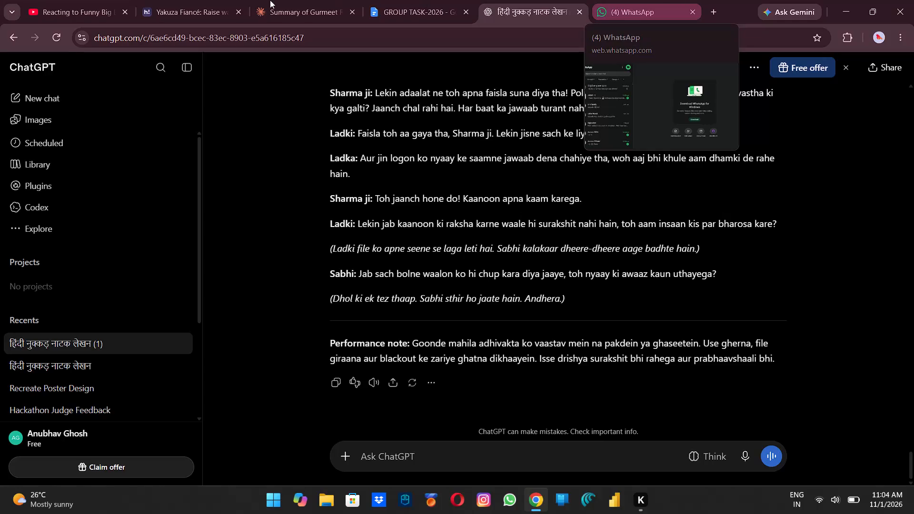
Switch to the open YouTube video about funny Big Boss 20 memes and pause its playback.
left_click(92, 0)
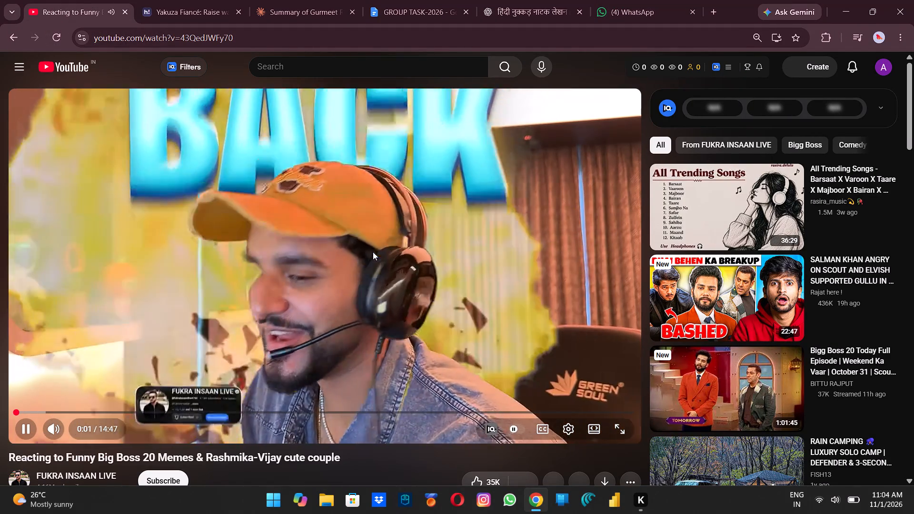
left_click(373, 250)
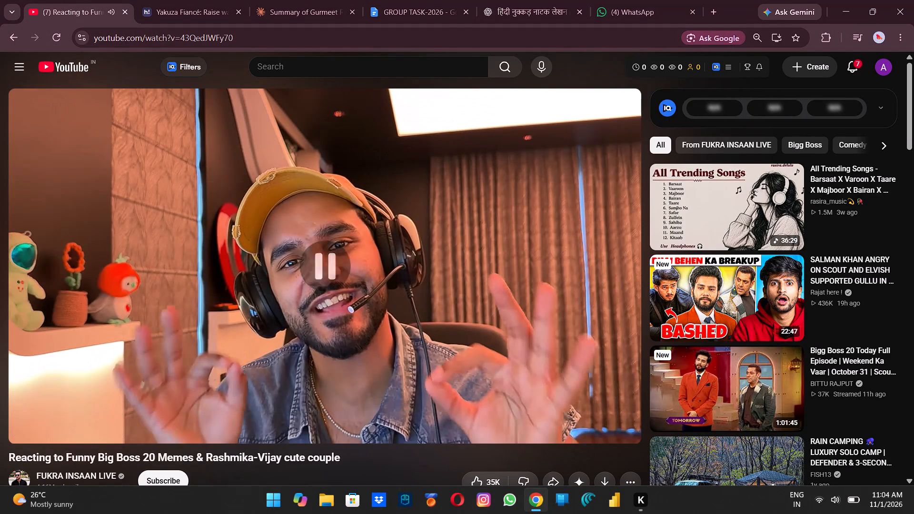
Start a YouTube search, dismissing the Realtek Audio Console device prompt without choosing a device.
left_click(371, 64)
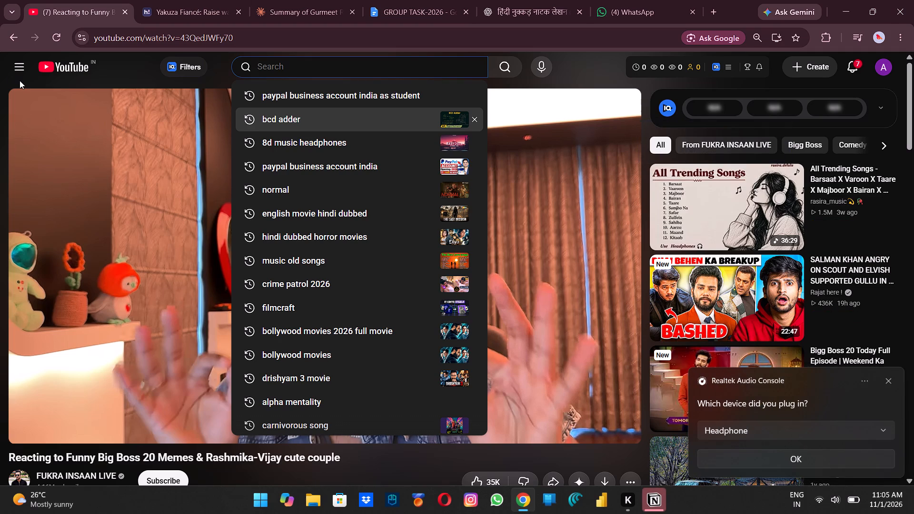
left_click(893, 380)
left_click(406, 69)
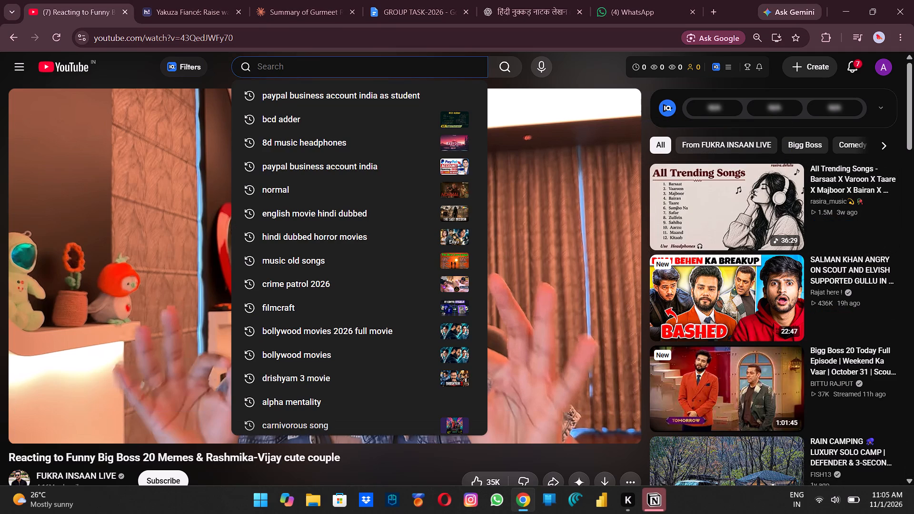
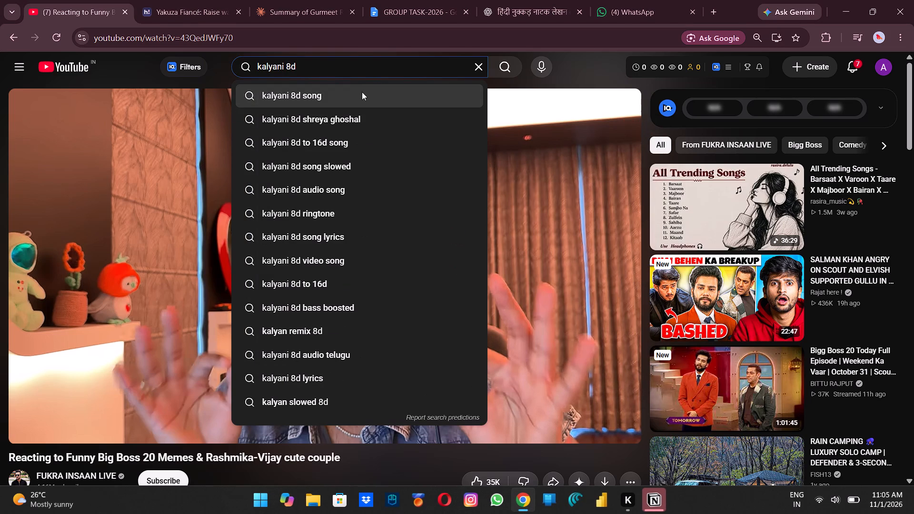
Search YouTube for the suggested "kalyani 8d song" and play the 8DRhythm Official 8D Audio KALYANI video.
left_click(362, 92)
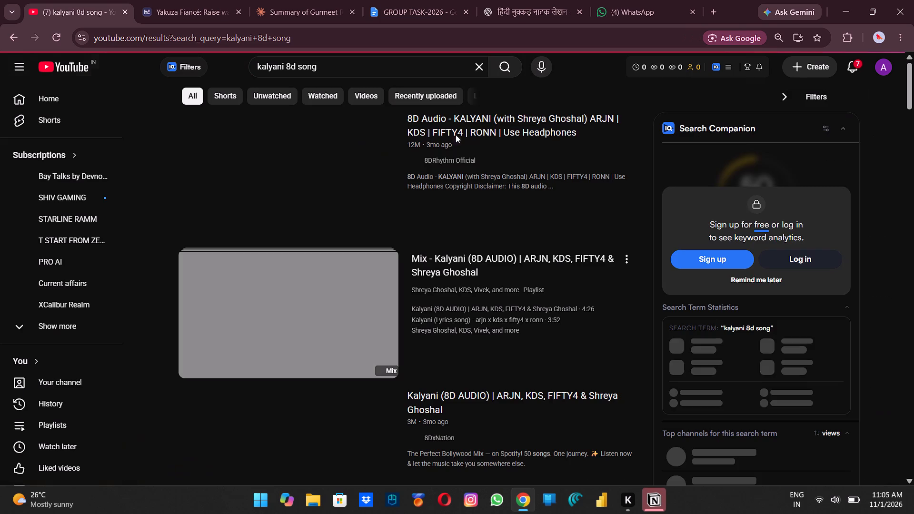
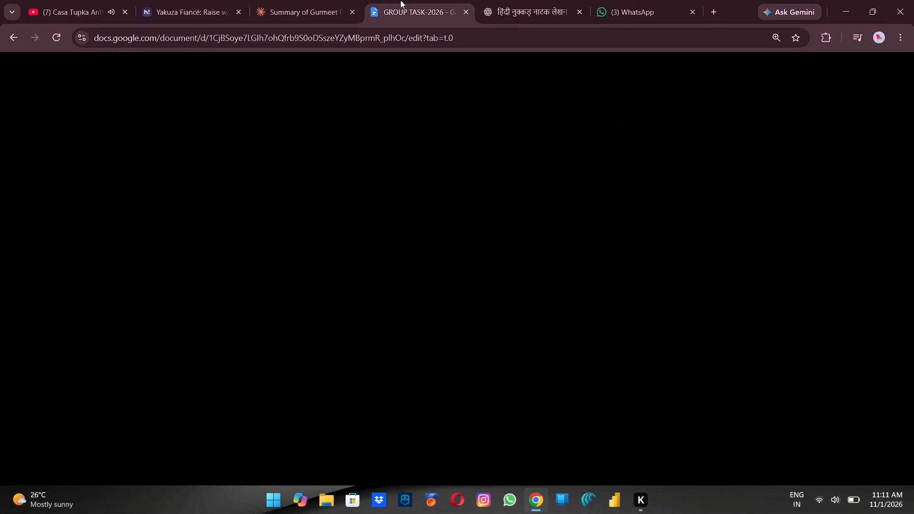
Paste the copied court dialogues into the GROUP TASK-2026 document below the SCENE-2 stage direction about the drum beat.
scroll(365, 275, "down", 20)
scroll(365, 275, "down", 8)
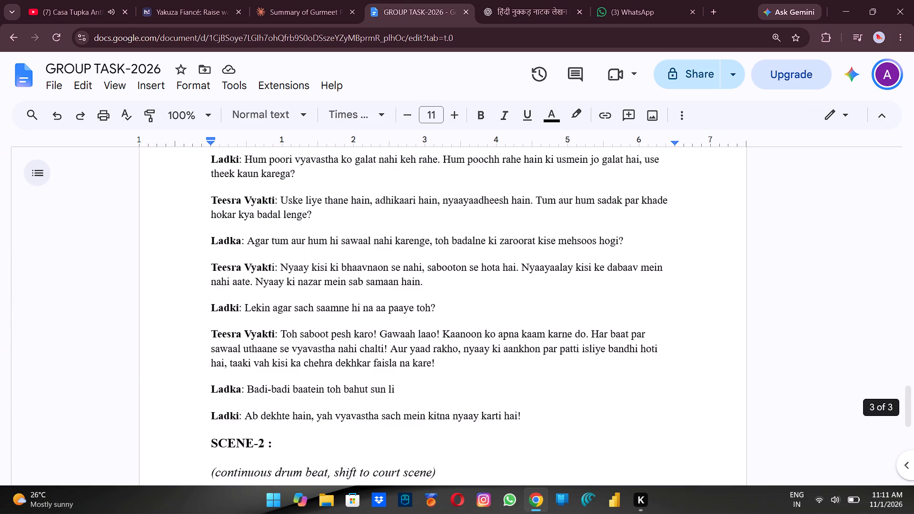
scroll(365, 272, "down", 4)
left_click(295, 340)
left_click(285, 320)
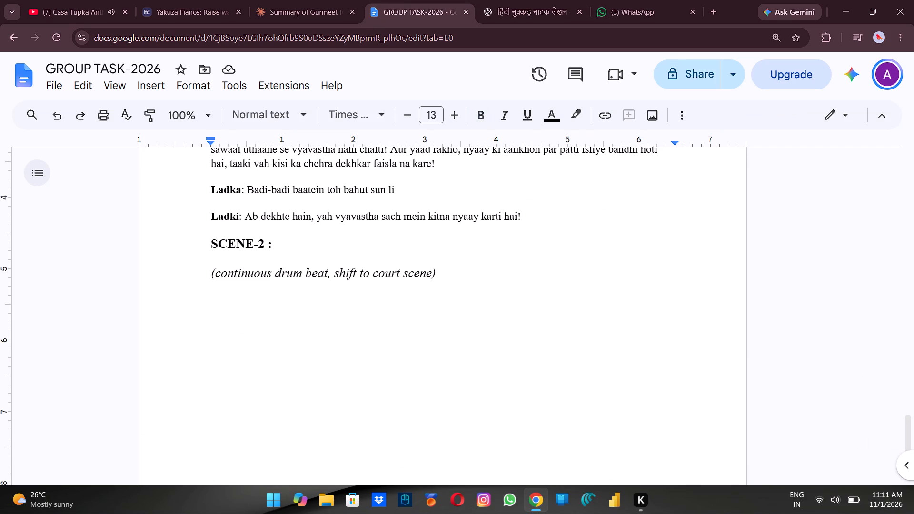
key("ctrl+v")
scroll(378, 314, "up", 12)
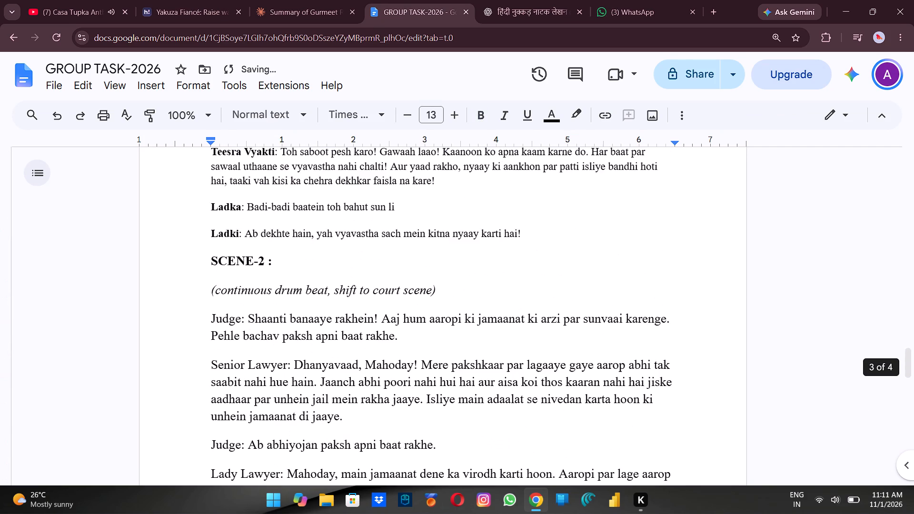
scroll(378, 314, "up", 2)
scroll(378, 314, "down", 3)
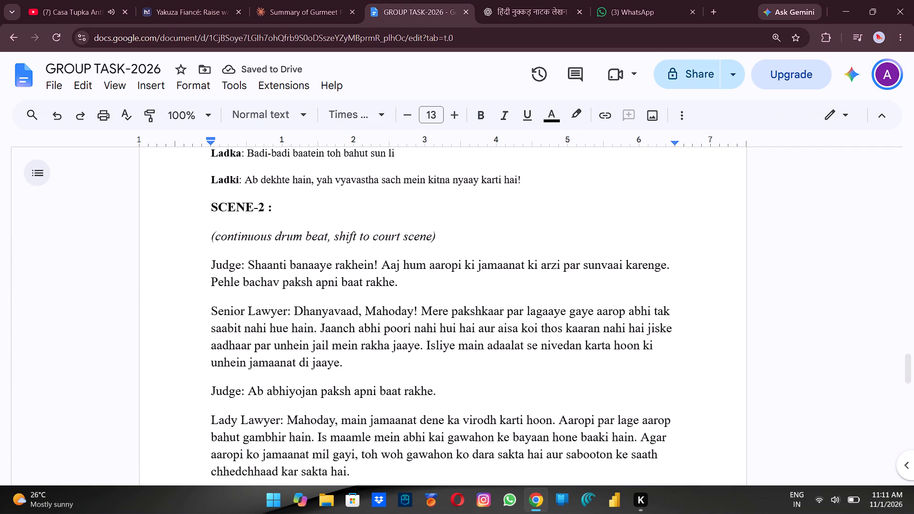
Make the first "Judge" and "Senior Lawyer:" speaker names in SCENE-2 bold.
left_click_drag(209, 265, 243, 257)
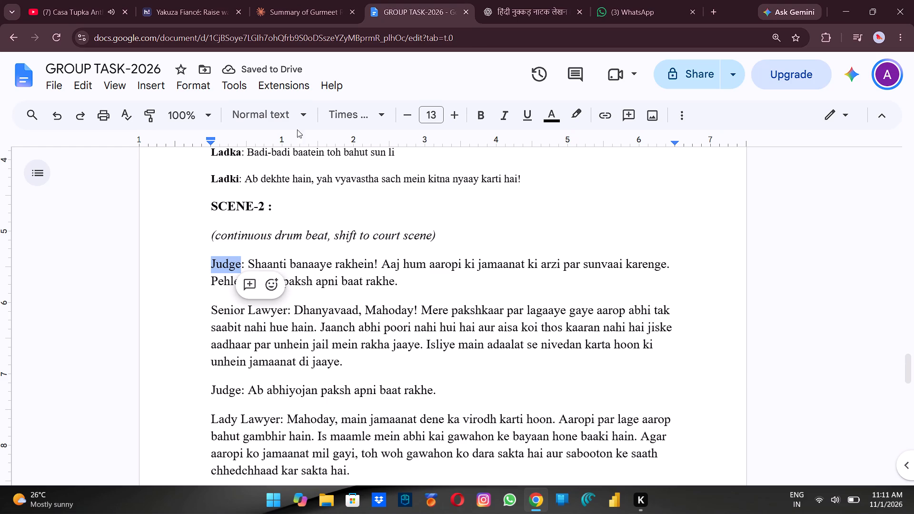
left_click(480, 110)
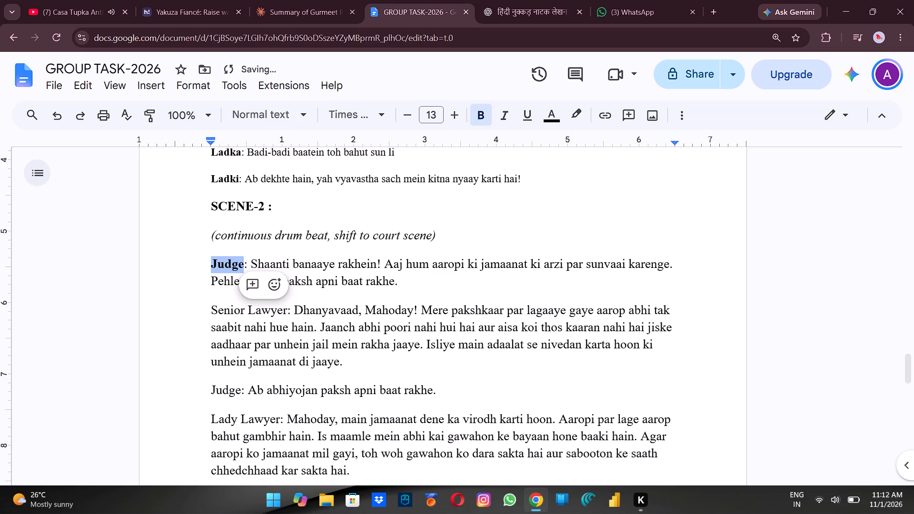
left_click_drag(206, 306, 283, 304)
left_click(219, 312)
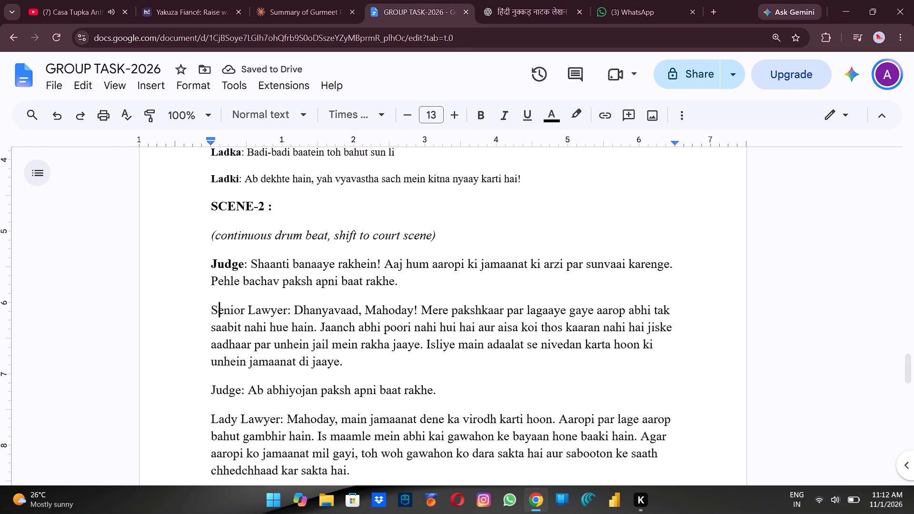
left_click_drag(207, 311, 289, 309)
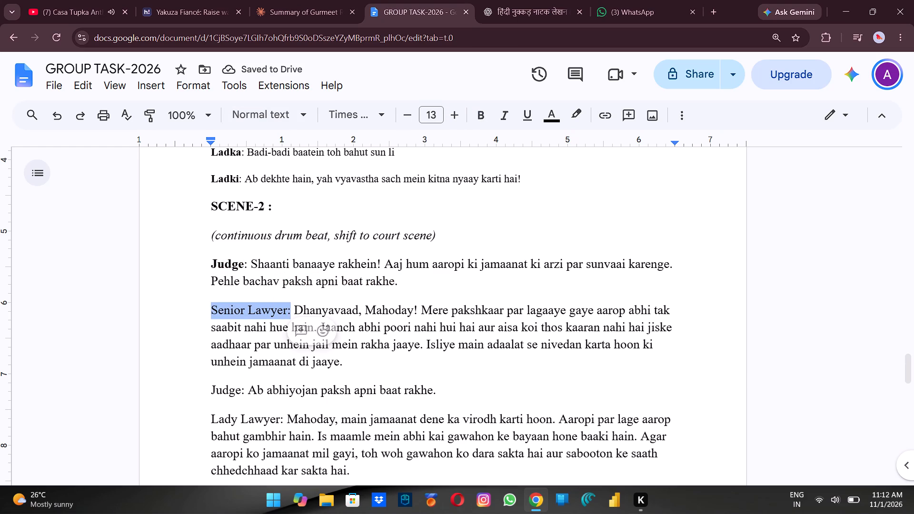
left_click(474, 115)
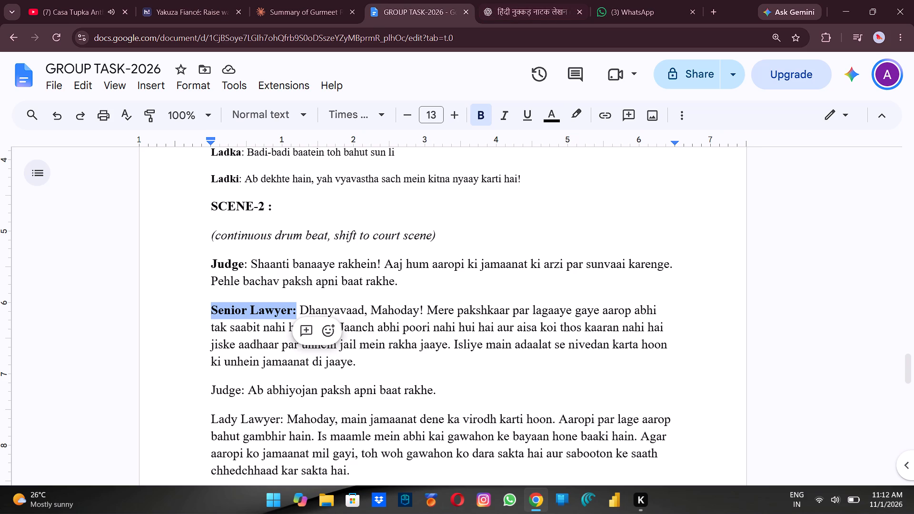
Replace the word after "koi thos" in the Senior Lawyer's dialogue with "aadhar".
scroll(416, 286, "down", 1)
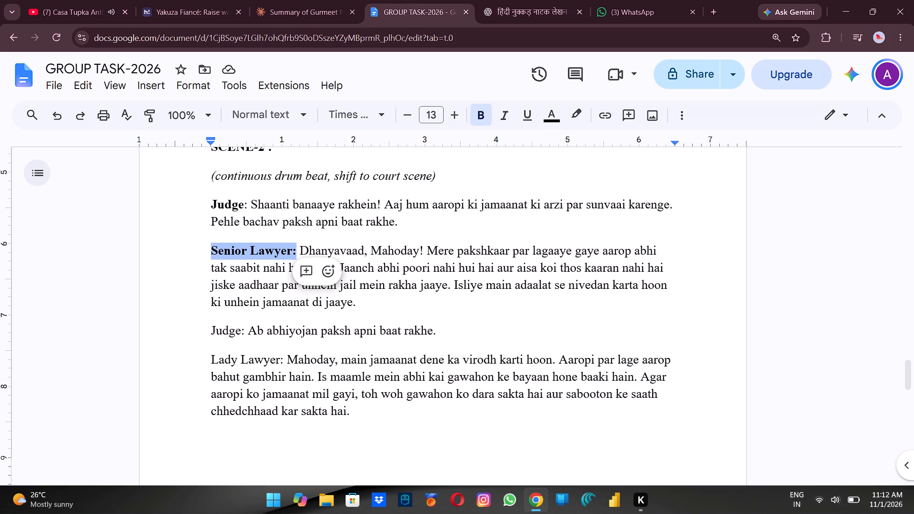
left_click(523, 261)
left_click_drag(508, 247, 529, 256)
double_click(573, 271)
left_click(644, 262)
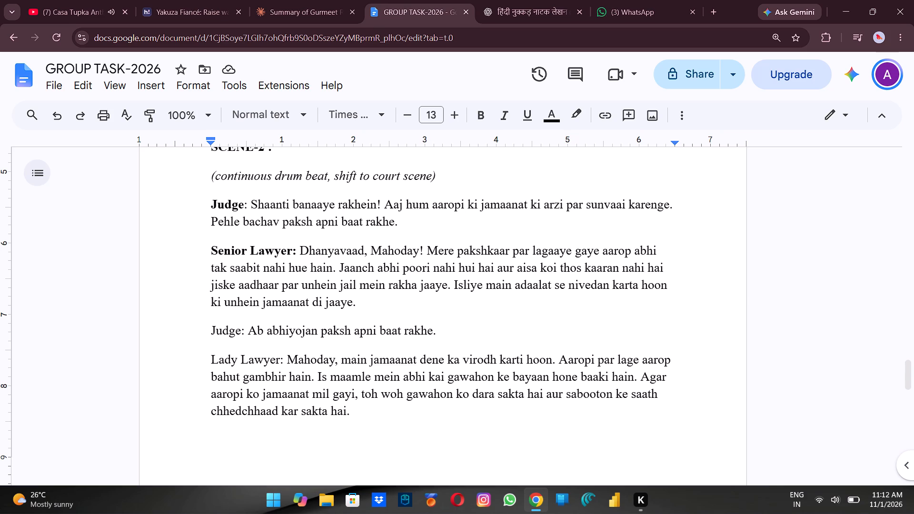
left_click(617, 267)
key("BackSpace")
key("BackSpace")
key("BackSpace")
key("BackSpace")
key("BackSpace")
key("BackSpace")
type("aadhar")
Change the word after "koi thos" in the Senior Lawyer's dialogue to "saboot".
key("BackSpace")
key("BackSpace")
key("BackSpace")
key("BackSpace")
key("BackSpace")
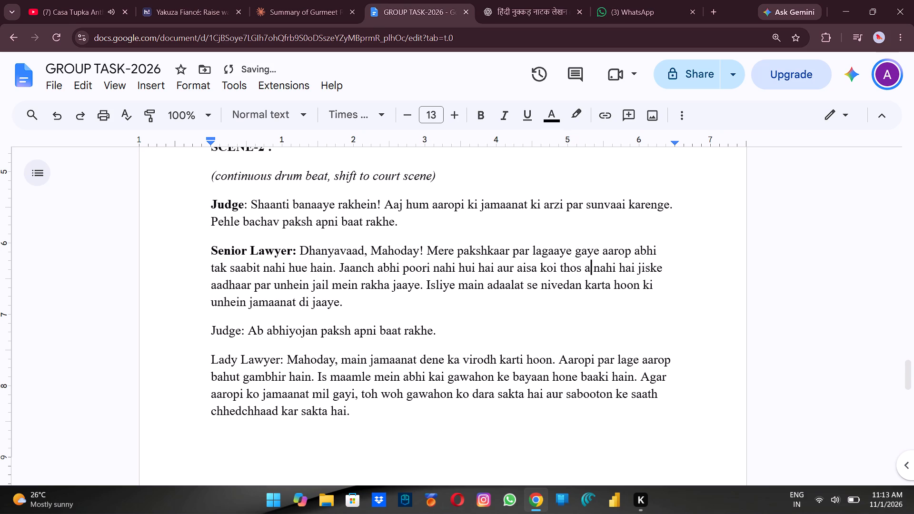
key("BackSpace")
type("saboot")
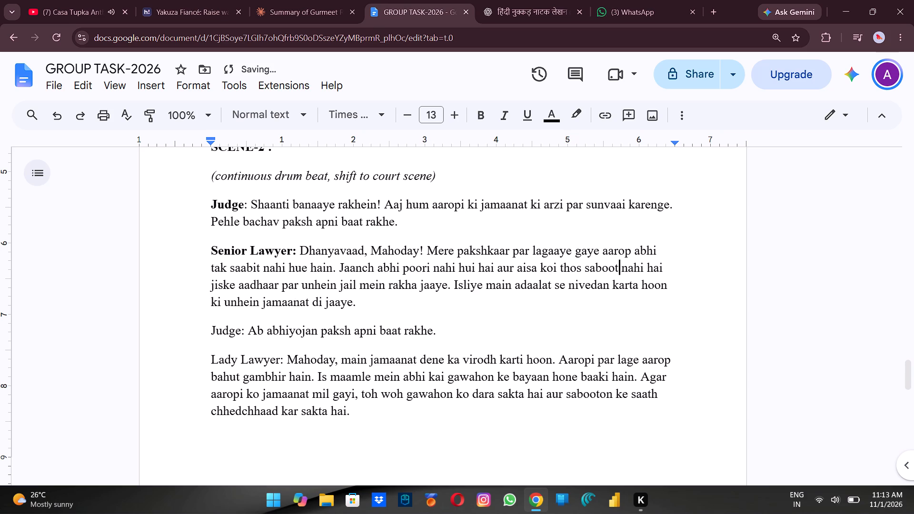
Read through the rest of the Senior Lawyer's dialogue and the Judge and Lady Lawyer lines, checking the wording.
left_click(391, 290)
left_click(442, 294)
left_click(501, 303)
left_click(394, 321)
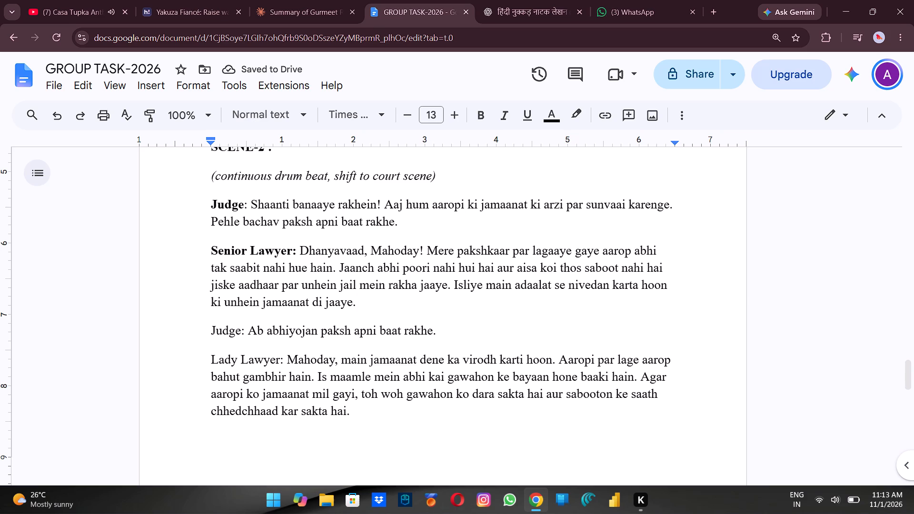
scroll(375, 332, "down", 2)
left_click(293, 278)
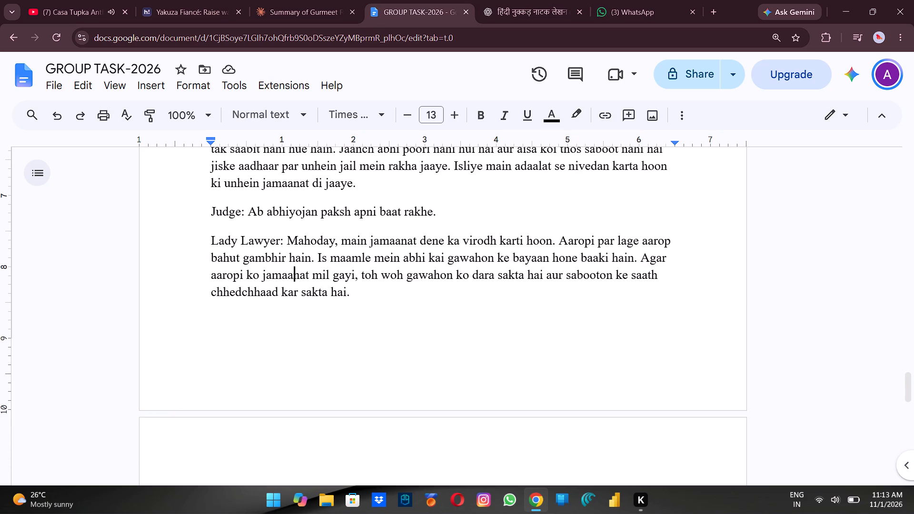
left_click(272, 198)
scroll(265, 199, "up", 2)
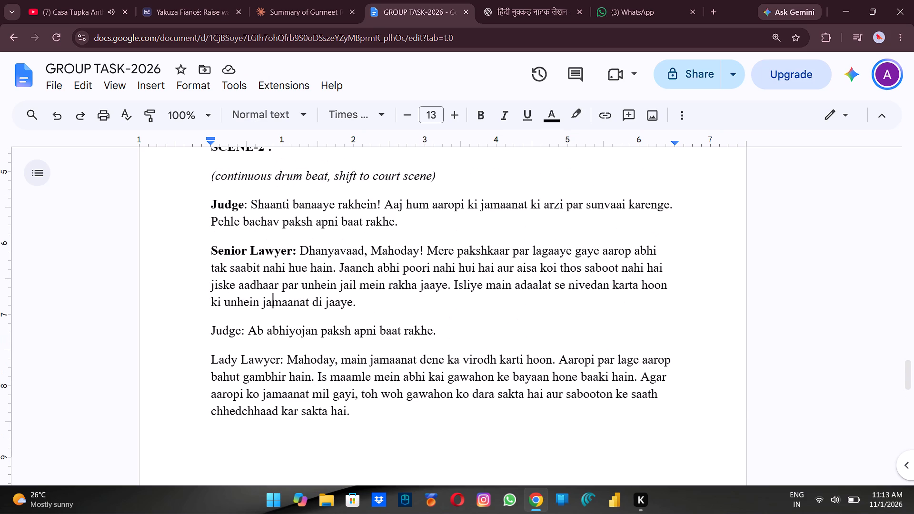
scroll(307, 273, "down", 1)
left_click(290, 260)
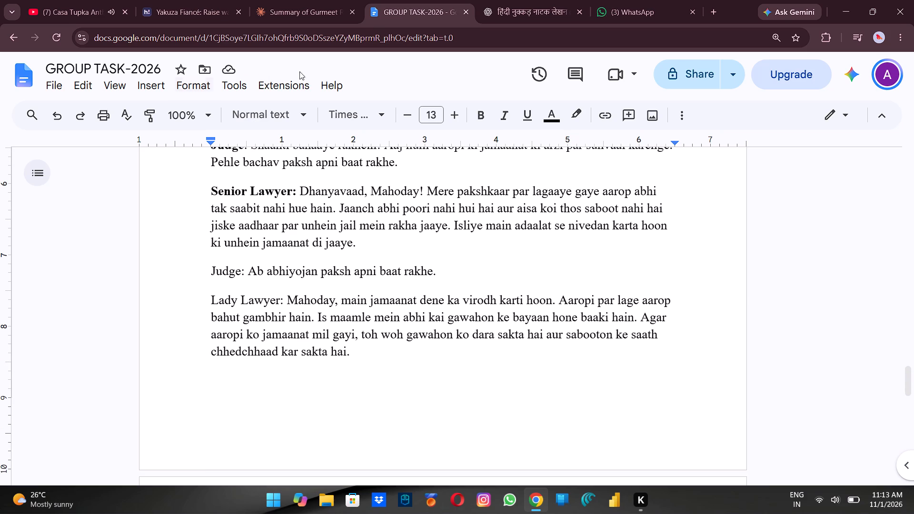
left_click(298, 295)
left_click(316, 260)
left_click(314, 287)
left_click(326, 285)
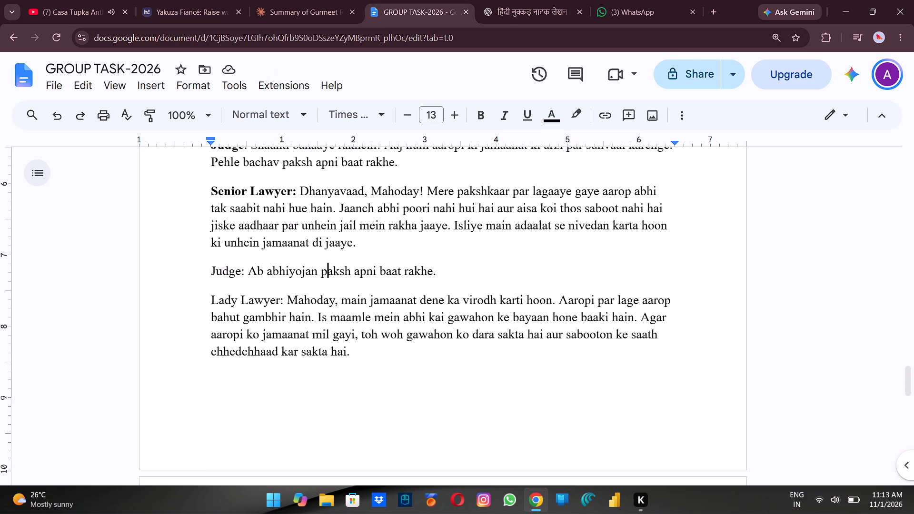
Select "abhiyojan" in the Judge's second line, and search Google in a new tab for "alternatives for abhiyojan".
left_click(317, 286)
left_click_drag(317, 286, 271, 282)
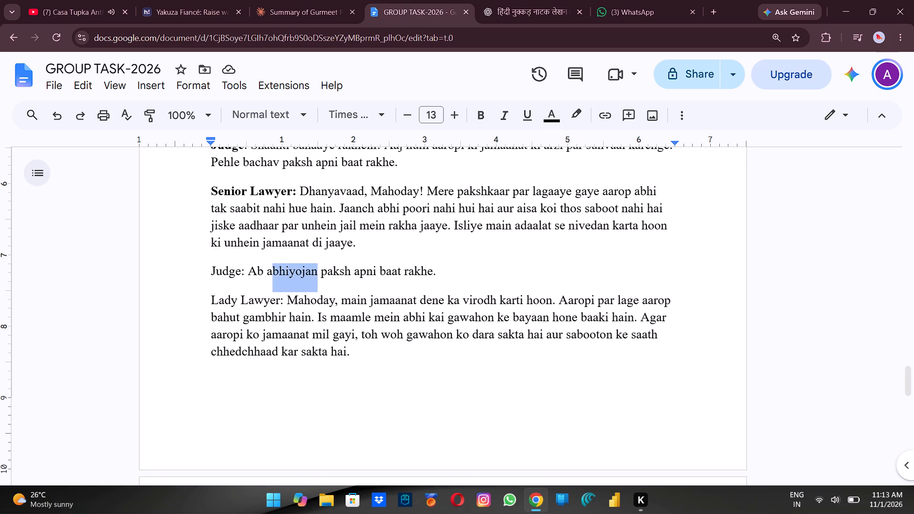
left_click_drag(271, 282, 269, 282)
left_click(717, 17)
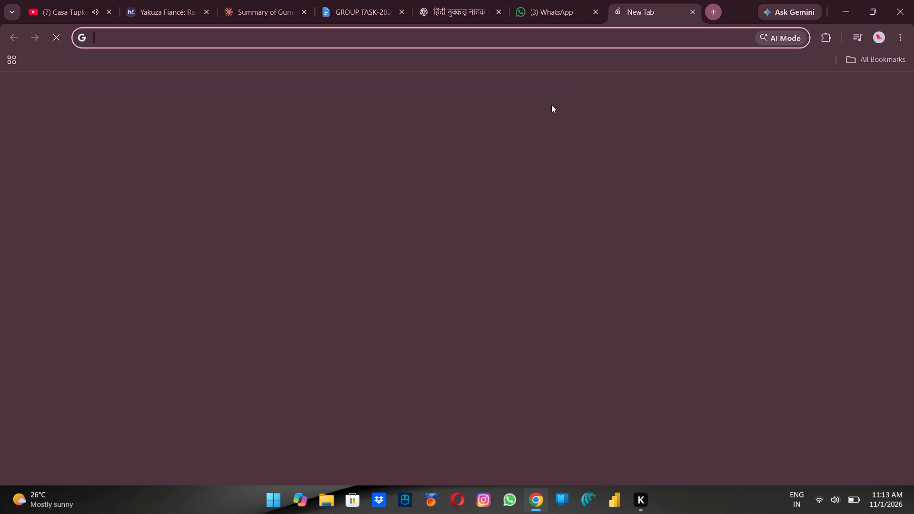
type("alternatives for abhiyojan")
key("Return")
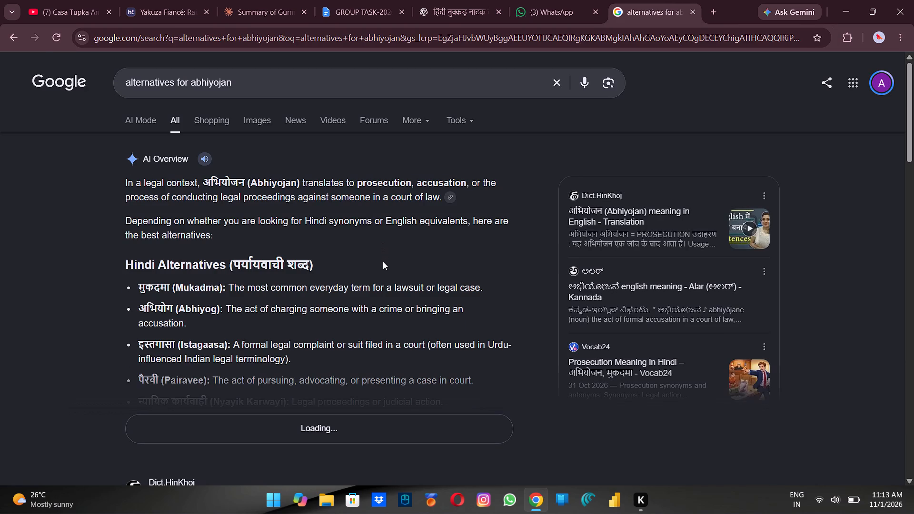
scroll(359, 274, "down", 1)
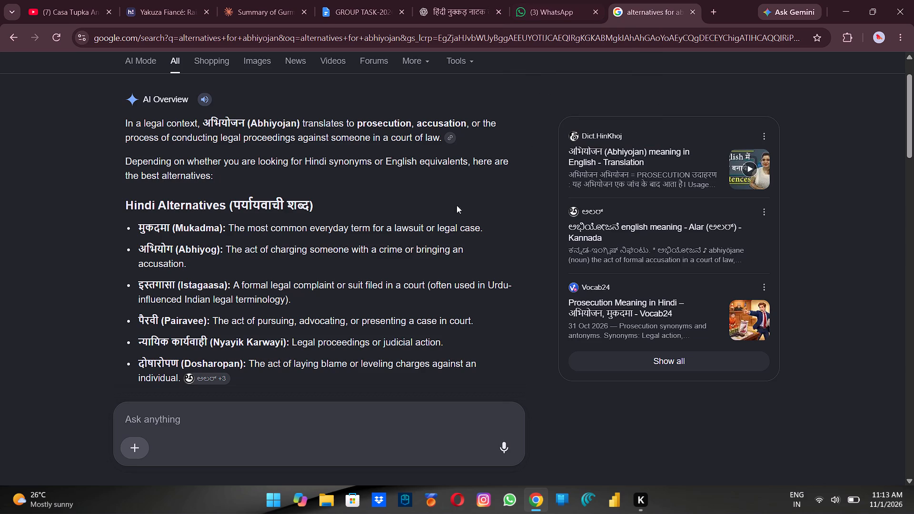
Return to the GROUP TASK-2026 document and replace the selected "abhiyojan" with "dusra" in the Judge's line.
left_click(357, 0)
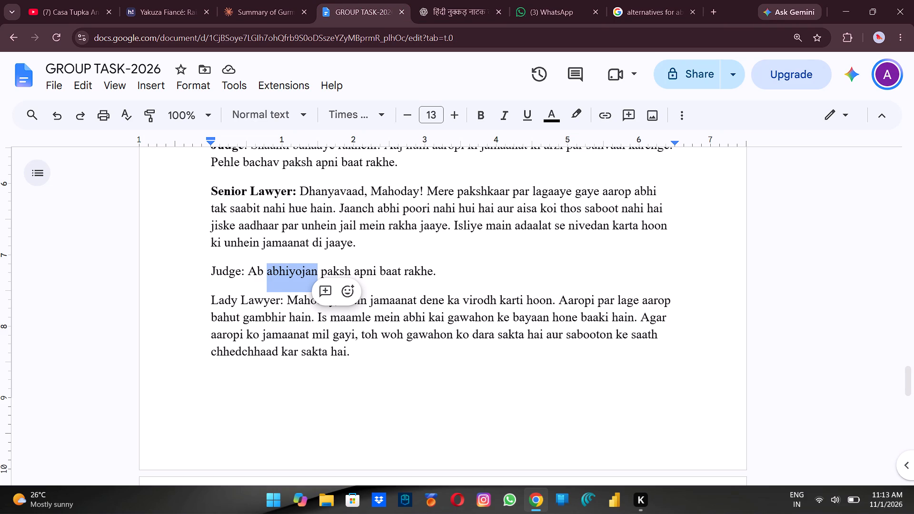
type("dusra")
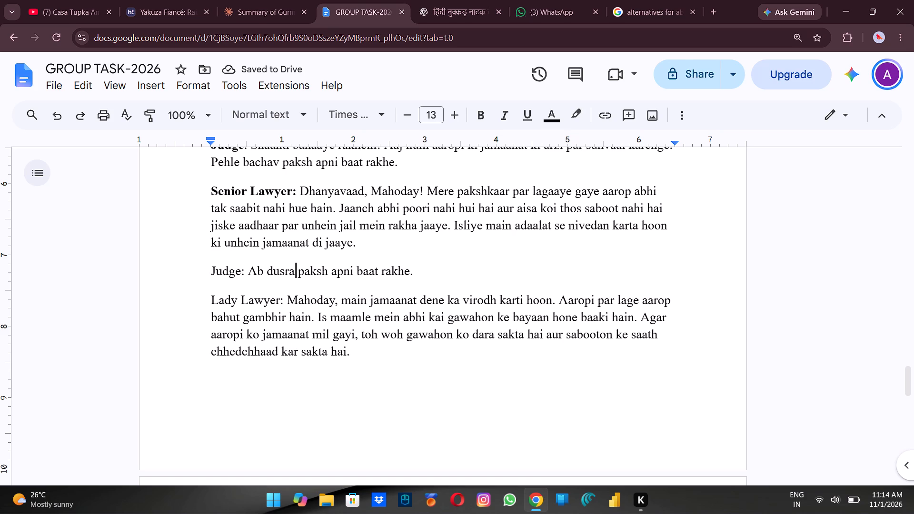
Insert "Is" before "Aaropi par lage aarop" in the Lady Lawyer's dialogue.
left_click(377, 300)
left_click(340, 297)
left_click(304, 311)
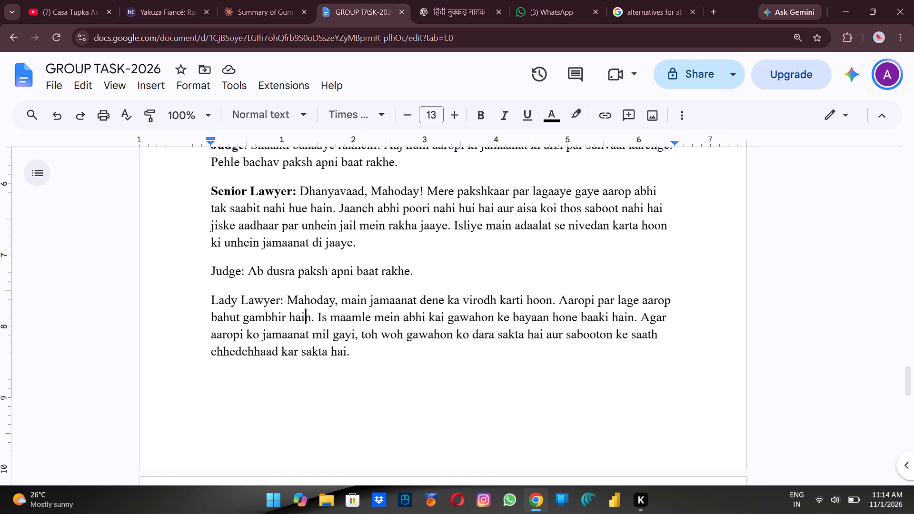
left_click(587, 291)
left_click(632, 324)
left_click(590, 297)
left_click(568, 297)
left_click(560, 297)
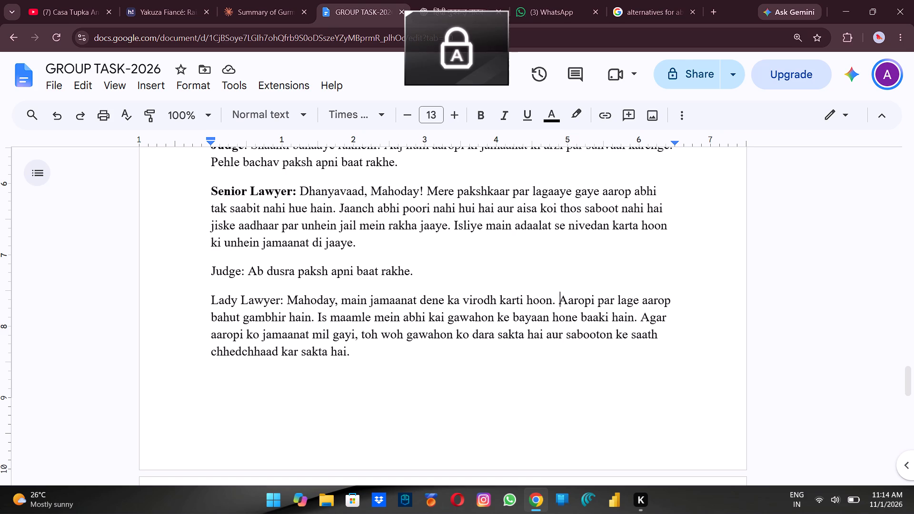
type("s")
key("space")
left_click(709, 367)
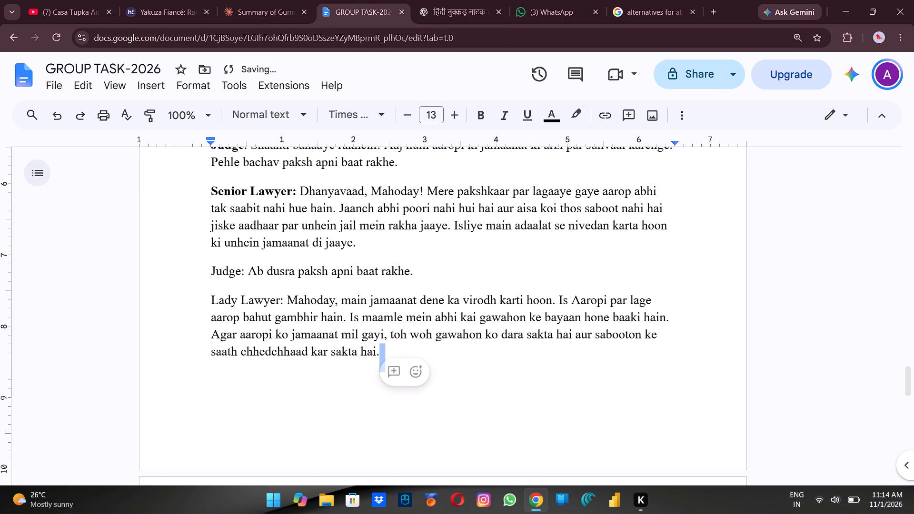
left_click(701, 362)
left_click(527, 377)
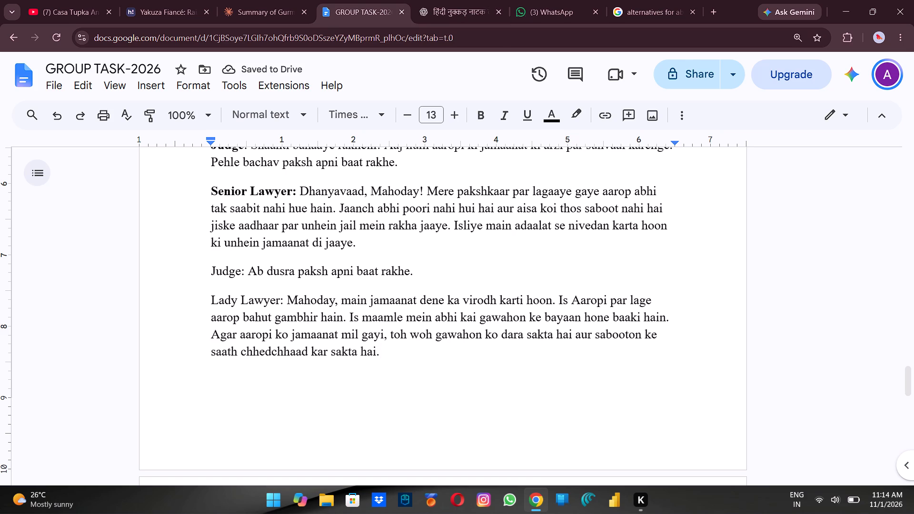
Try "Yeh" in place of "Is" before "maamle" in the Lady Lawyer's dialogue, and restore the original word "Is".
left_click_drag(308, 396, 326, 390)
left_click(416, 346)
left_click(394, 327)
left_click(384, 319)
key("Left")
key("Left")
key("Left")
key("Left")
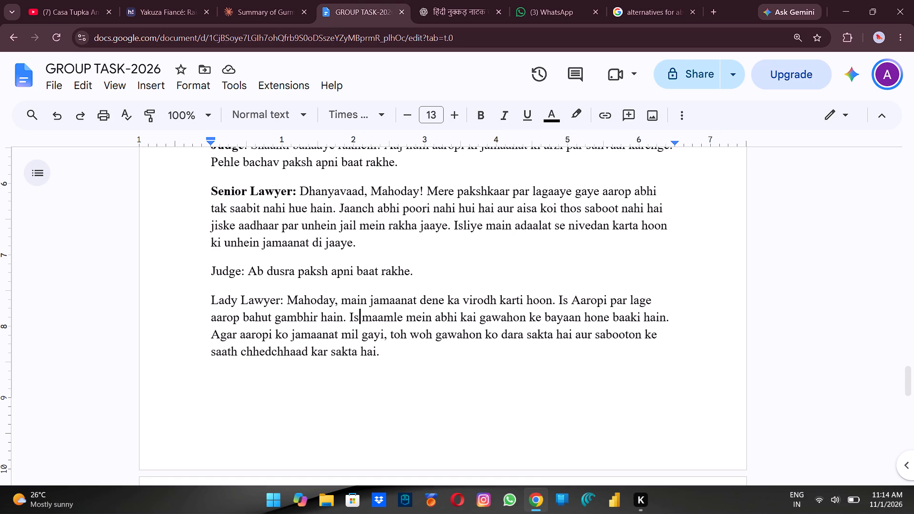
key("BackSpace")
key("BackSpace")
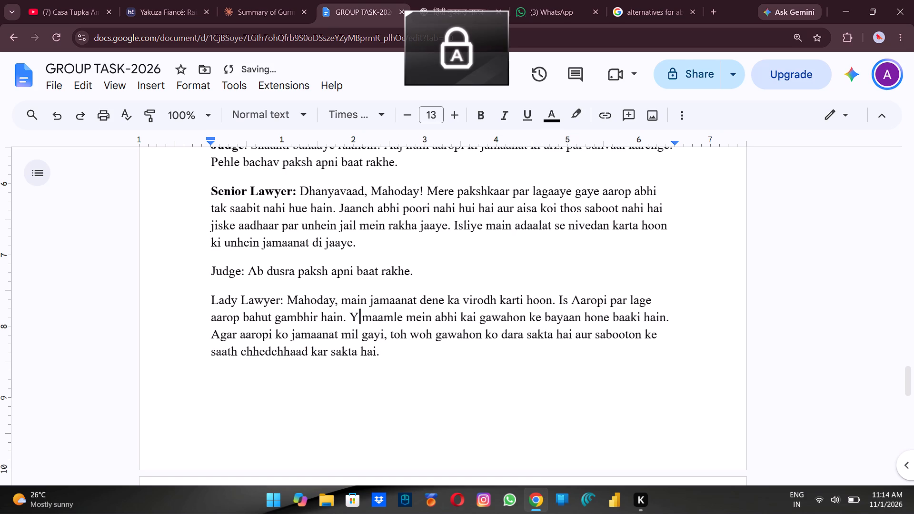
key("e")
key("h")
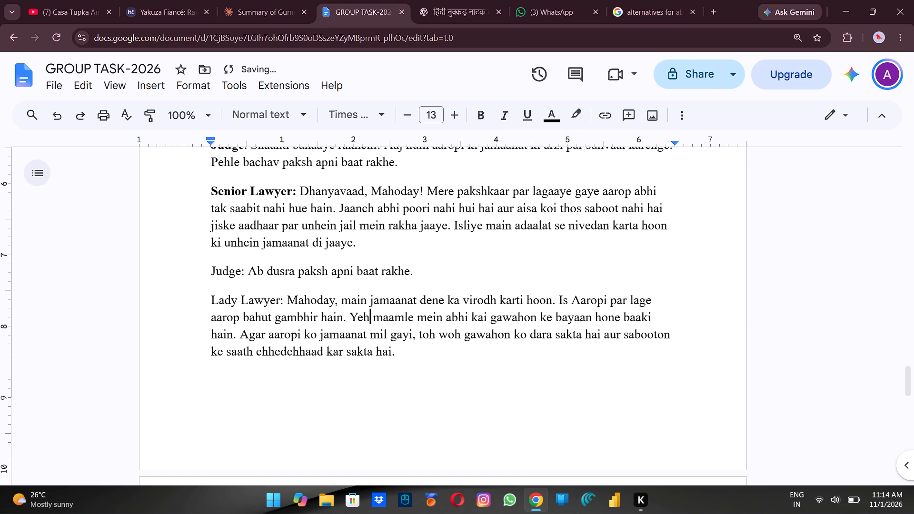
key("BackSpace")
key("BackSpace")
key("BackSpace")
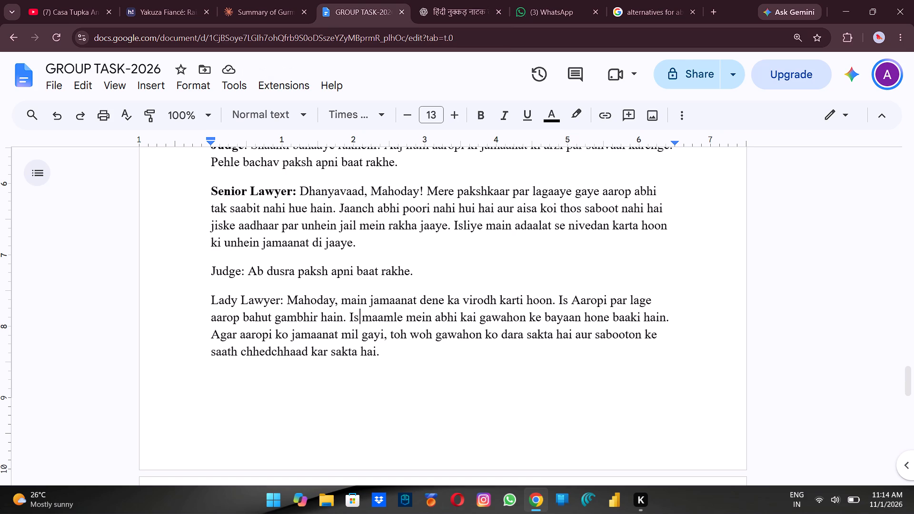
Replace "hone" with "lene" after "gawahon ke bayaan" in the Lady Lawyer's dialogue.
key("Right")
key("Right")
key("Right")
key("Right")
key("Right")
key("Right")
key("Right")
key("Right")
key("Right")
key("Right")
key("Right")
key("Right")
key("Right")
key("Right")
key("Right")
key("Right")
key("Right")
key("Right")
key("Right")
key("Right")
key("Right")
key("Right")
key("Right")
key("Right")
key("Right")
key("Right")
key("Right")
key("Right")
key("Right")
key("Right")
key("Right")
key("Right")
key("Right")
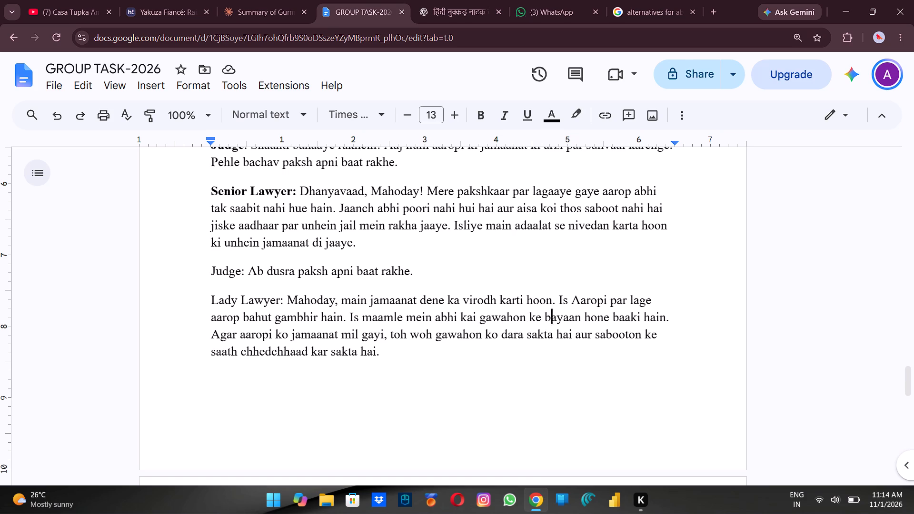
key("Right")
key("Right")
key("Right")
key("Right")
key("Right")
key("Right")
key("Right")
key("Right")
key("Right")
key("Right")
key("Right")
key("BackSpace")
key("BackSpace")
key("BackSpace")
key("BackSpace")
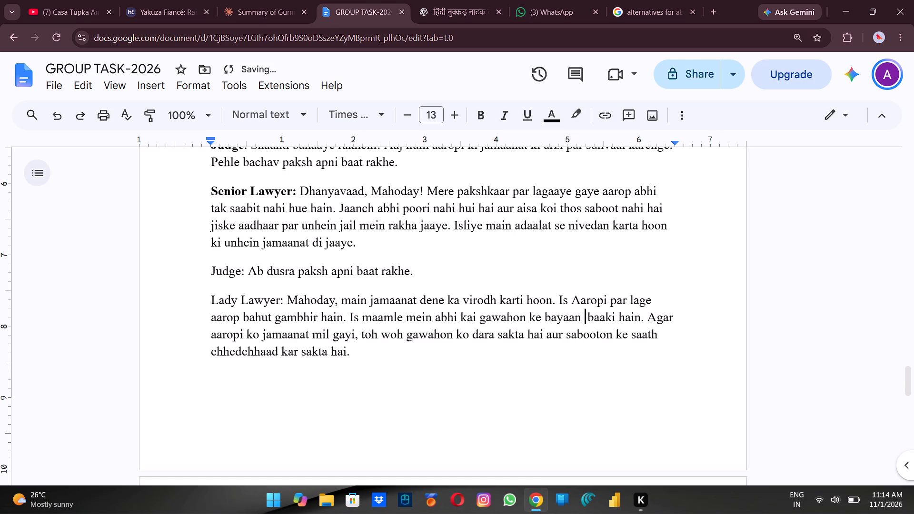
type("lene")
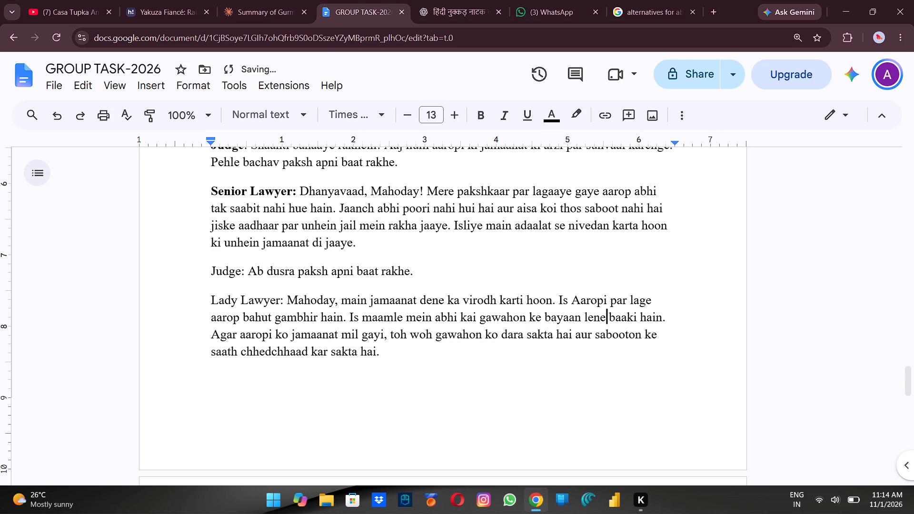
Add "-dhamka" directly after "dara" in the Lady Lawyer's sentence about "gawahon", making it "dara-dhamka".
key("Down")
key("Left")
key("Left")
key("Left")
key("Left")
key("Left")
key("Left")
key("Left")
key("Left")
key("Left")
key("Left")
key("Left")
key("Left")
key("Left")
key("Left")
key("Left")
key("Left")
key("Left")
key("Left")
key("Left")
key("Left")
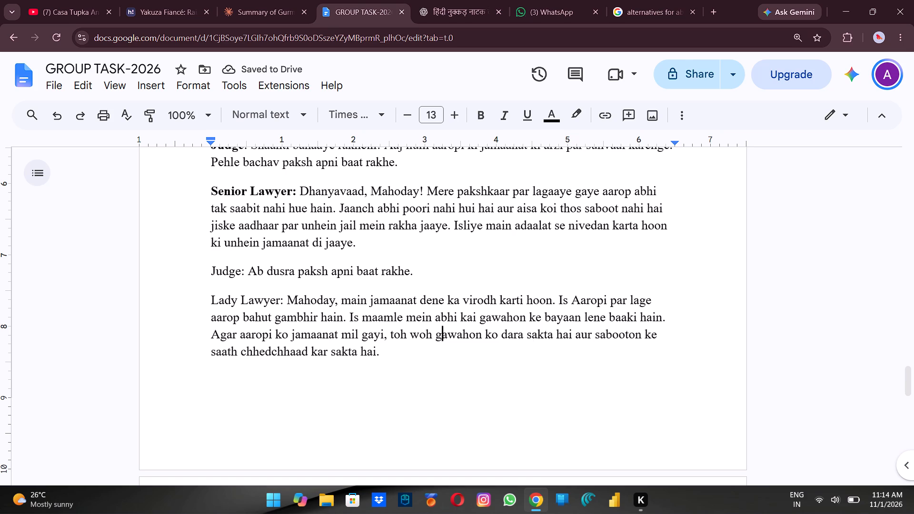
key("Right")
key("Right")
key("Right")
key("Right")
key("Right")
key("Right")
key("Right")
key("Right")
key("Right")
key("Right")
key("Right")
key("Right")
key("Right")
key("Right")
type("-dhamka")
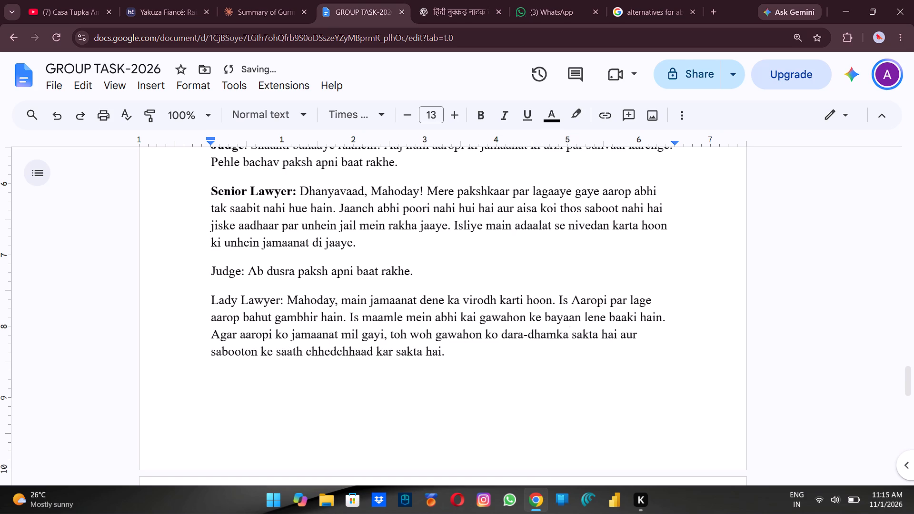
Reword the end of the Lady Lawyer's dialogue from "chhedchhaad kar sakta hai" to "chhedkhani bhi ho sakti hai!".
key("Left")
key("Down")
key("Down")
key("Up")
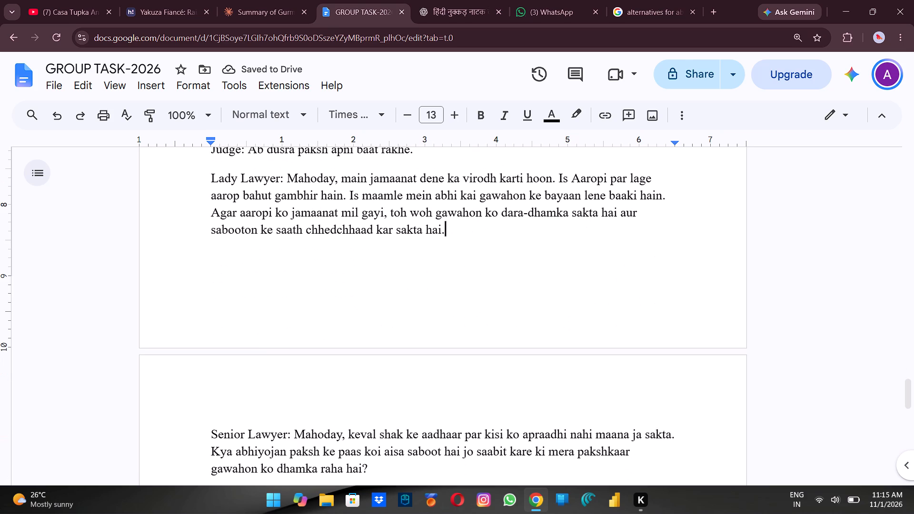
key("Left")
key("BackSpace")
key("BackSpace")
key("BackSpace")
key("BackSpace")
key("BackSpace")
key("BackSpace")
key("BackSpace")
key("BackSpace")
key("BackSpace")
key("BackSpace")
key("BackSpace")
key("BackSpace")
key("BackSpace")
key("BackSpace")
key("BackSpace")
key("BackSpace")
key("BackSpace")
key("BackSpace")
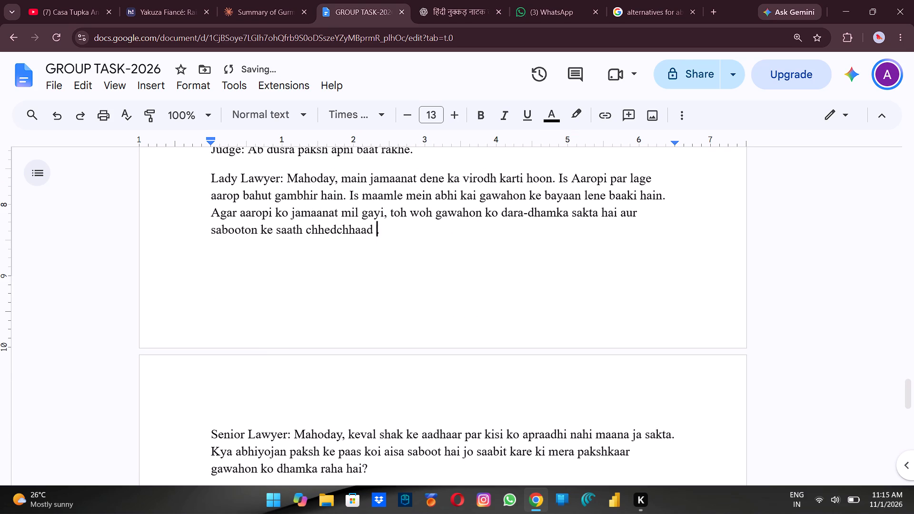
key("BackSpace")
key("BackSpace")
type("khani bhi ho sakti hai!")
Bold the speaker name "Judge" before the line "Ab dusra paksh apni baat rakhe".
scroll(432, 404, "down", 3)
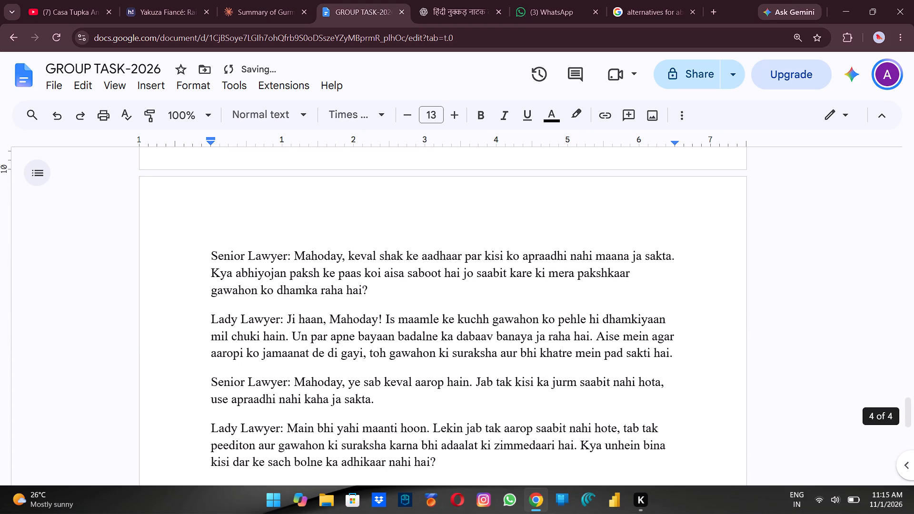
scroll(450, 310, "up", 8)
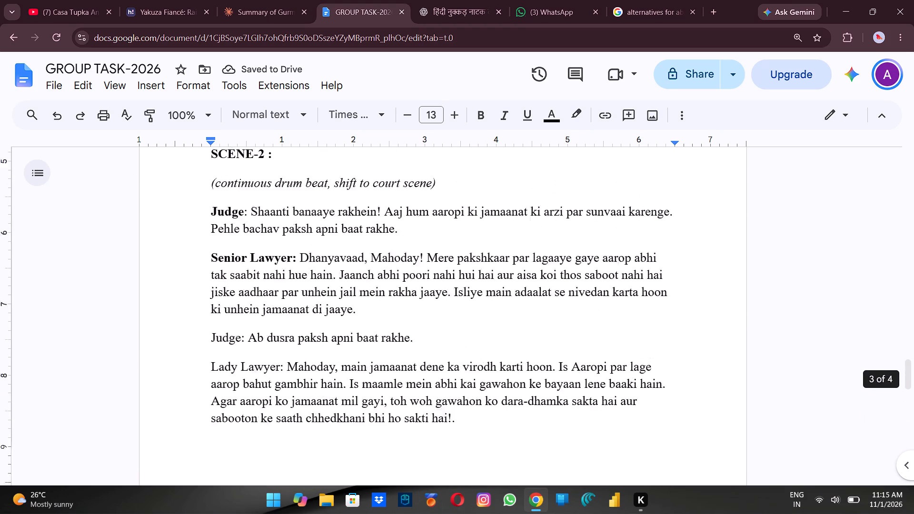
scroll(450, 310, "down", 2)
left_click(151, 241)
left_click(164, 287)
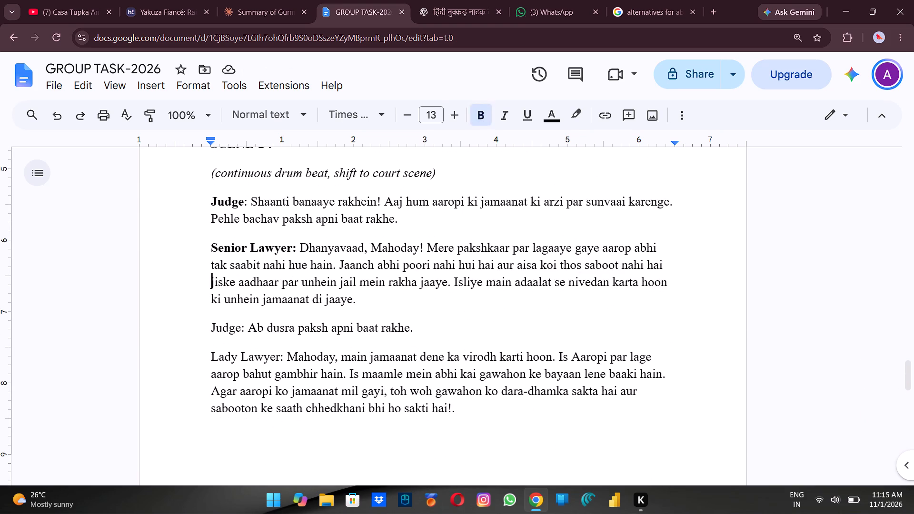
left_click(157, 315)
left_click(161, 326)
left_click_drag(163, 330, 186, 330)
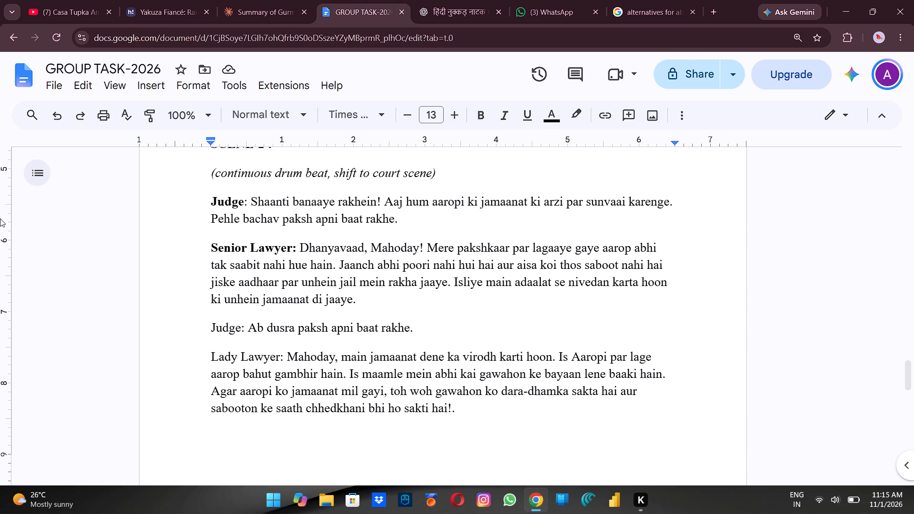
left_click_drag(202, 330, 237, 330)
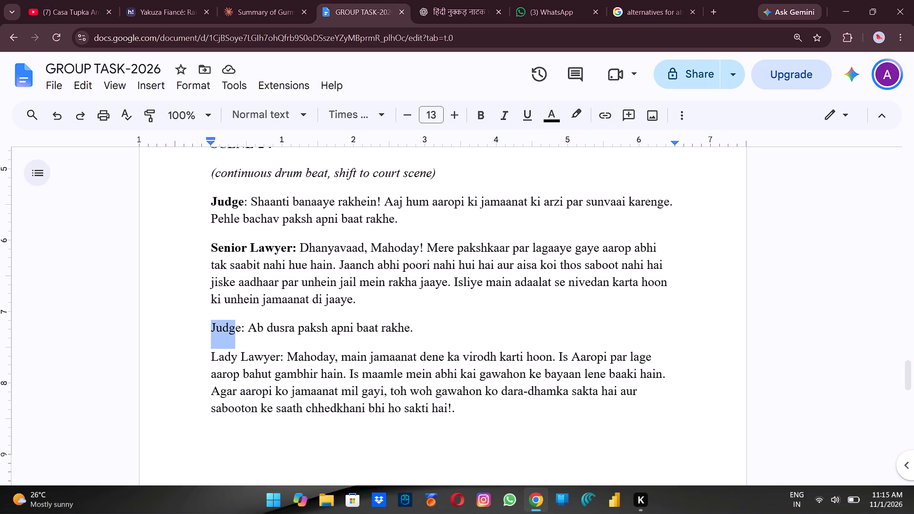
left_click_drag(237, 330, 240, 330)
left_click(476, 113)
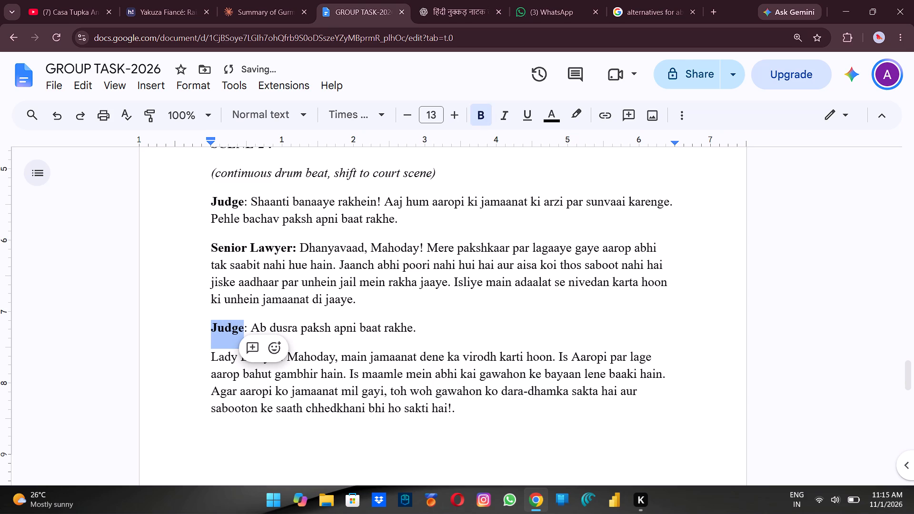
Bold the speaker name "Lady Lawyer" before the dialogue "Mahoday, main jamaanat dene ka virodh karti hoon".
left_click(255, 319)
left_click(239, 336)
left_click(238, 352)
key("Left")
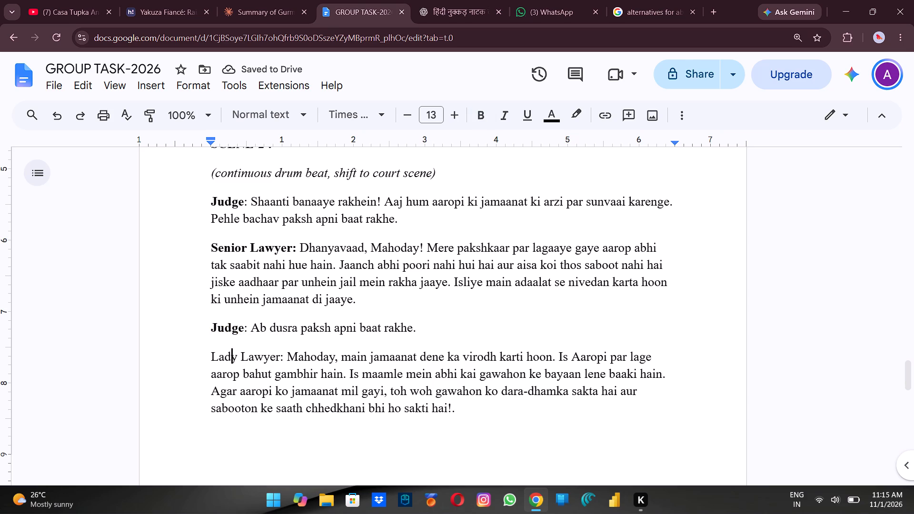
key("Left")
key("Left")
key("Left")
left_click_drag(245, 340, 257, 341)
left_click_drag(201, 356, 278, 359)
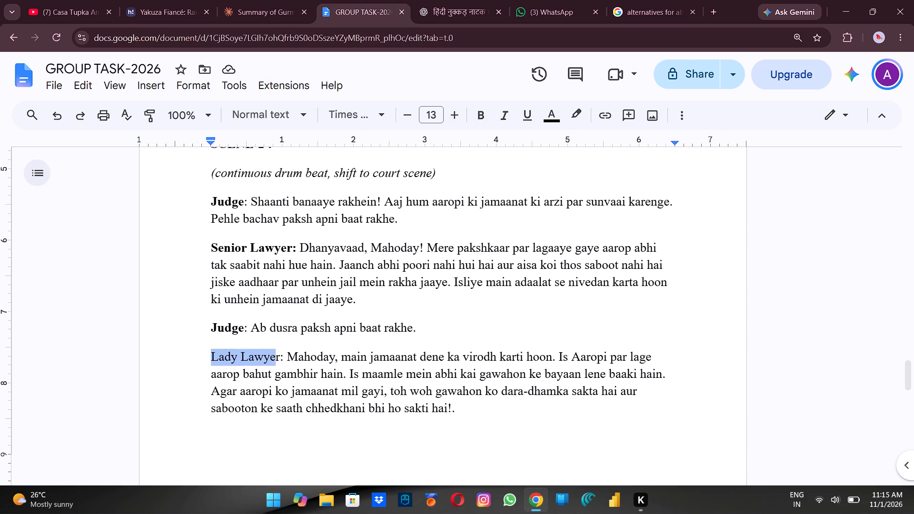
left_click_drag(278, 359, 279, 359)
left_click(476, 116)
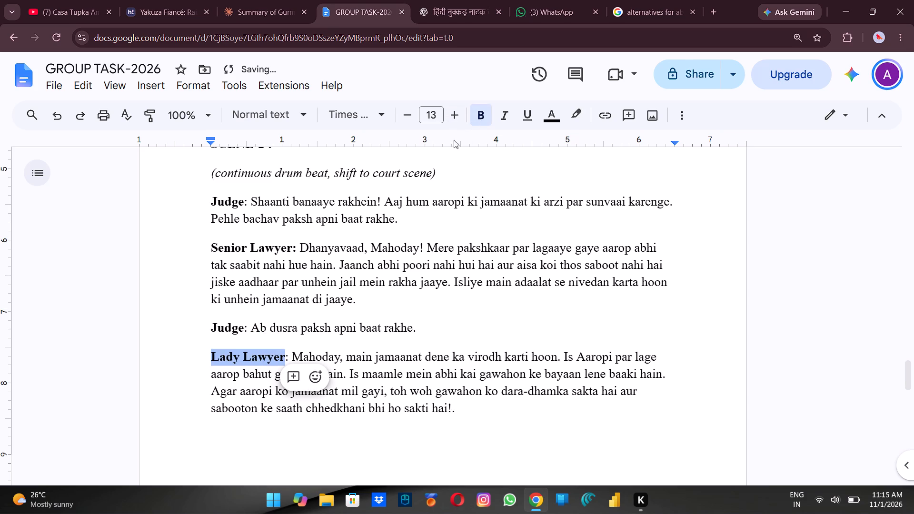
Bold the speaker name "Senior Lawyer" before "Mahoday, keval shak ke aadhaar par" on the following page.
scroll(306, 286, "down", 6)
left_click(230, 258)
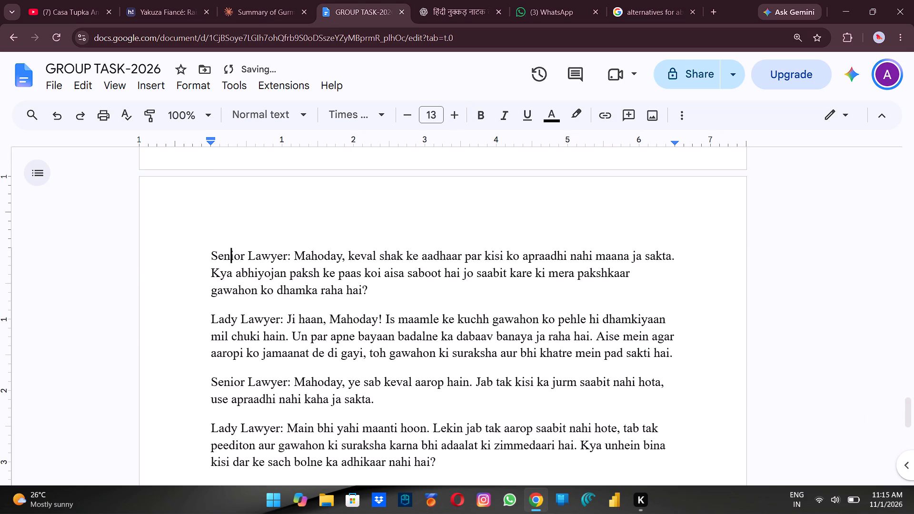
left_click_drag(213, 258, 286, 260)
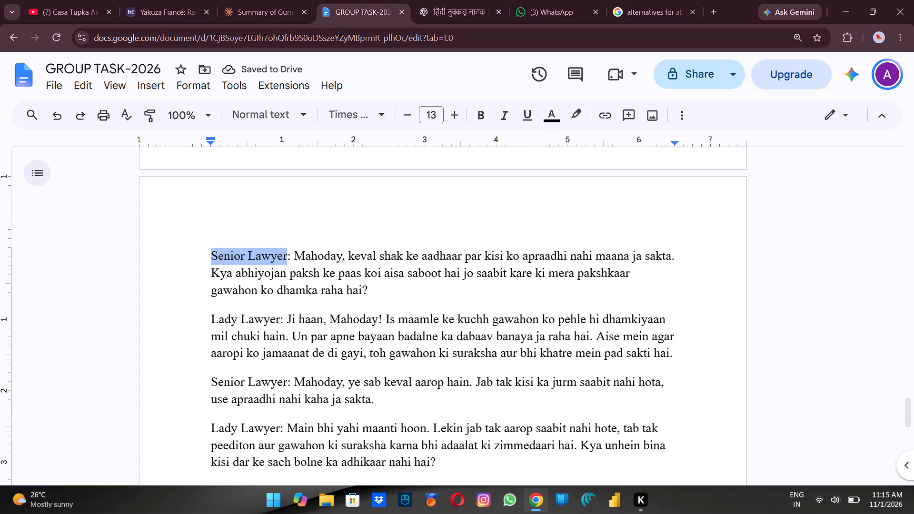
left_click_drag(286, 260, 286, 260)
left_click(484, 112)
Bold the speaker name "Lady Lawyer" before the dialogue "Ji haan, Mahoday!".
scroll(304, 228, "down", 1)
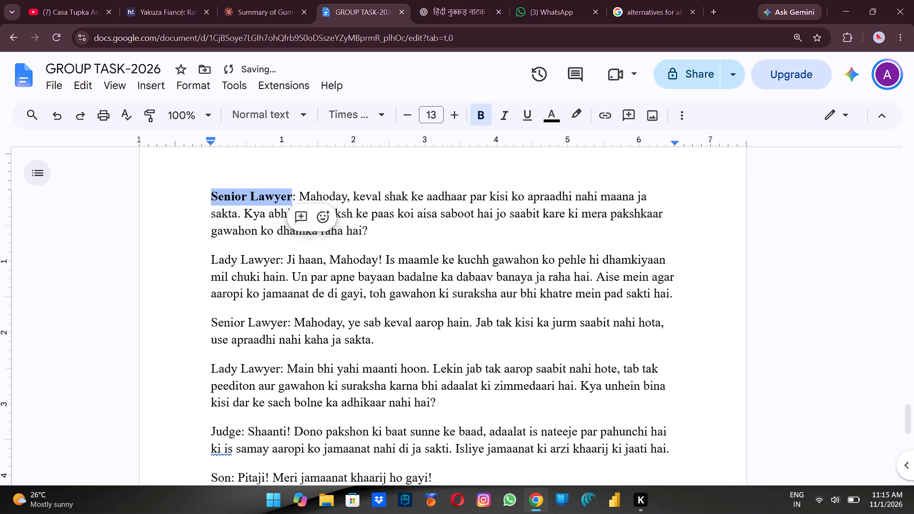
left_click(214, 241)
left_click_drag(212, 256, 281, 255)
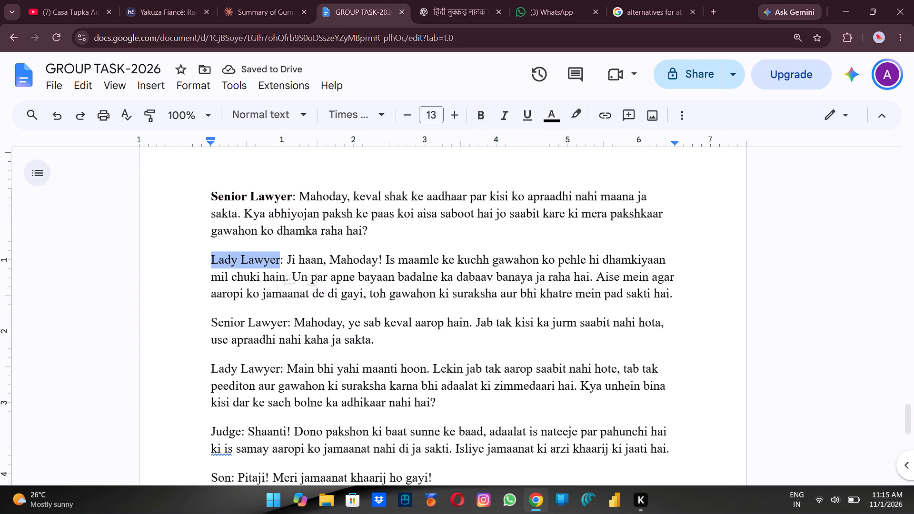
left_click(479, 111)
Bold the speaker name "Senior Lawyer" before the dialogue "Mahoday, ye sab keval aarop hain".
left_click_drag(202, 319, 253, 312)
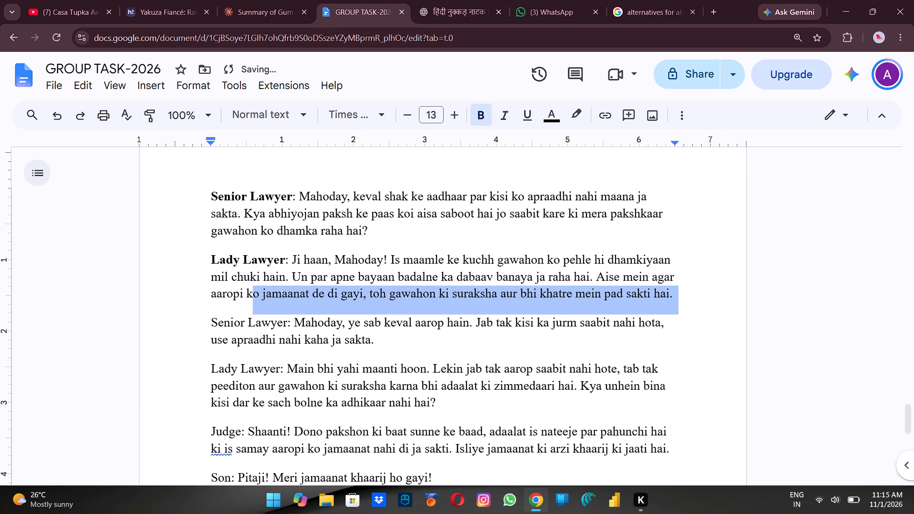
left_click_drag(253, 312, 254, 312)
left_click(207, 322)
left_click_drag(206, 324, 286, 326)
left_click(476, 116)
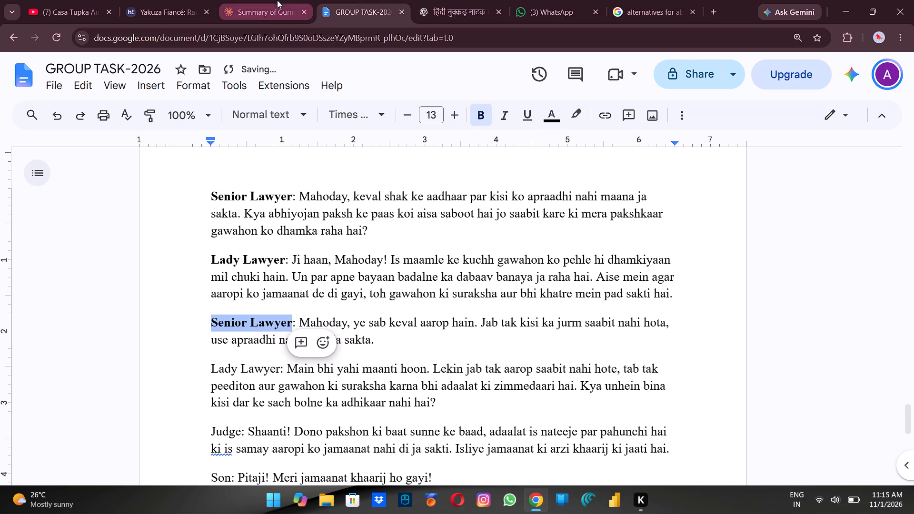
Switch to YouTube and play the suggested video "Diwali Party Mix 2026 | Bollywood Hits | DJ Xirex Live at Commune, Jaipur".
left_click(106, 0)
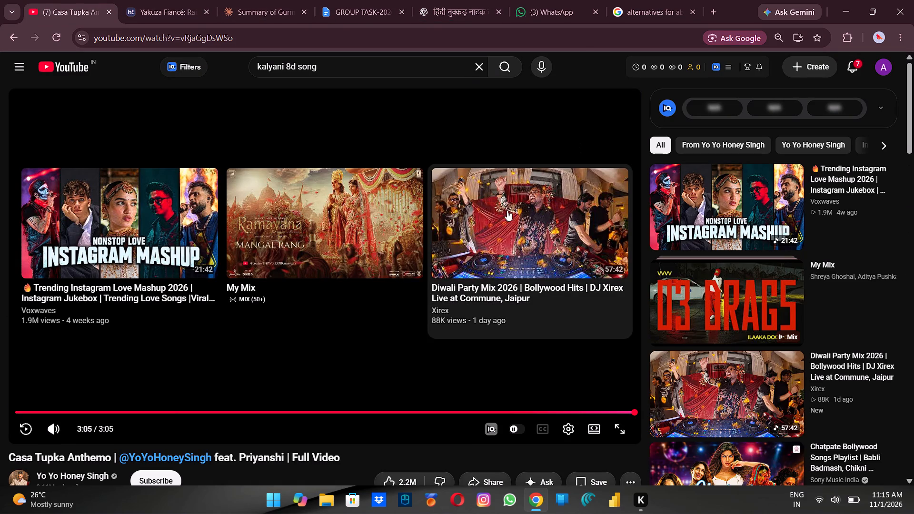
left_click(512, 226)
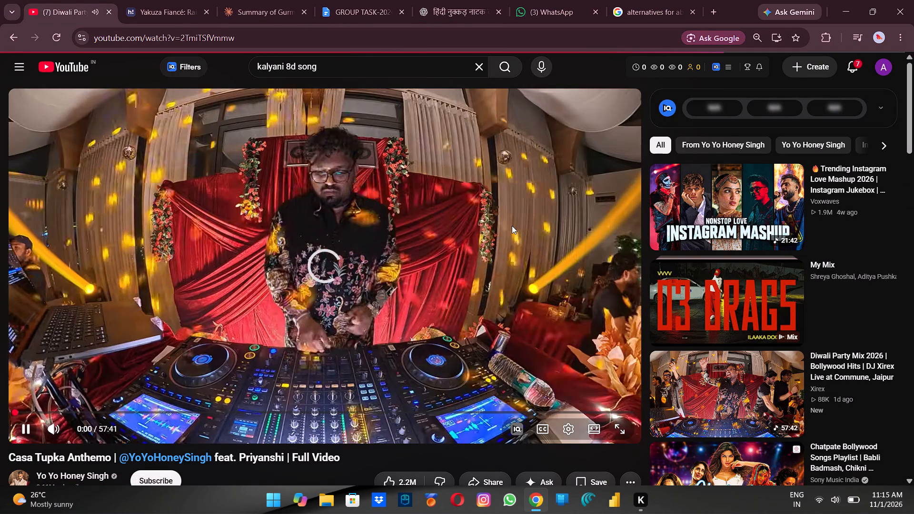
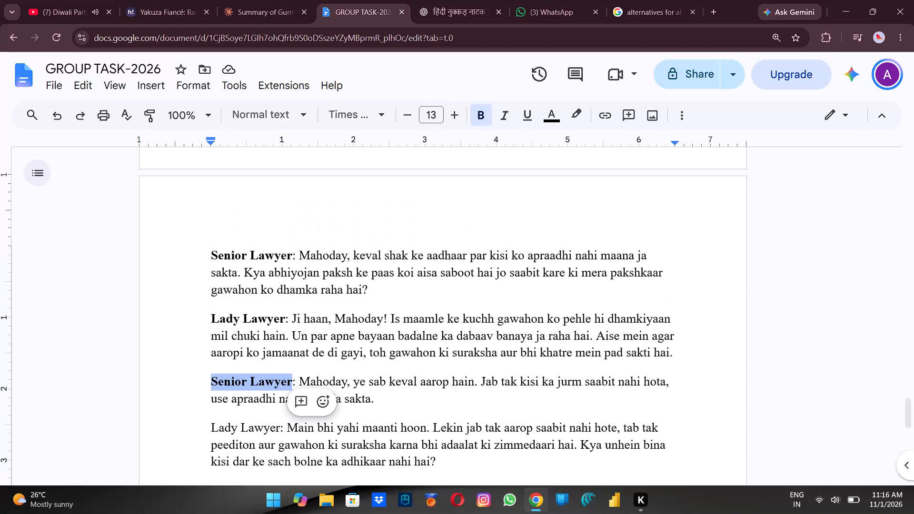
Remove the opening "Mahoday," from the Senior Lawyer's "keval shak ke aadhaar par" dialogue and capitalise its new first word as "Keval".
left_click(352, 258)
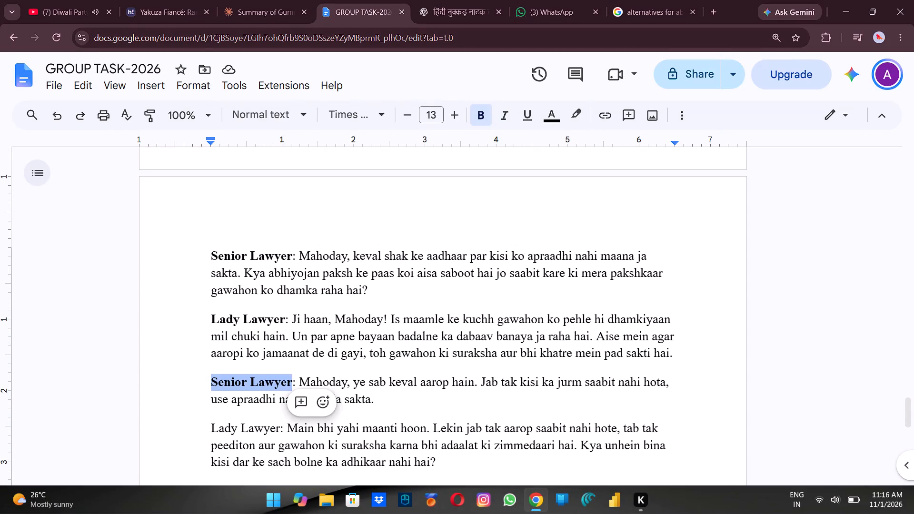
key("BackSpace")
key("BackSpace")
key("BackSpace")
key("BackSpace")
key("BackSpace")
key("BackSpace")
key("BackSpace")
key("BackSpace")
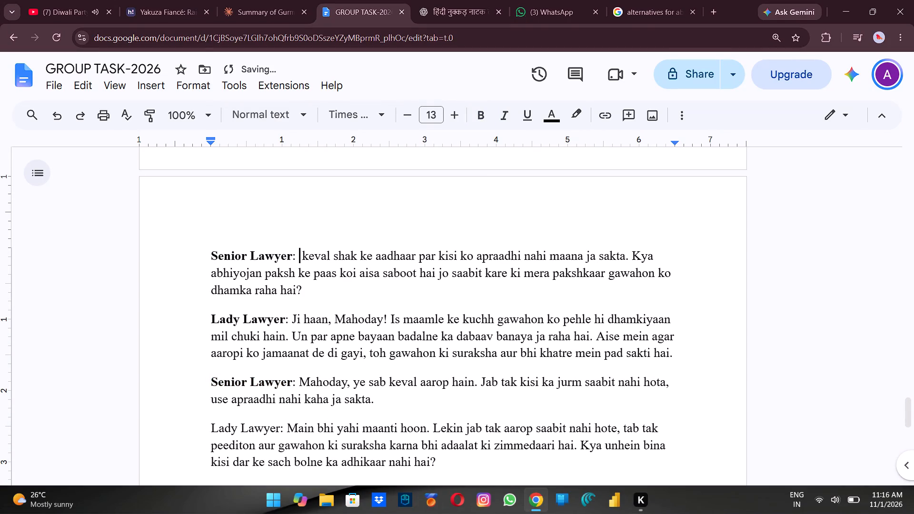
key("BackSpace")
key("Right")
key("Right")
key("BackSpace")
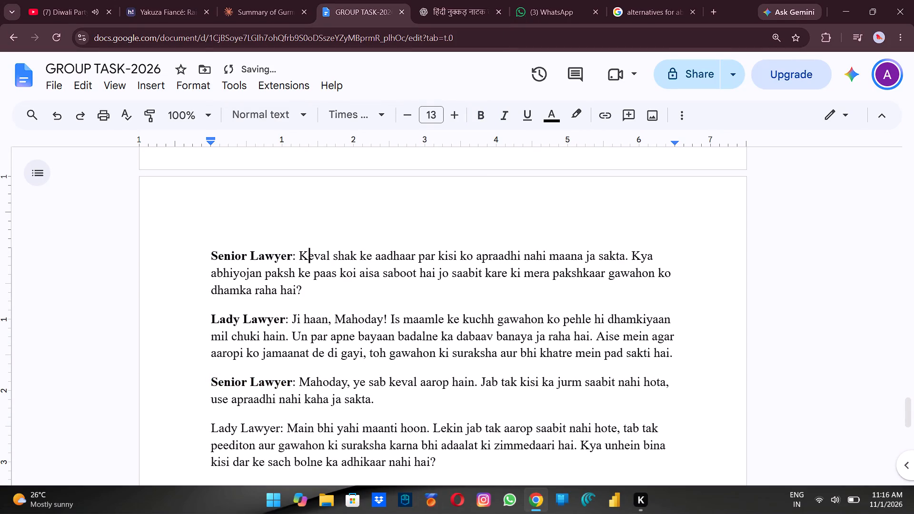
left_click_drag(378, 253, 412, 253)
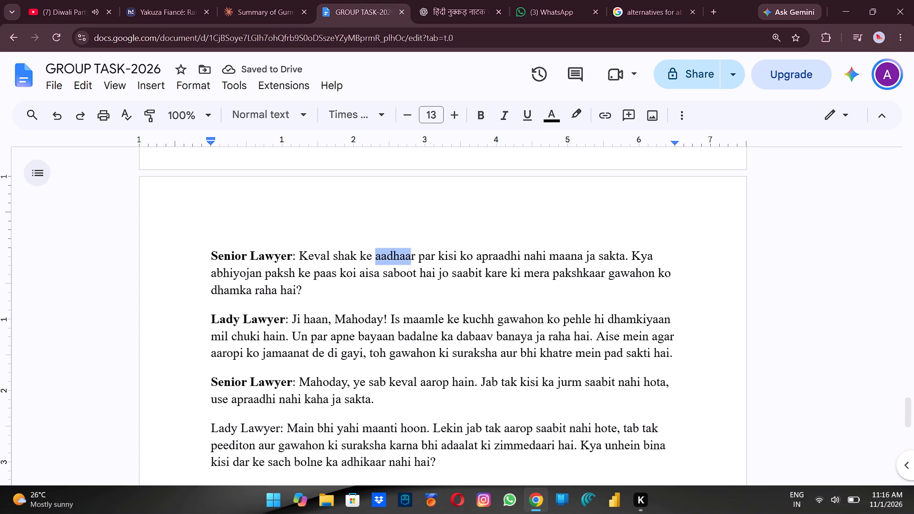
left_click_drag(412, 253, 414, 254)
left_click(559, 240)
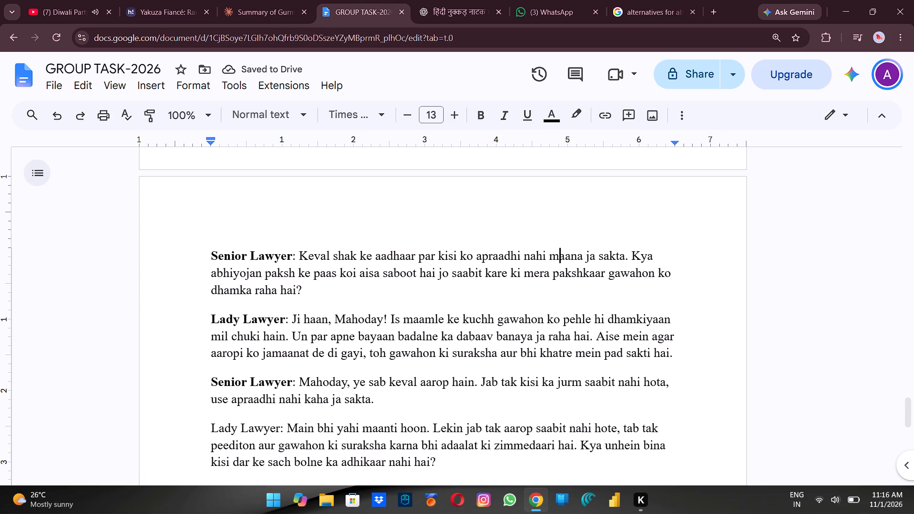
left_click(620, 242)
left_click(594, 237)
Switch to YouTube and look over the page of the playing Diwali Party Mix 2026 video.
left_click(83, 4)
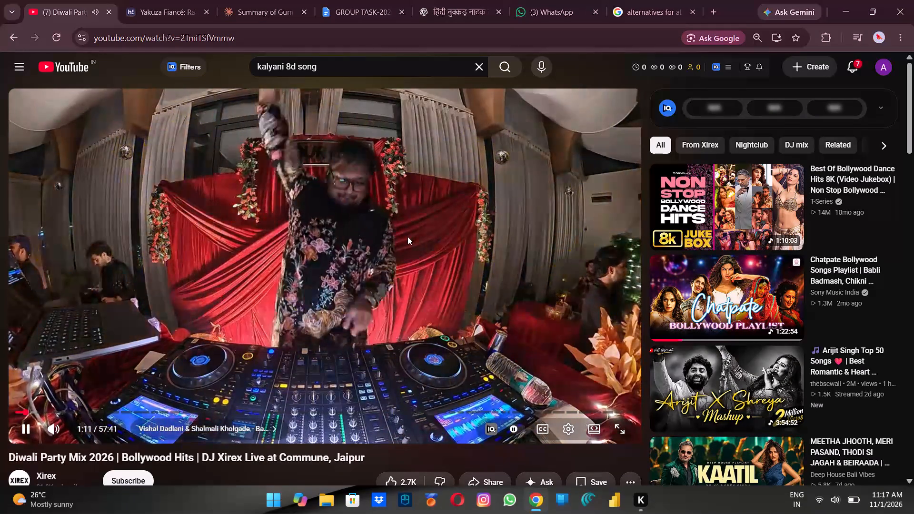
scroll(450, 227, "down", 5)
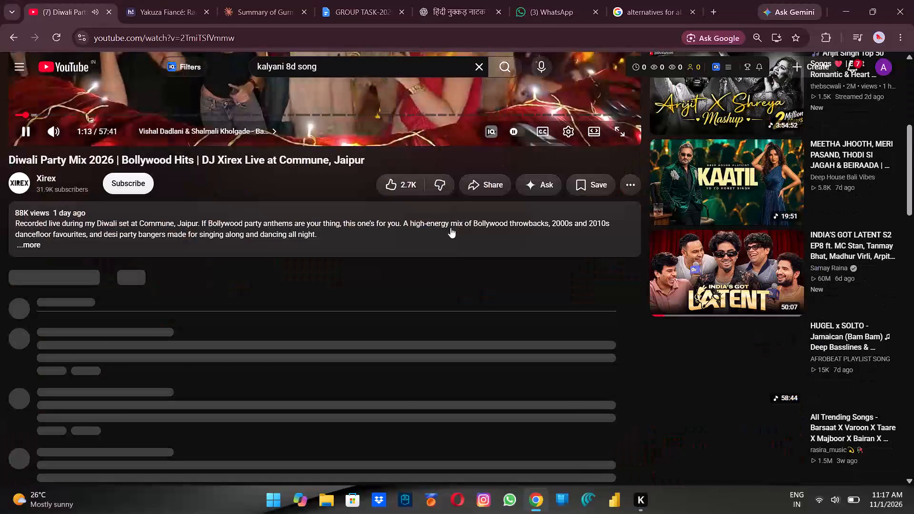
scroll(450, 227, "up", 5)
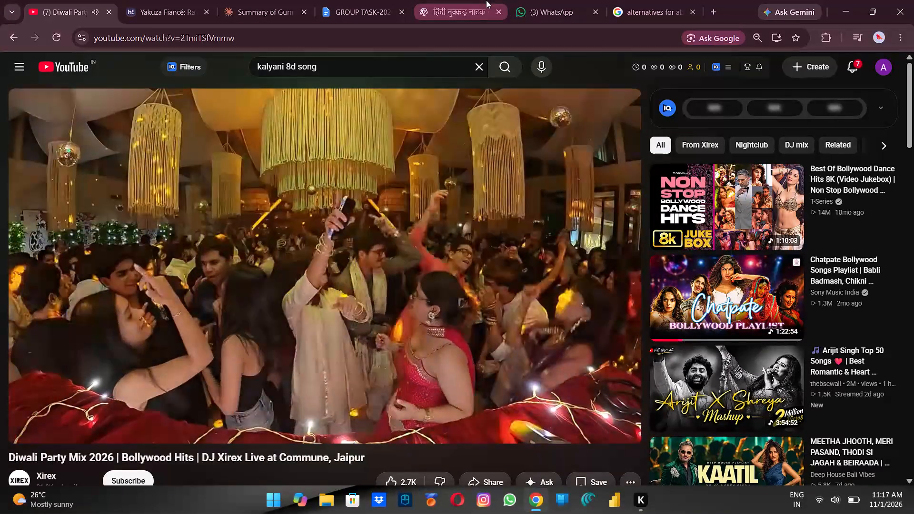
Return to the GROUP TASK-2026 document and reread the Senior Lawyer's "Keval shak ke aadhaar par" dialogue for wording to refine.
left_click(486, 0)
left_click(340, 0)
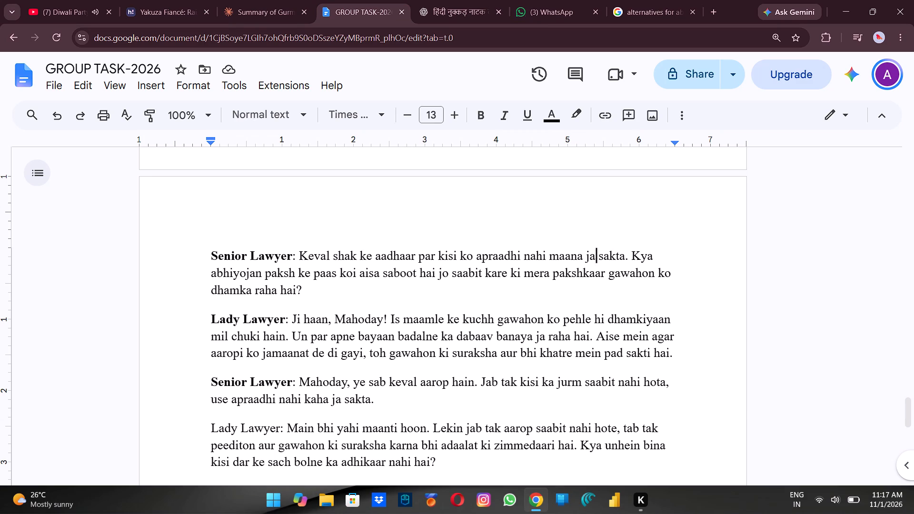
left_click(343, 236)
left_click(519, 247)
left_click(576, 240)
left_click(255, 268)
left_click(417, 258)
left_click(587, 246)
left_click(607, 246)
left_click(656, 242)
left_click(276, 282)
left_click(246, 283)
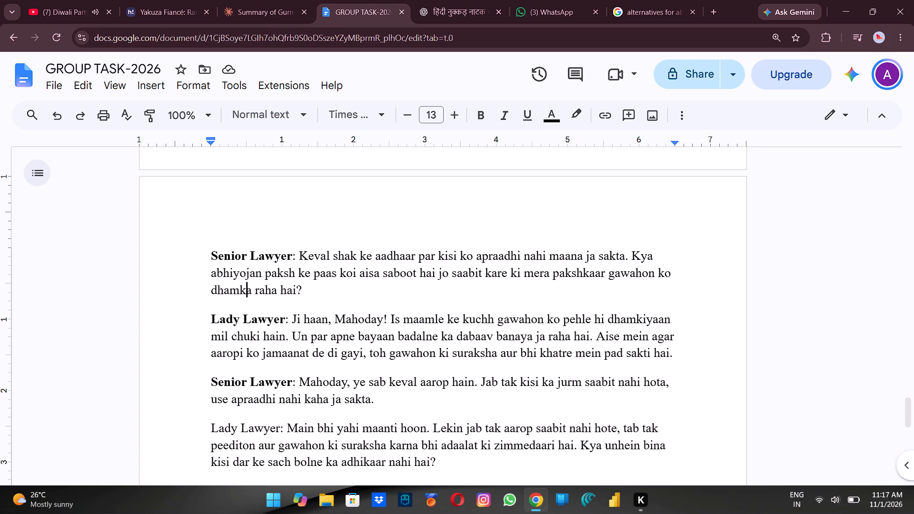
left_click(297, 257)
Replace "abhiyojan paksh" with "aap" in the Senior Lawyer's question about having proof.
left_click(274, 270)
left_click(262, 273)
key("Right")
key("Right")
key("Right")
key("Right")
key("Right")
key("Right")
key("BackSpace")
key("BackSpace")
key("BackSpace")
key("BackSpace")
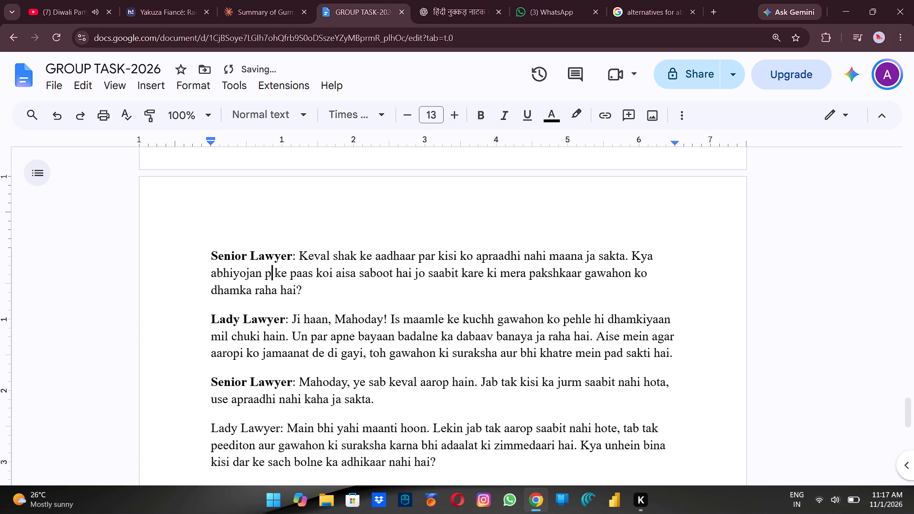
key("BackSpace")
key("BackSpace")
key("BackSpace")
key("BackSpace")
key("BackSpace")
key("BackSpace")
key("BackSpace")
key("BackSpace")
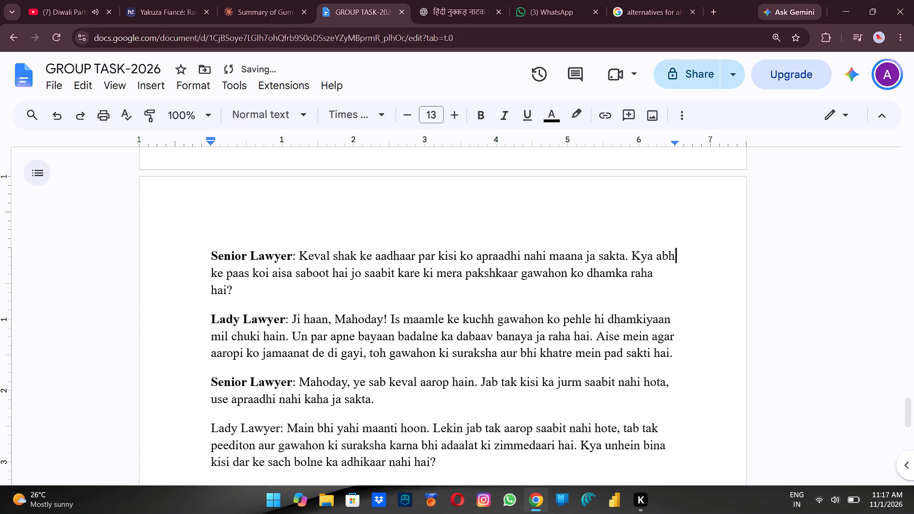
key("BackSpace")
key("BackSpace")
type("APKE")
key("BackSpace")
key("BackSpace")
key("BackSpace")
type("ake")
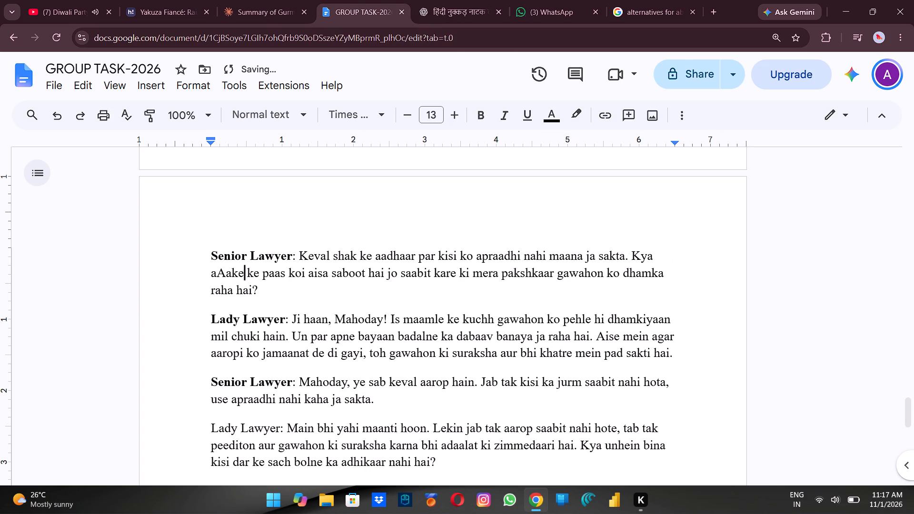
key("BackSpace")
key("BackSpace")
key("BackSpace")
key("BackSpace")
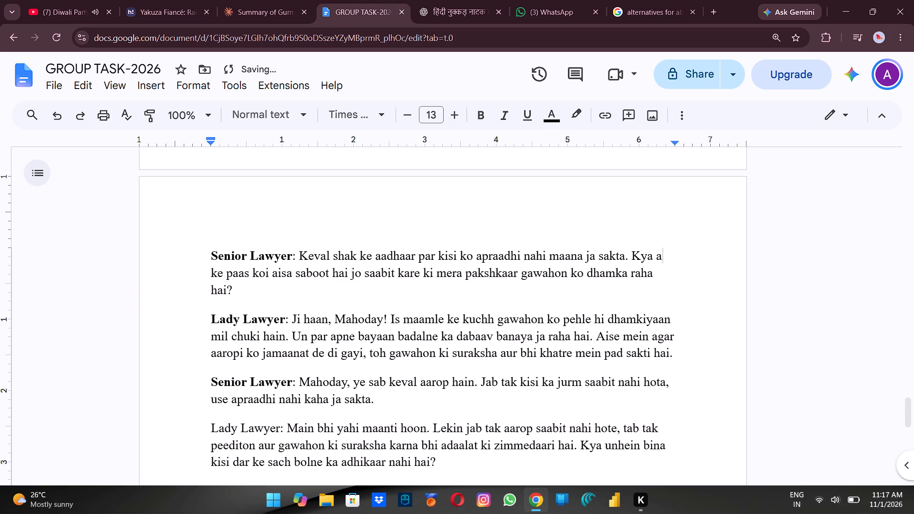
key("a")
type("pke")
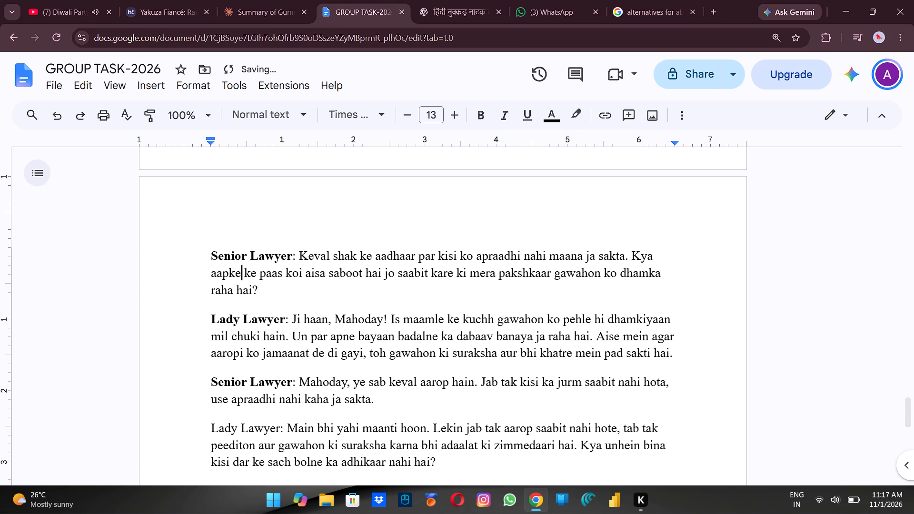
key("BackSpace")
key("BackSpace")
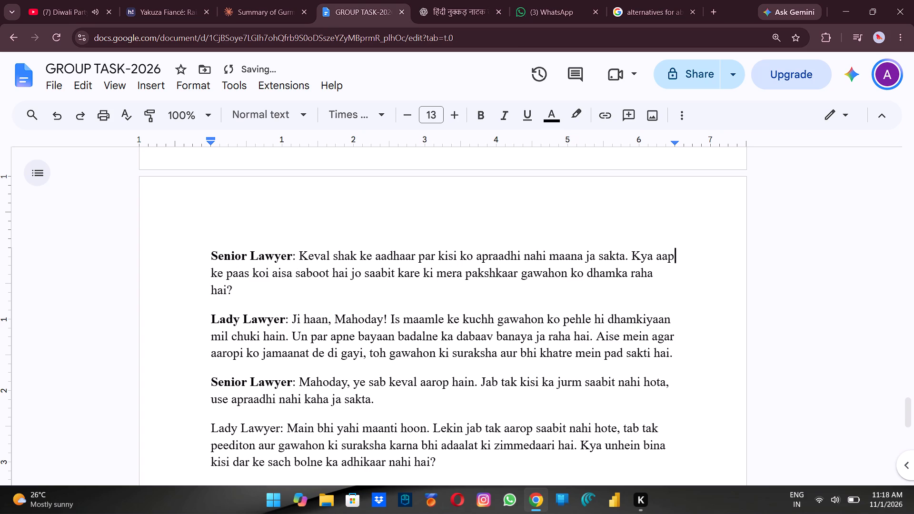
Insert "ye" before "saabit kare" in the Senior Lawyer's question.
key("Down")
key("Left")
key("Left")
key("Left")
key("Left")
key("Left")
key("Left")
key("Left")
key("Left")
key("Left")
key("Left")
key("Left")
key("Left")
key("Left")
key("Left")
key("Left")
key("Left")
key("Left")
key("Left")
key("Left")
key("Left")
key("Left")
key("Left")
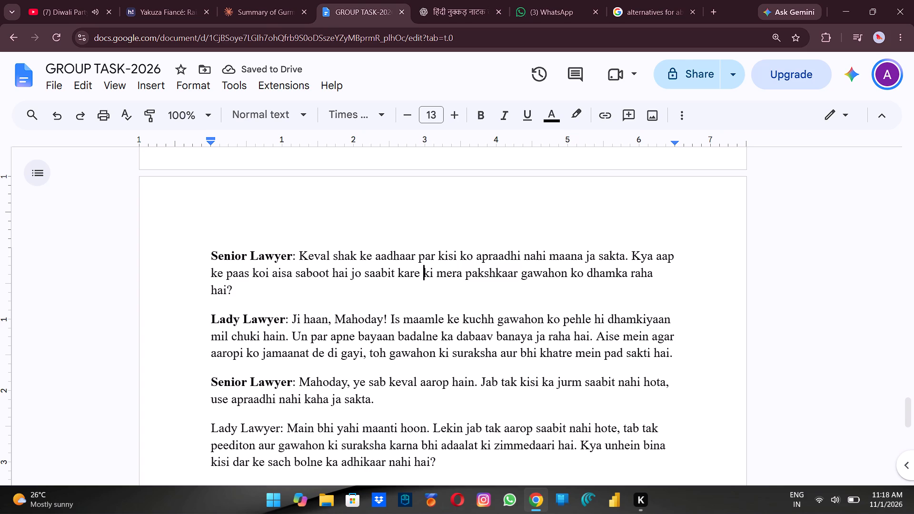
key("Left")
key("Left")
key("Left")
key("Left")
key("Left")
key("Left")
key("Left")
key("Left")
key("Left")
key("Left")
key("Left")
key("Left")
type("ye")
key("space")
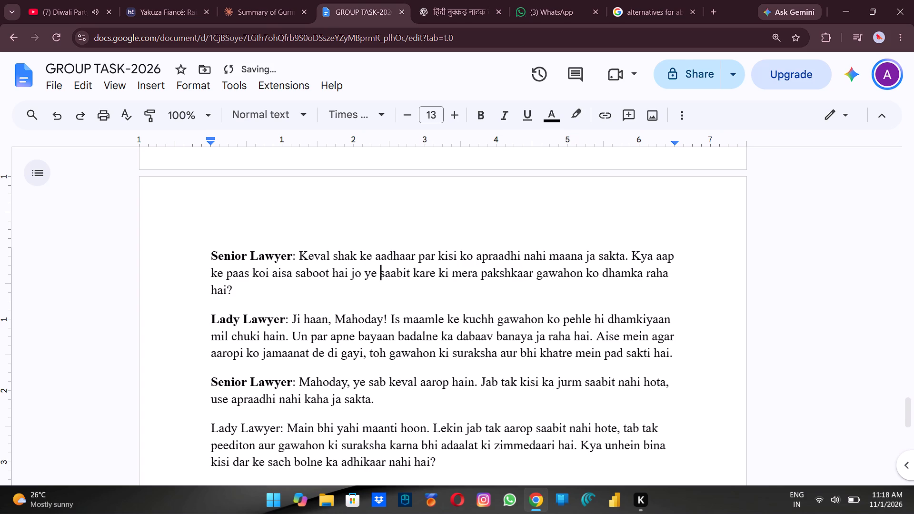
Extend the end of the Senior Lawyer's question with "ya fir bahar jaake dhamkayega" before the question mark.
key("Right")
key("Right")
key("Right")
key("Right")
key("Right")
key("Right")
key("Right")
key("Right")
key("Right")
key("Right")
key("Right")
key("Right")
key("Right")
key("Right")
key("Right")
key("Right")
key("Right")
key("Right")
key("Right")
key("Right")
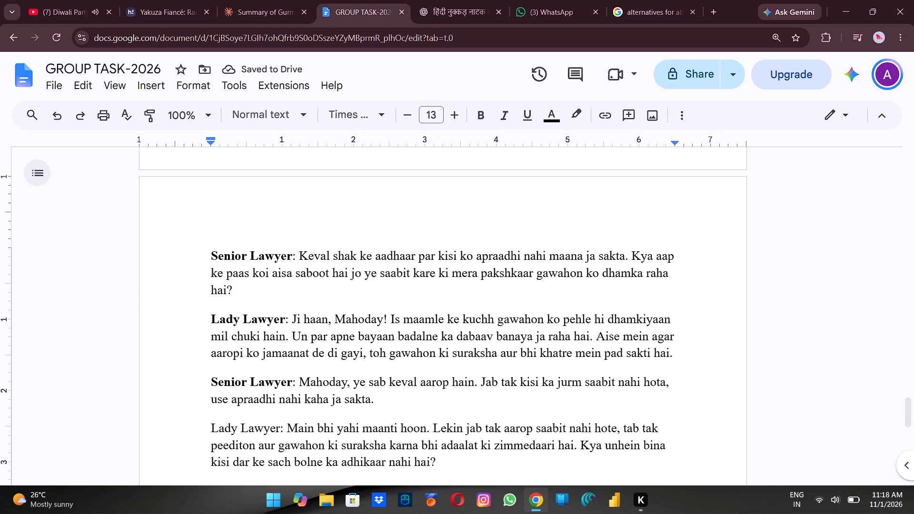
key("Right")
key("Right")
key("Right")
key("Right")
key("Down")
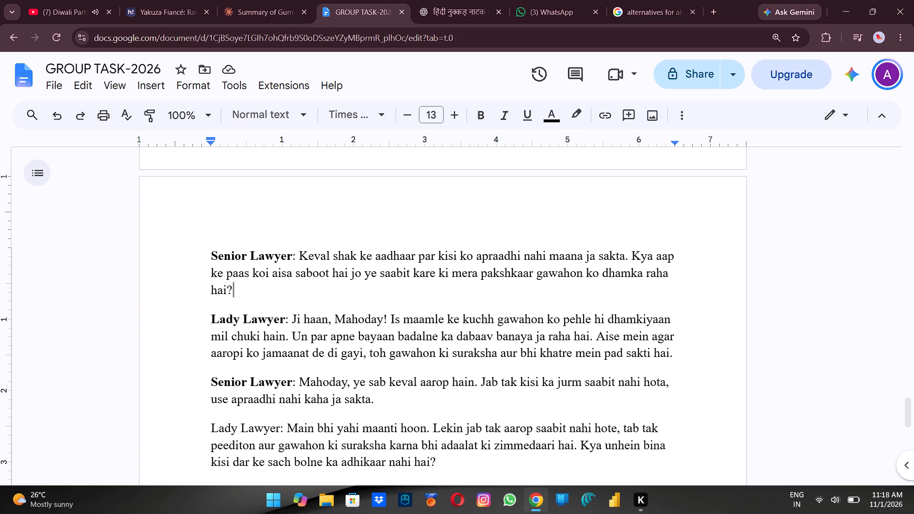
key("Left")
key("space")
type("ya fir bahar jaake dhamkayega")
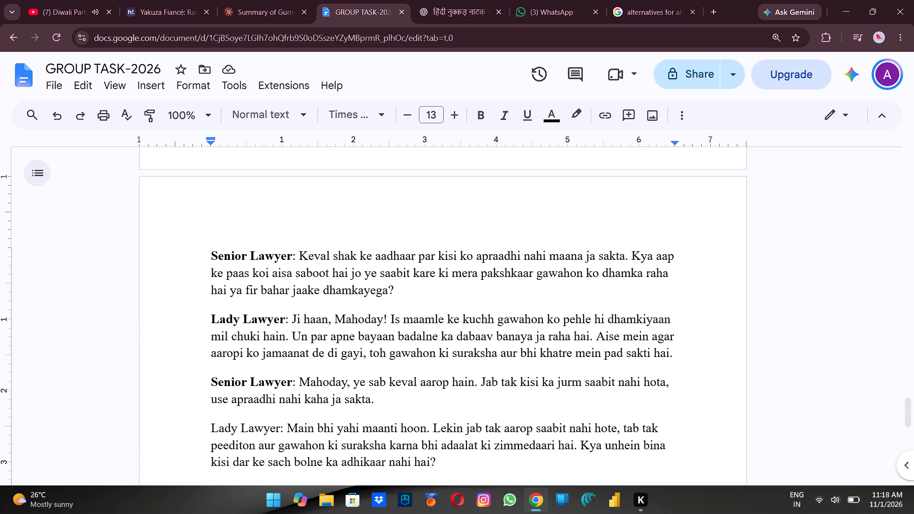
Remove the comma and "Mahoday" after "Ji haan" in the Lady Lawyer's reply, keeping the exclamation mark.
key("Down")
key("Left")
key("BackSpace")
key("BackSpace")
key("BackSpace")
key("BackSpace")
key("BackSpace")
key("BackSpace")
key("BackSpace")
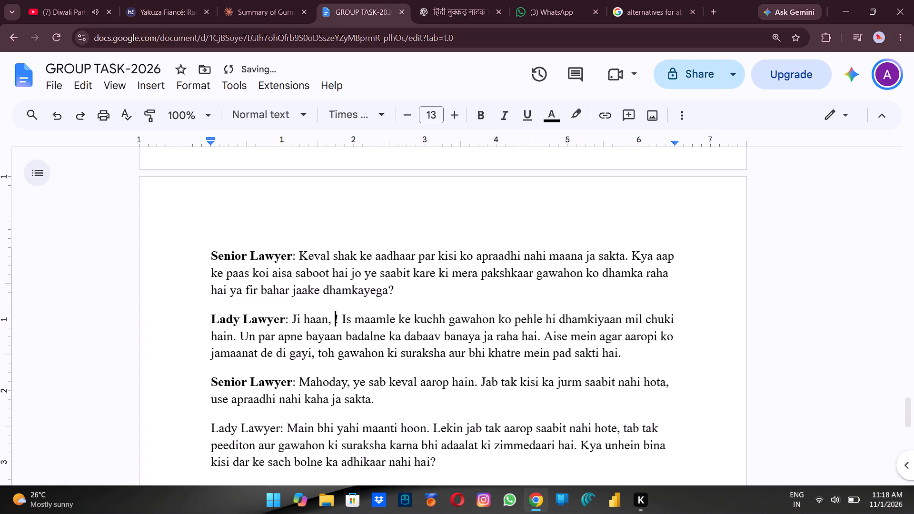
key("BackSpace")
key("BackSpace")
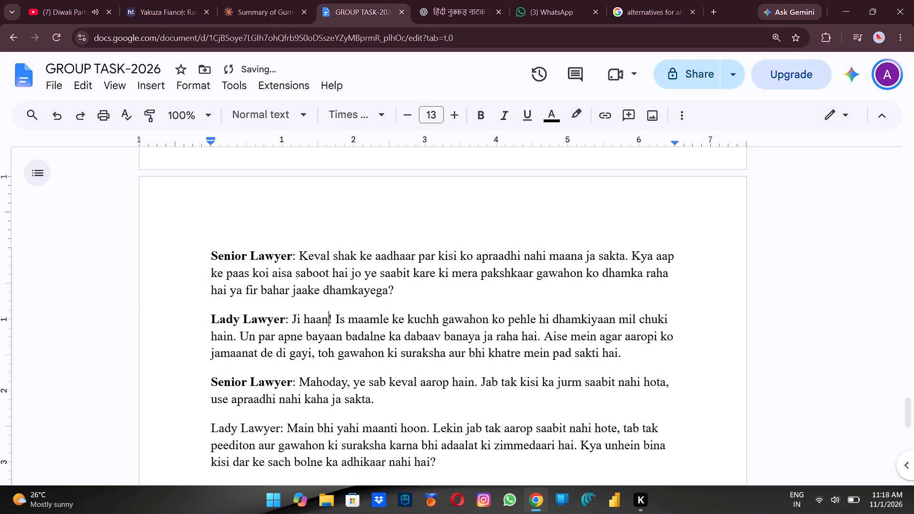
Replace "hi" with "bhi" after "pehle" in the Lady Lawyer's sentence about the witnesses being threatened.
key("Down")
key("Right")
key("Right")
key("Right")
key("Right")
key("Right")
key("Right")
key("Right")
key("Right")
key("Right")
key("Right")
key("Right")
key("Right")
key("Right")
key("Right")
key("Right")
key("Right")
key("Right")
key("Right")
key("Right")
key("Right")
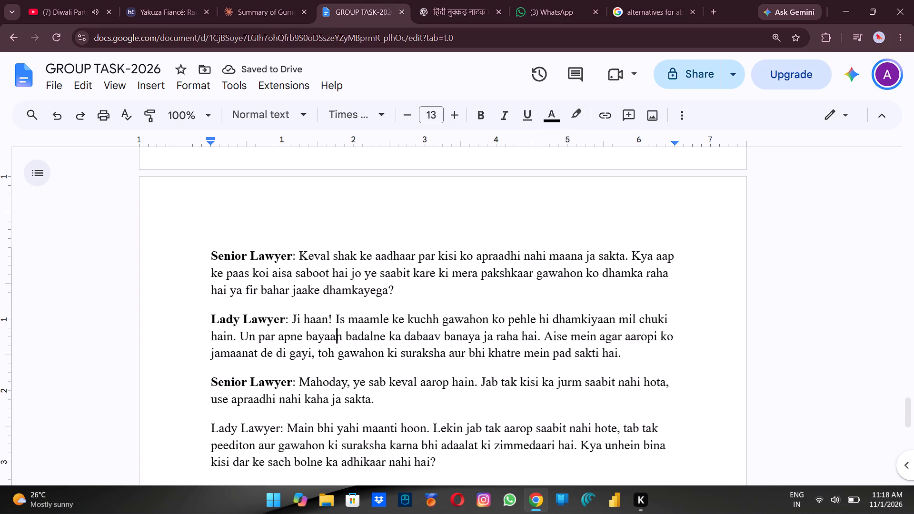
key("Right")
key("Right")
key("Right")
key("Up")
key("space")
type("bhi")
key("Right")
key("Right")
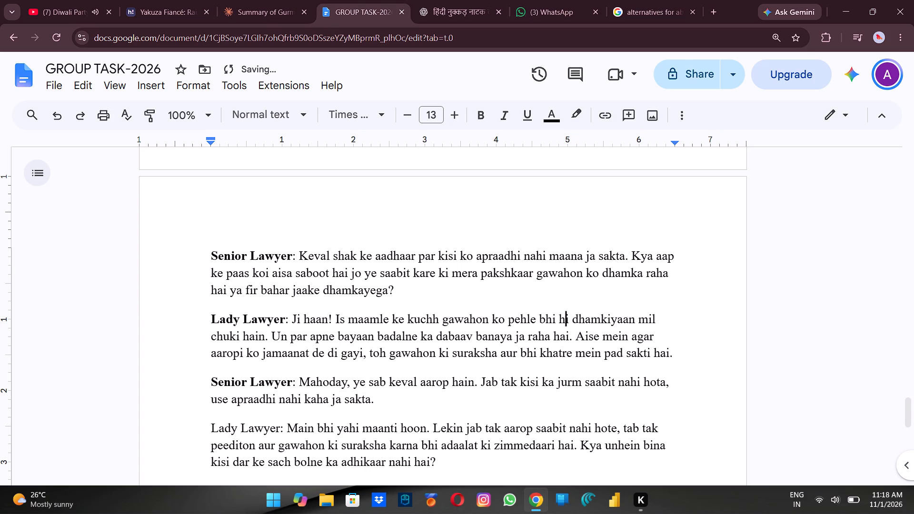
key("Right")
key("BackSpace")
key("BackSpace")
key("BackSpace")
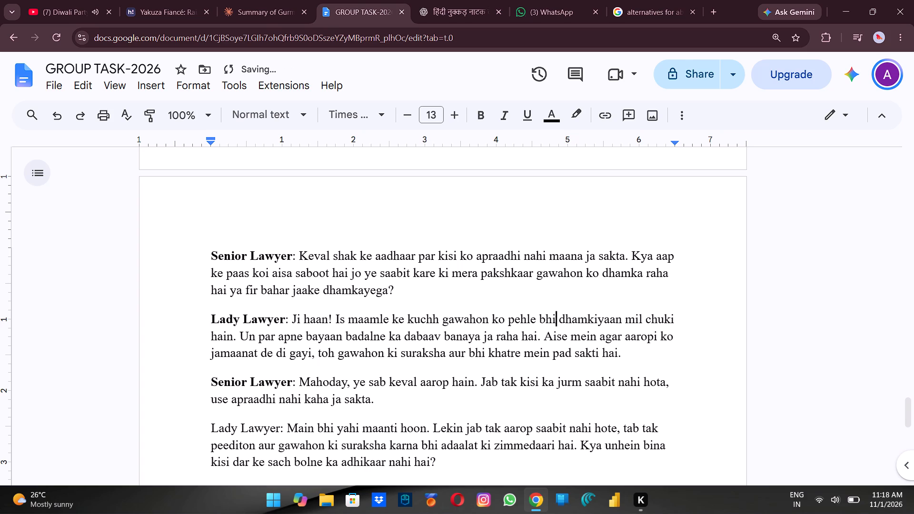
Go through the rest of the Lady Lawyer's "Ji haan" dialogue, from the "dabaav banaya" sentence to its end, for wording to refine.
key("Down")
key("Down")
key("Left")
key("Left")
key("Left")
key("Left")
key("Left")
key("Left")
key("Left")
key("Left")
key("Left")
key("Left")
key("Left")
key("Left")
key("Left")
key("Left")
key("Left")
key("Left")
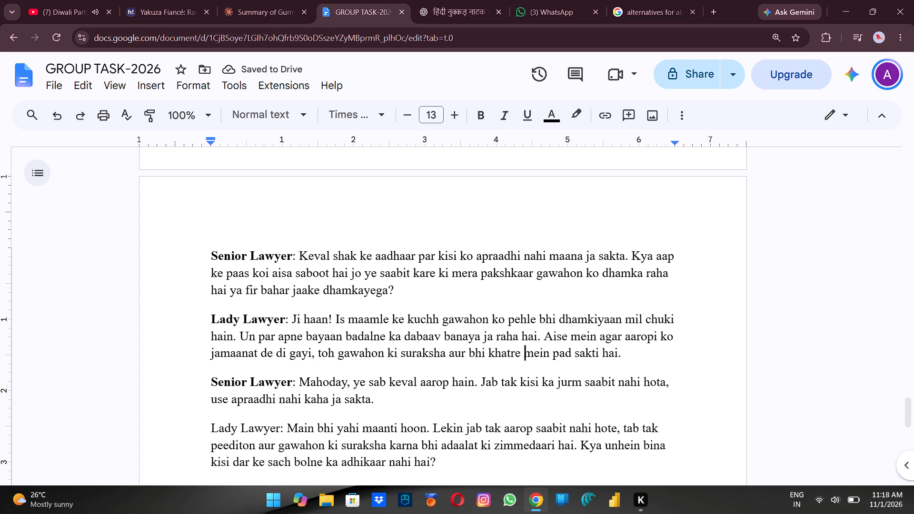
key("Left")
key("Up")
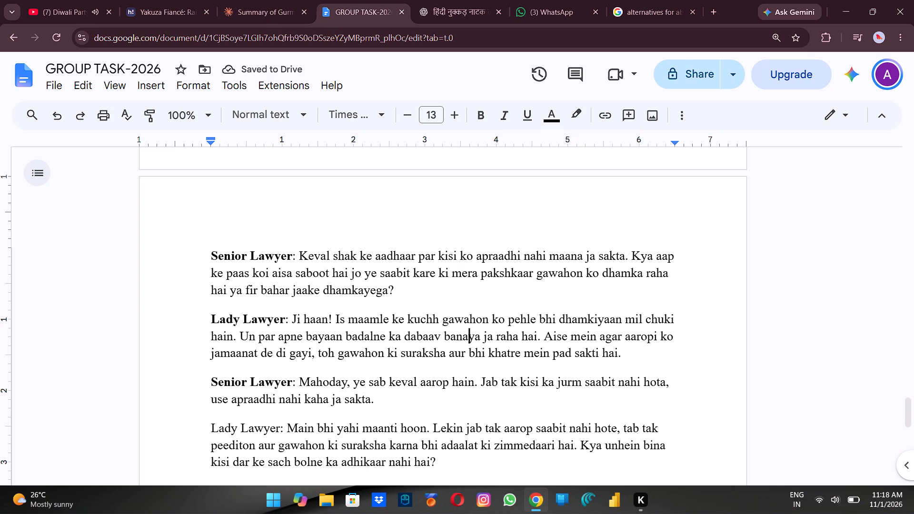
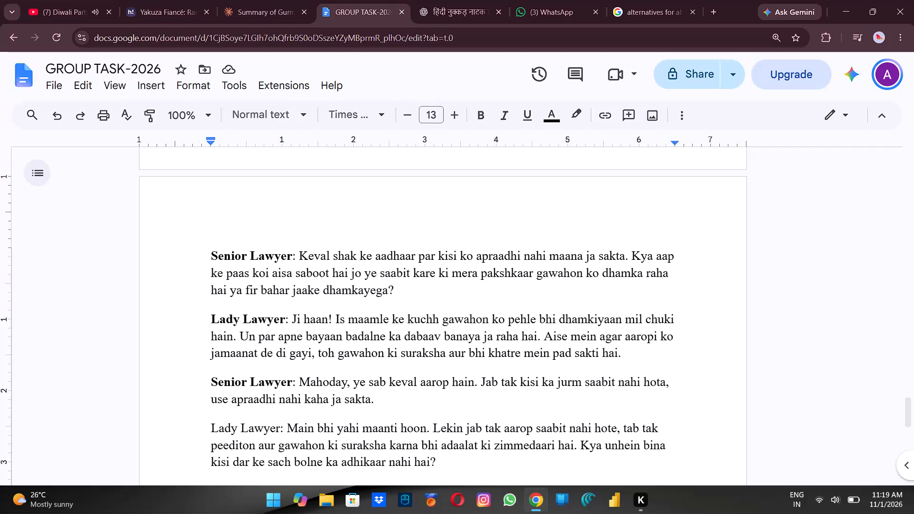
Replace "par apne" with "pe" before "bayaan badalne" in the Lady Lawyer's "Ji haan" dialogue.
scroll(292, 329, "down", 1)
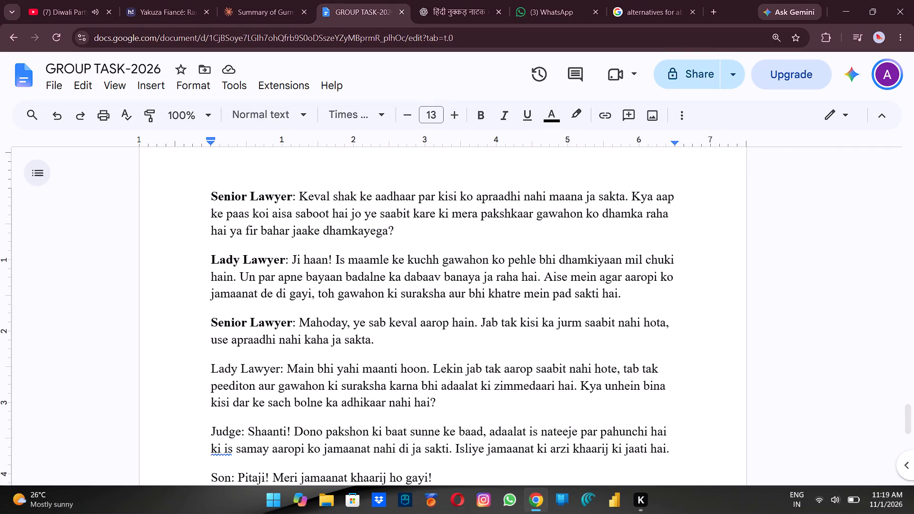
left_click(327, 348)
left_click(237, 254)
left_click(284, 285)
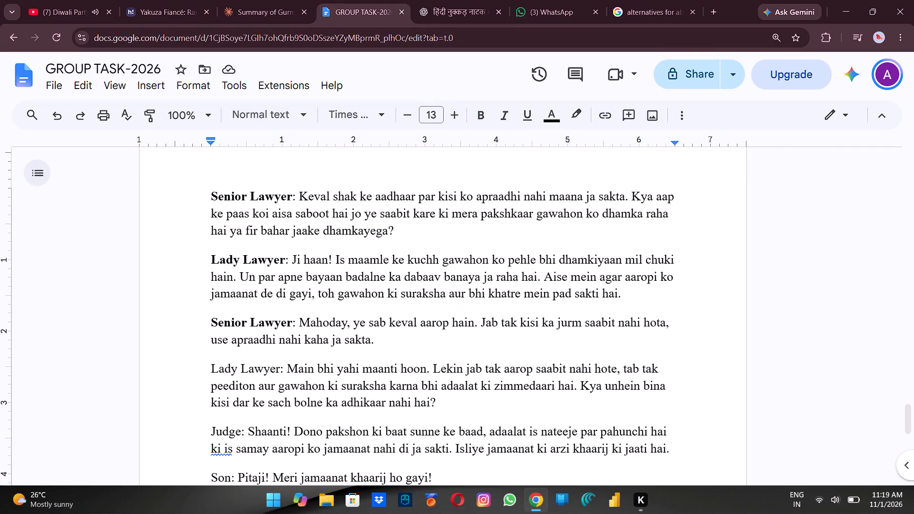
left_click(276, 283)
left_click_drag(259, 279, 290, 282)
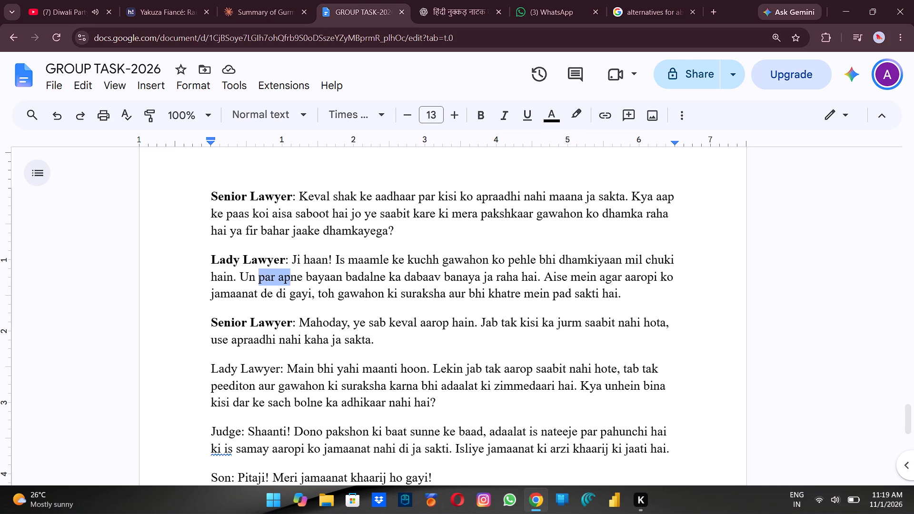
left_click_drag(290, 282, 305, 283)
key("BackSpace")
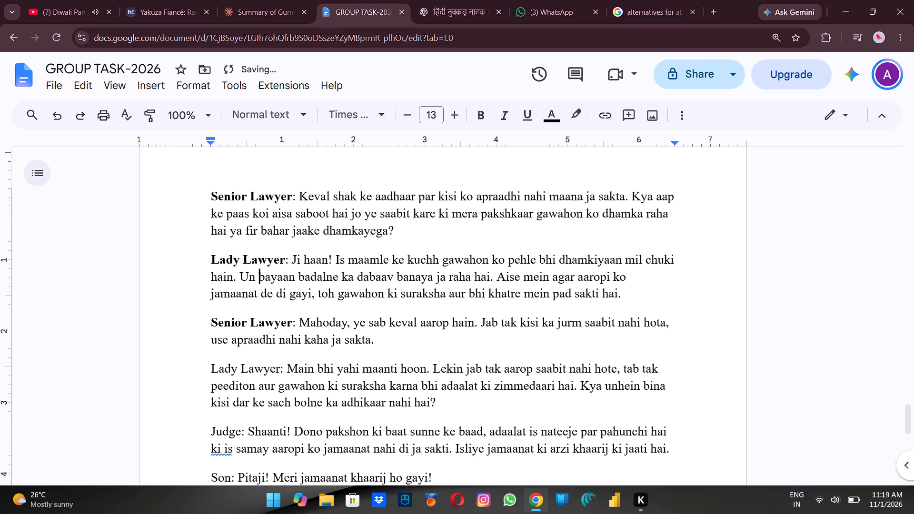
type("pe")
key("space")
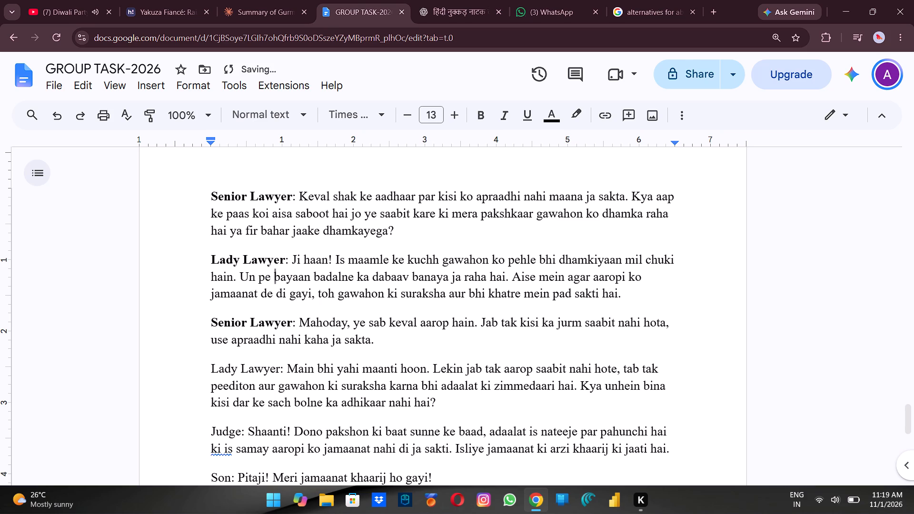
left_click(308, 282)
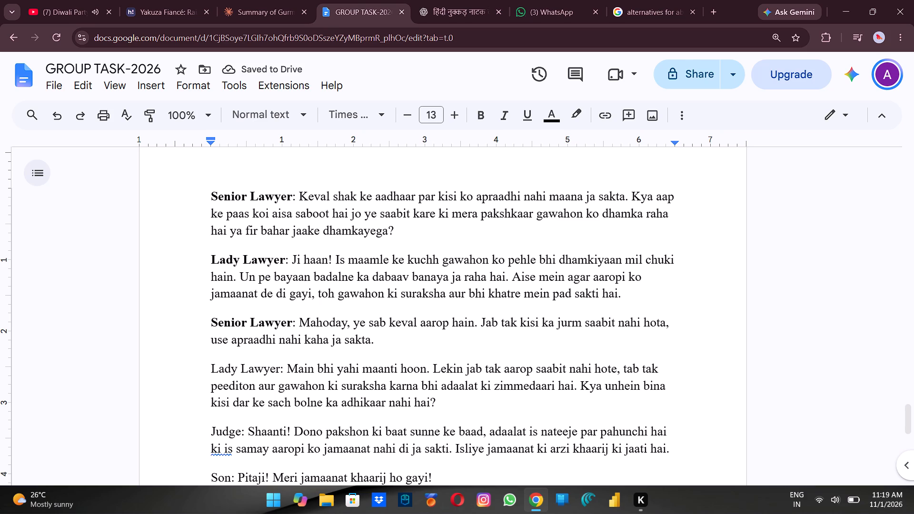
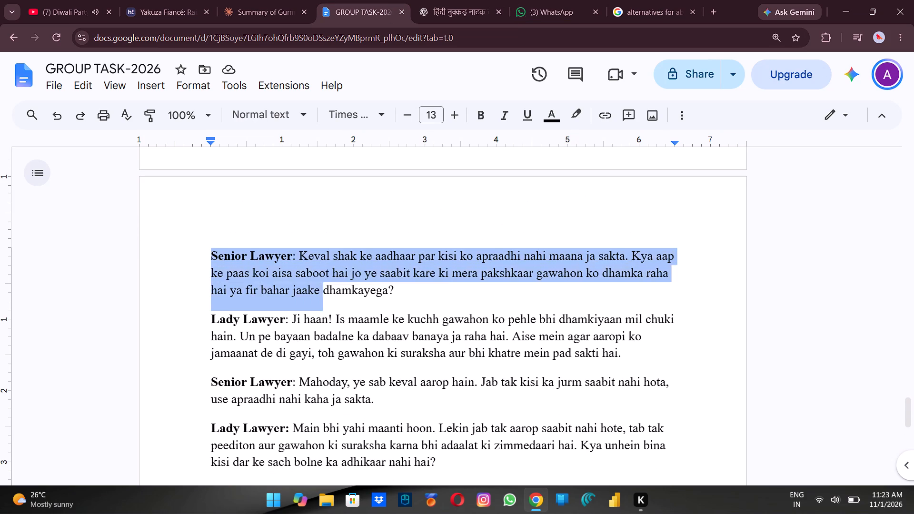
left_click_drag(334, 289, 524, 405)
scroll(352, 294, "down", 4)
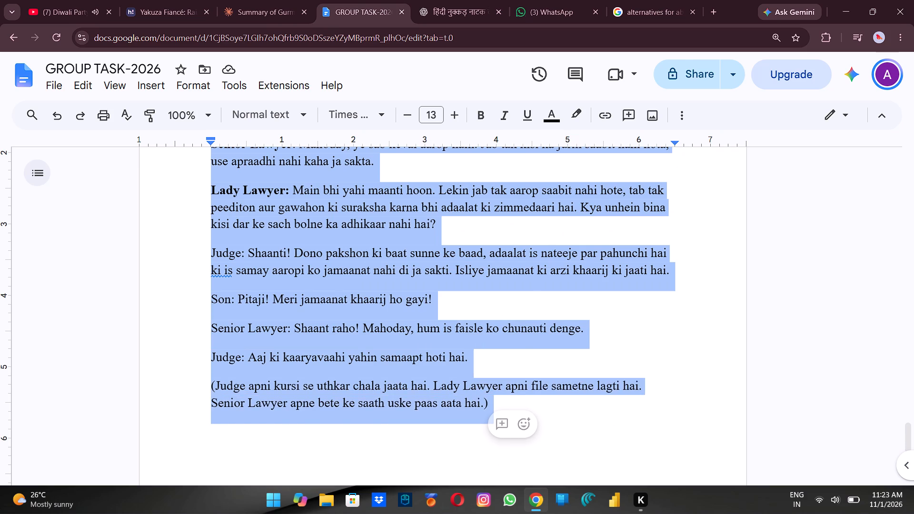
key("ctrl+v")
scroll(479, 340, "up", 9)
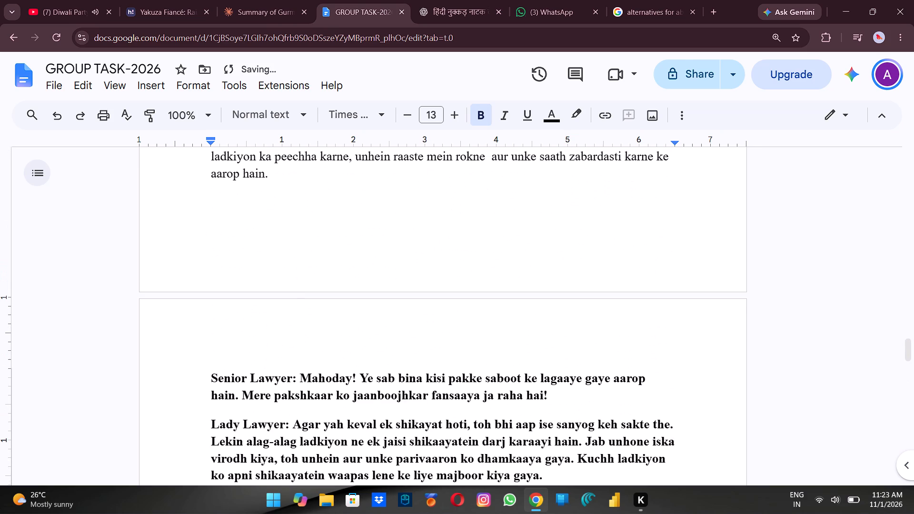
Remove bold formatting from the whole pasted dialogue, through the Senior Lawyer's "chunauti denge!" line.
scroll(479, 340, "down", 1)
scroll(479, 340, "up", 2)
scroll(479, 340, "down", 3)
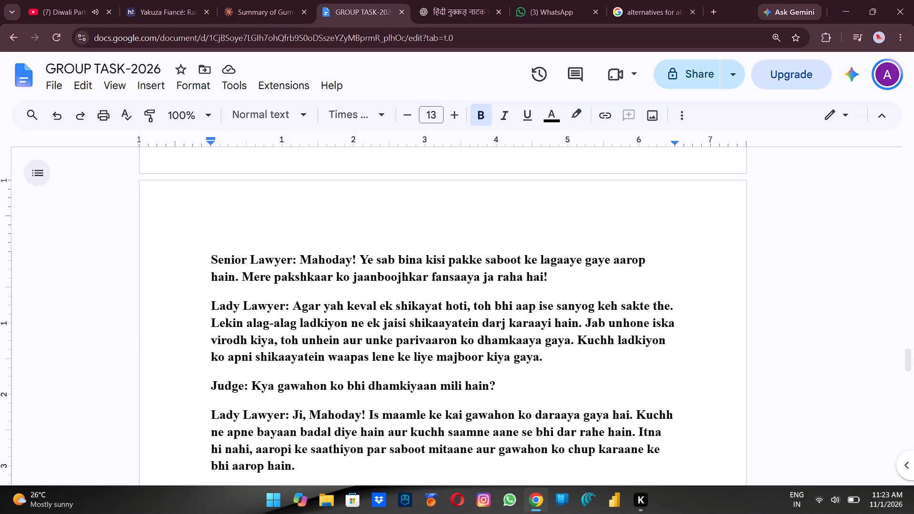
left_click(138, 309)
left_click_drag(211, 263, 212, 264)
left_click_drag(212, 264, 416, 343)
scroll(283, 318, "down", 3)
scroll(336, 332, "down", 8)
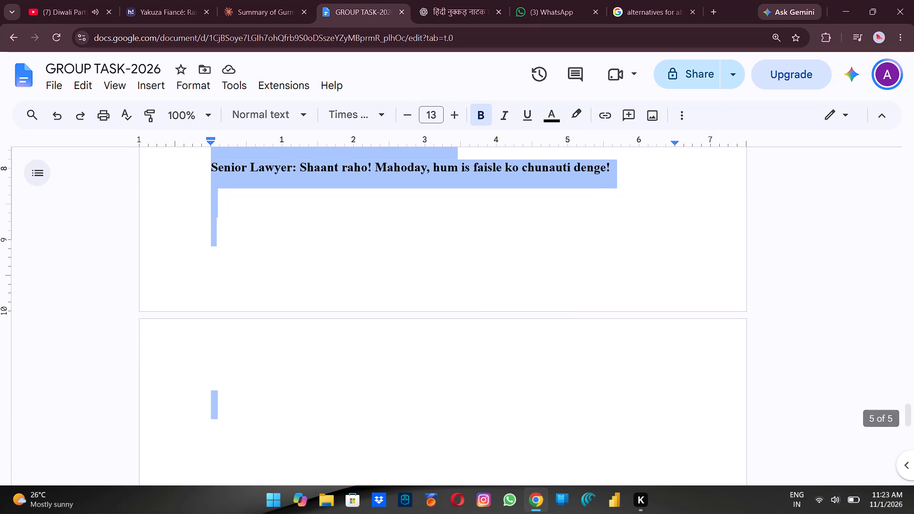
left_click_drag(416, 343, 586, 194)
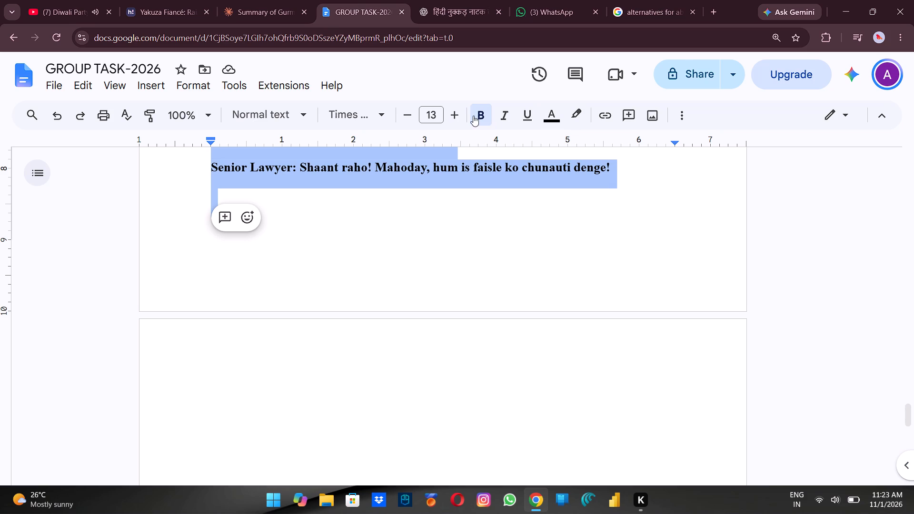
left_click(473, 116)
scroll(402, 252, "up", 5)
scroll(346, 258, "up", 5)
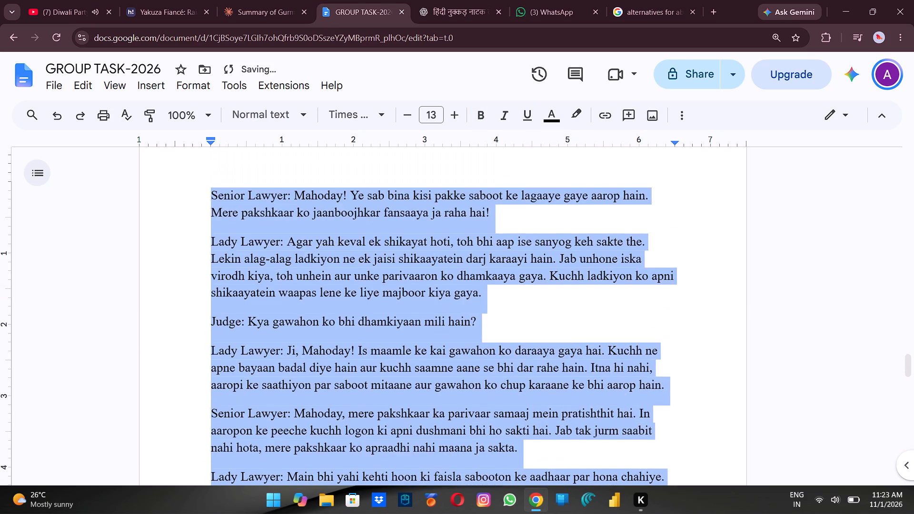
Make the "Senior Lawyer:" label bold before "Mahoday! Ye sab bina kisi pakke saboot".
left_click(235, 217)
left_click(195, 199)
left_click_drag(195, 199, 275, 197)
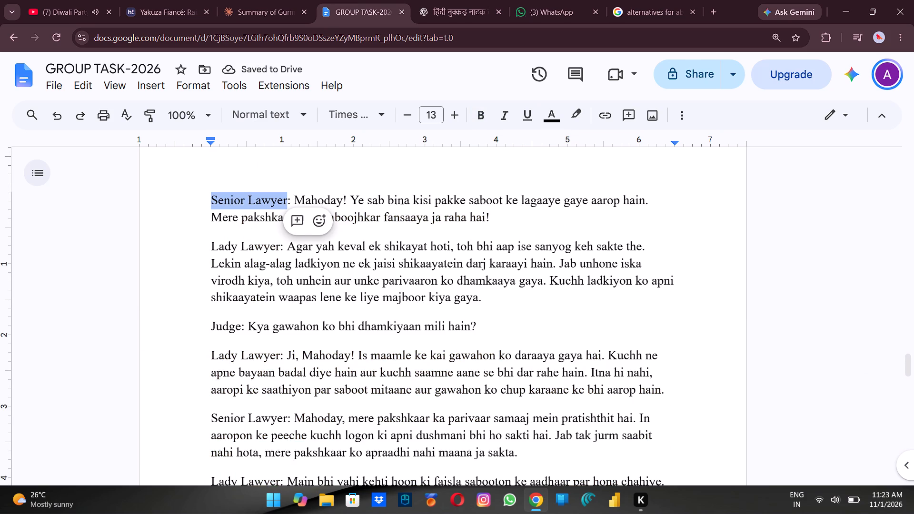
left_click_drag(275, 197, 288, 197)
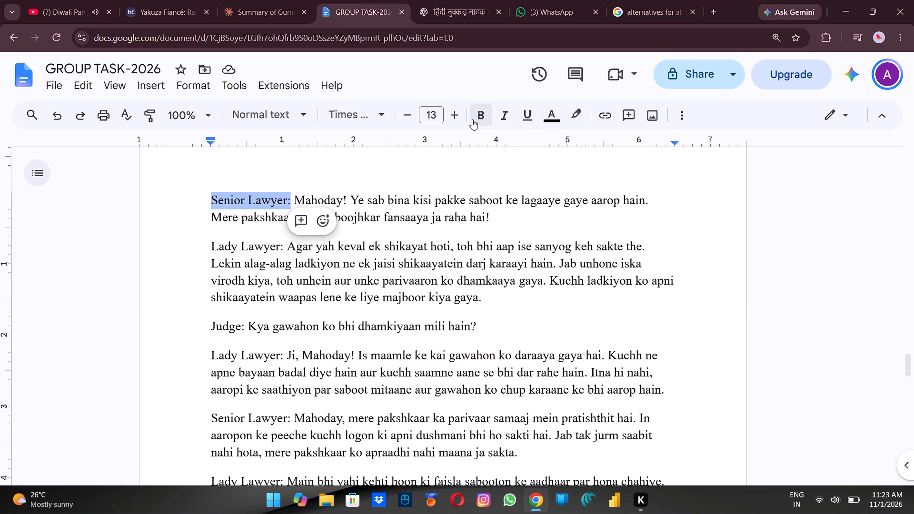
left_click(472, 119)
left_click(399, 195)
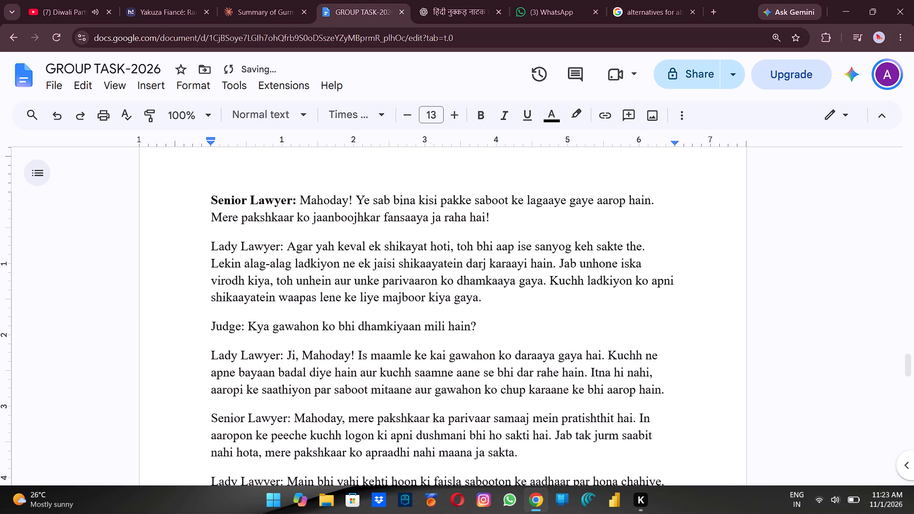
Change "fansaaya" to "fasaya" in the Senior Lawyer's first pasted line.
scroll(504, 230, "up", 1)
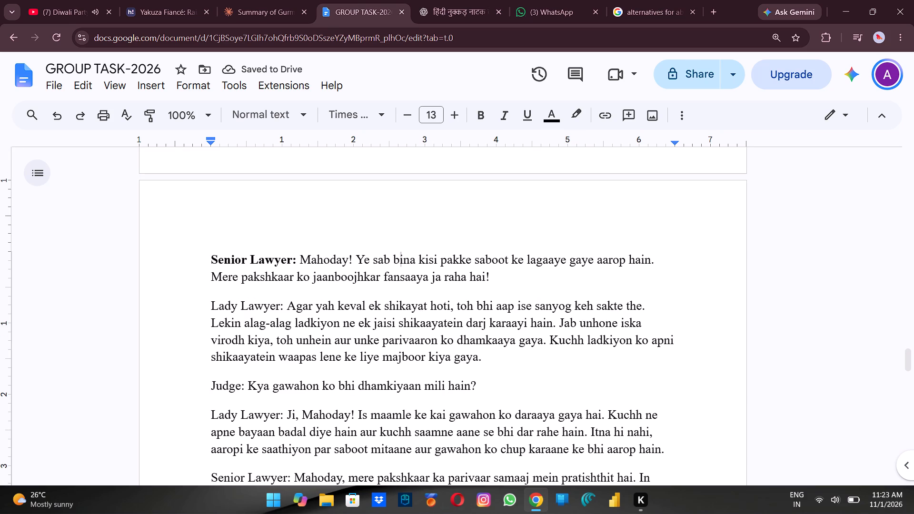
left_click(385, 285)
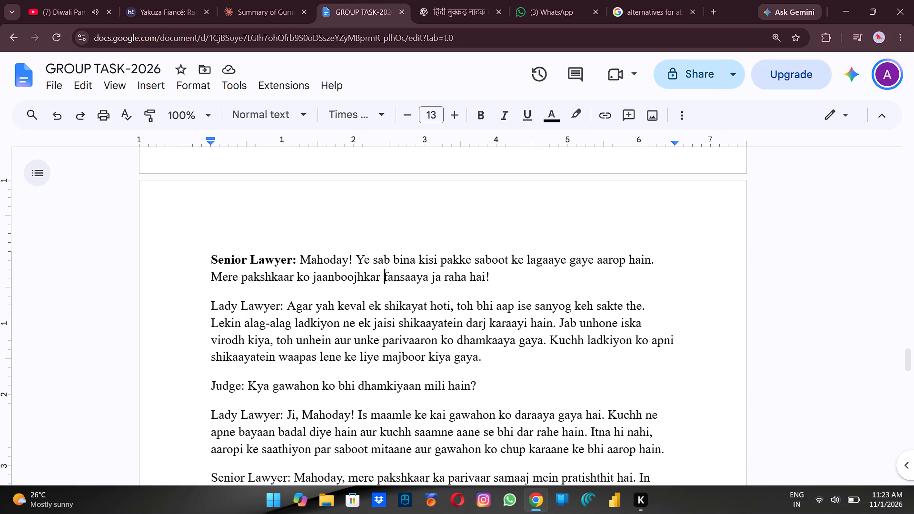
left_click(404, 285)
key("Right")
key("BackSpace")
key("BackSpace")
key("BackSpace")
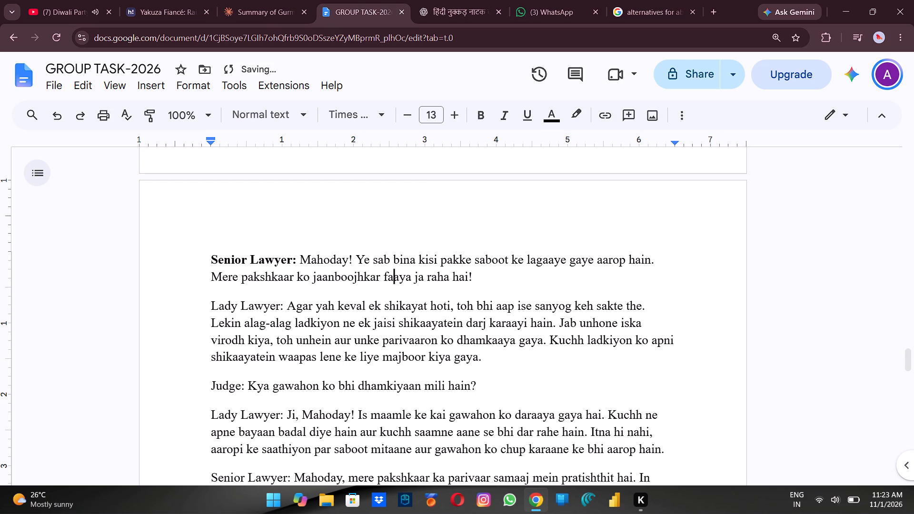
key("s")
Replace "jaanboojhkar" with "zabardasti" before "fasaya" in the Senior Lawyer's line.
key("Left")
key("Left")
key("Left")
key("Left")
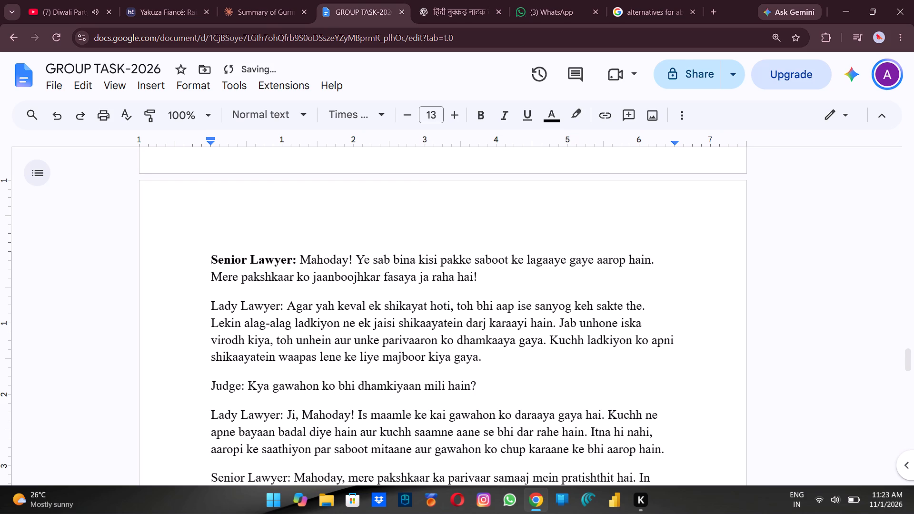
key("BackSpace")
key("BackSpace")
key("BackSpace")
key("BackSpace")
key("BackSpace")
key("BackSpace")
key("BackSpace")
key("BackSpace")
key("BackSpace")
key("BackSpace")
key("BackSpace")
key("BackSpace")
type("zabardasti")
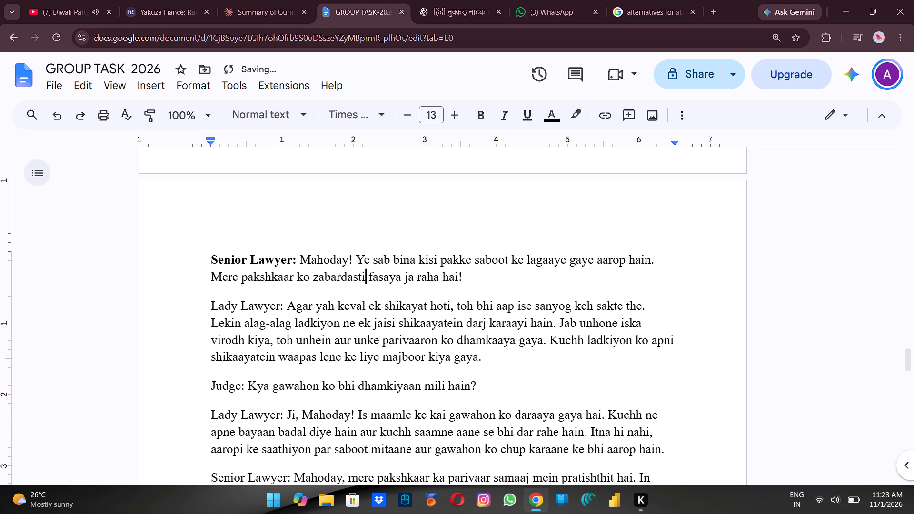
Make the "Lady Lawyer:" label bold before "Agar yah keval ek shikayat hoti".
left_click(247, 307)
left_click_drag(208, 308, 222, 308)
left_click_drag(222, 308, 283, 312)
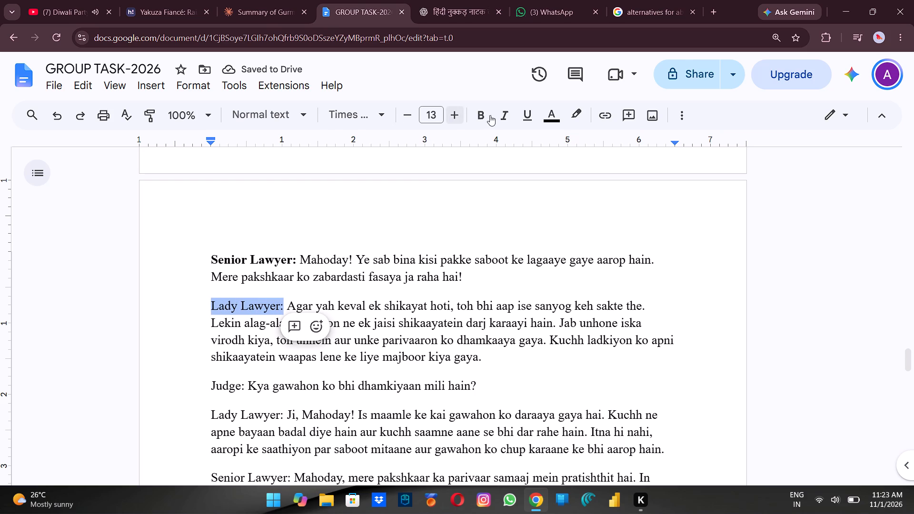
left_click(485, 112)
Replace "bhi" with "fir" in the Lady Lawyer's line so it reads "toh fir aap ise sanyog keh sakte the".
scroll(440, 306, "down", 1)
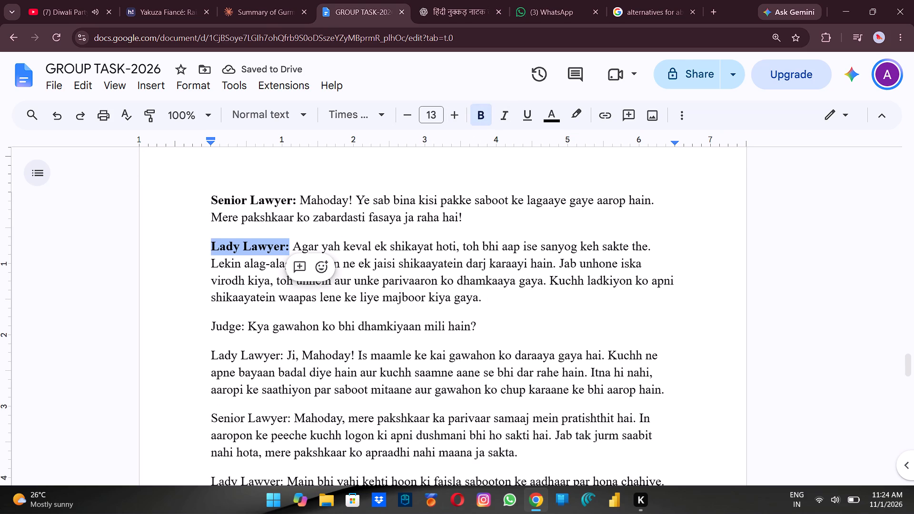
left_click(534, 246)
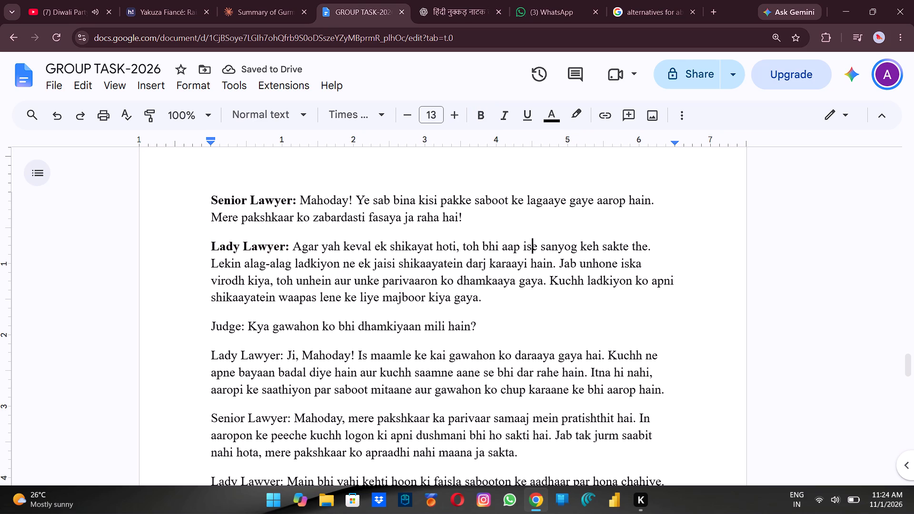
left_click(505, 244)
left_click(499, 248)
key("BackSpace")
key("BackSpace")
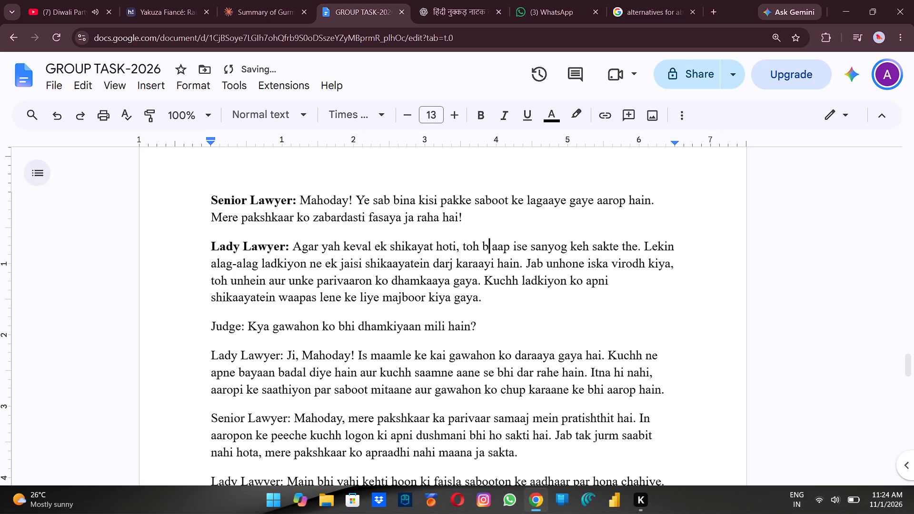
key("BackSpace")
type("fir")
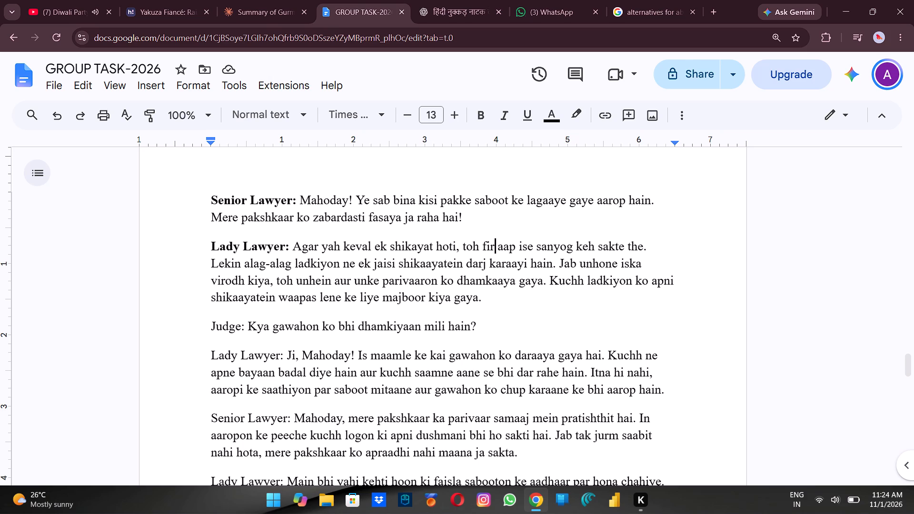
Add "hai" after "unke parivaaron ko dhamkaaya gaya" in the Lady Lawyer's line.
left_click(301, 284)
left_click(405, 287)
left_click(579, 303)
left_click(625, 289)
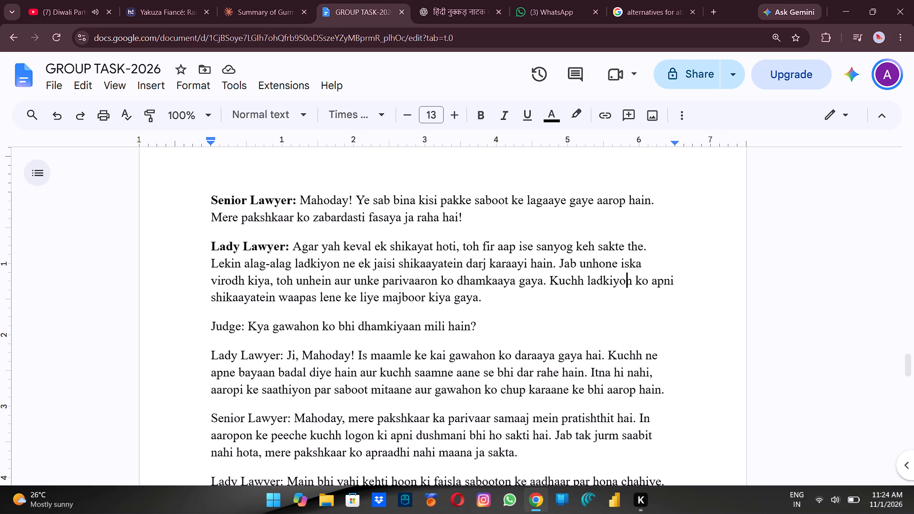
left_click(584, 288)
key("Left")
key("Left")
key("Left")
key("Left")
key("Left")
key("Left")
key("Left")
key("space")
type("hai")
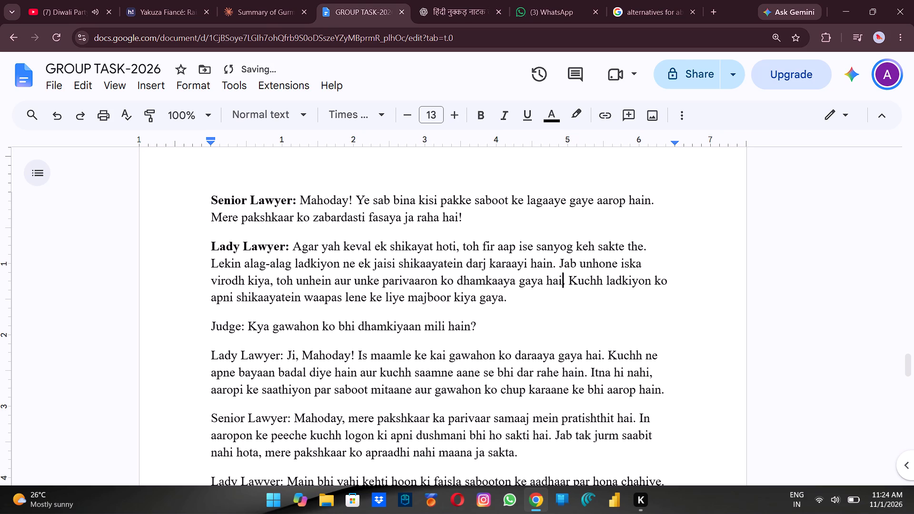
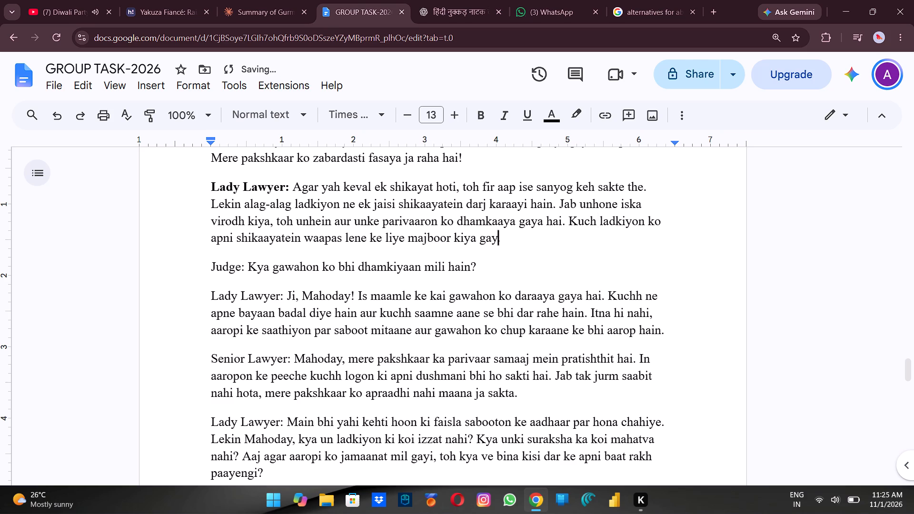
key("space")
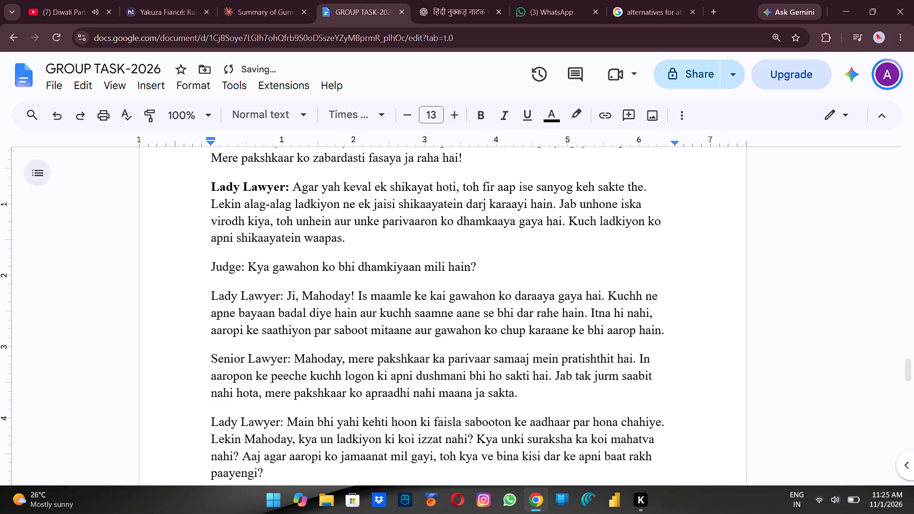
type("leliya")
Replace "ko" with "ne" after "Kuch ladkiyon" in the Lady Lawyer's line.
key("Up")
key("Right")
key("Right")
key("Right")
key("Right")
key("Right")
key("Right")
key("Right")
key("Right")
key("Right")
key("Right")
key("Right")
key("Right")
key("Right")
key("Right")
key("Right")
key("Right")
key("Right")
key("Right")
key("Right")
key("Right")
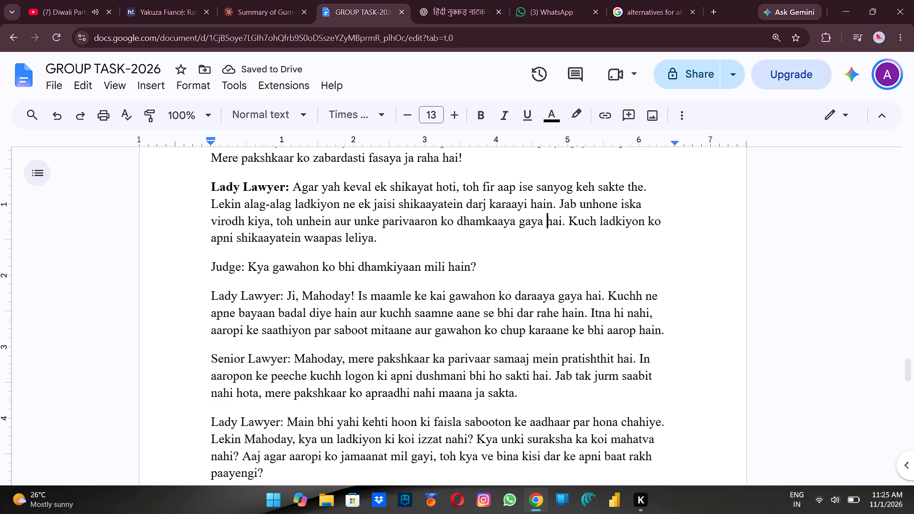
key("Right")
key("Right")
key("Right")
key("Right")
key("Right")
key("BackSpace")
key("BackSpace")
type("ne")
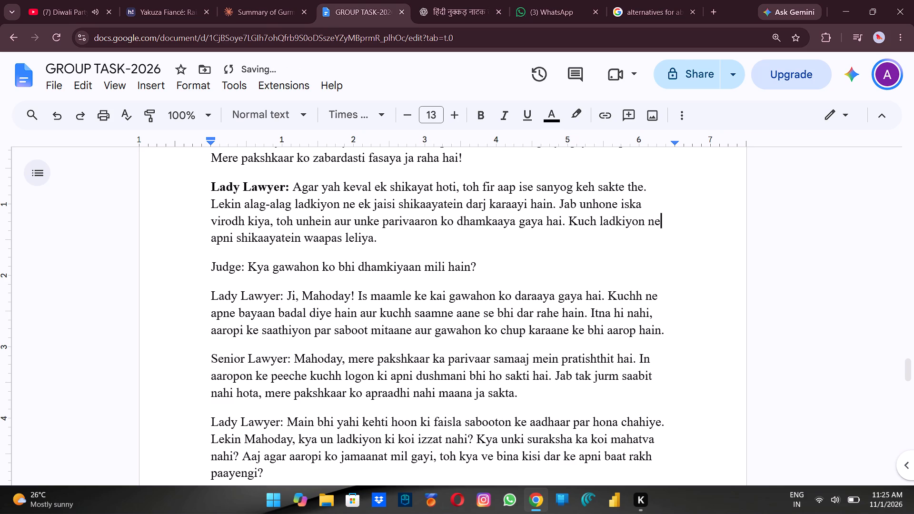
Change "leliya" to "leli." at the end of the Lady Lawyer's line, keeping the existing full stop.
key("Left")
key("Down")
key("Left")
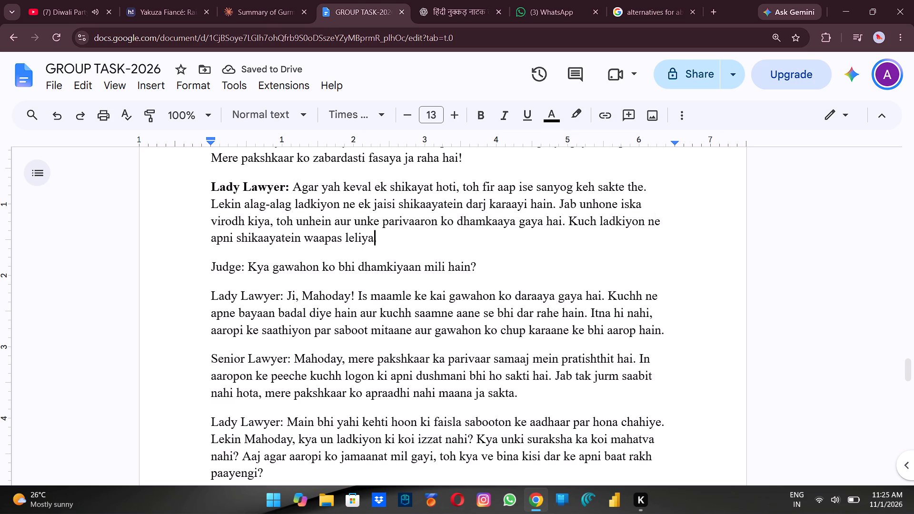
key("BackSpace")
key("BackSpace")
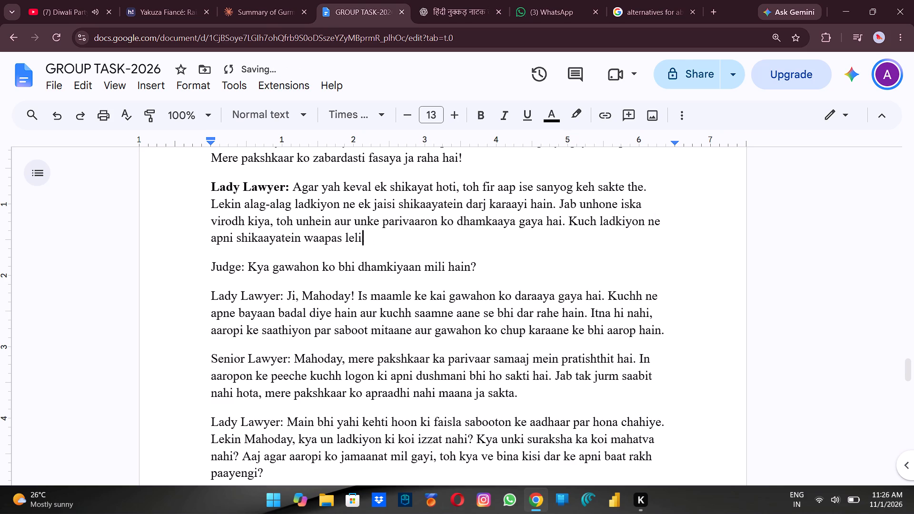
key("period")
Insert "isi dar ki wajah se" before "apni shikaayatein waapas" in the Lady Lawyer's line.
key("Left")
key("Left")
key("Left")
key("Left")
key("Left")
key("Left")
key("Left")
key("Left")
key("Left")
key("Left")
key("Left")
key("Left")
key("Left")
key("Left")
key("Left")
key("Left")
key("Left")
key("Left")
key("Left")
key("Left")
key("Left")
key("Left")
key("Left")
key("Left")
key("Left")
key("Left")
key("Left")
key("Left")
key("Left")
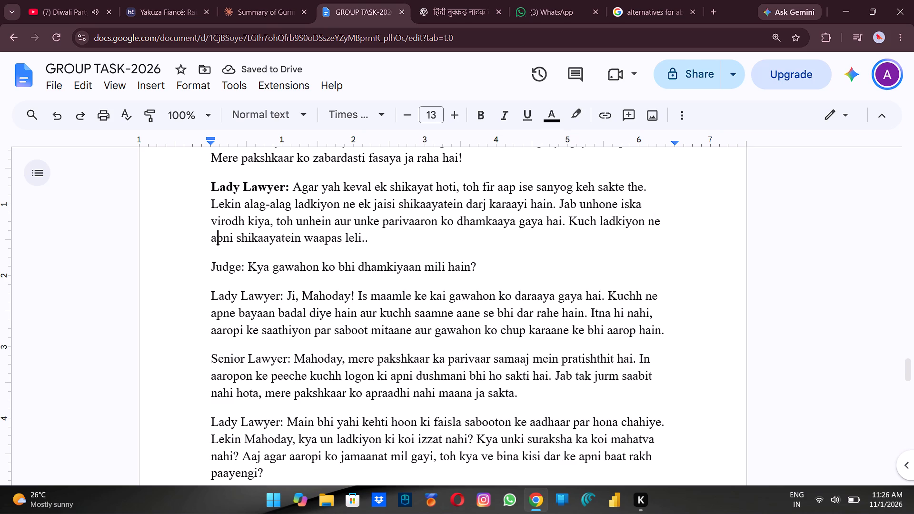
key("Left")
type("dar ke")
key("space")
key("BackSpace")
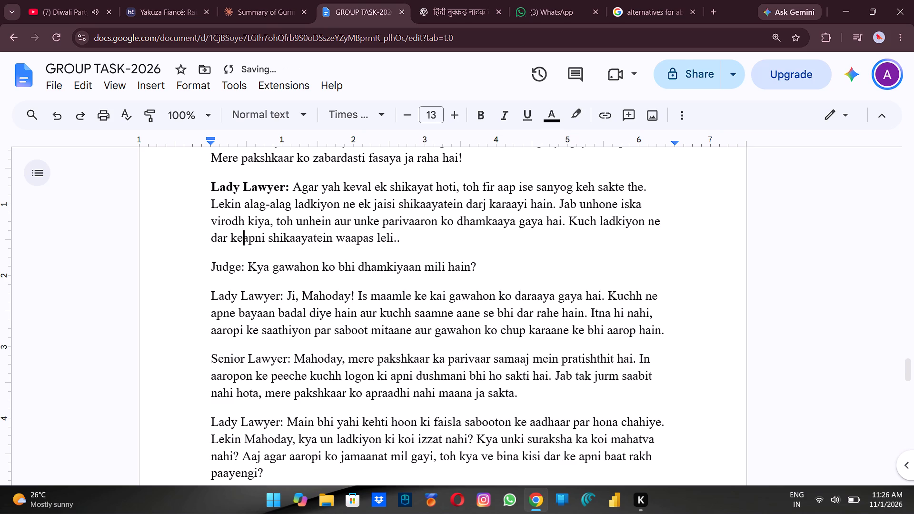
key("BackSpace")
key("BackSpace")
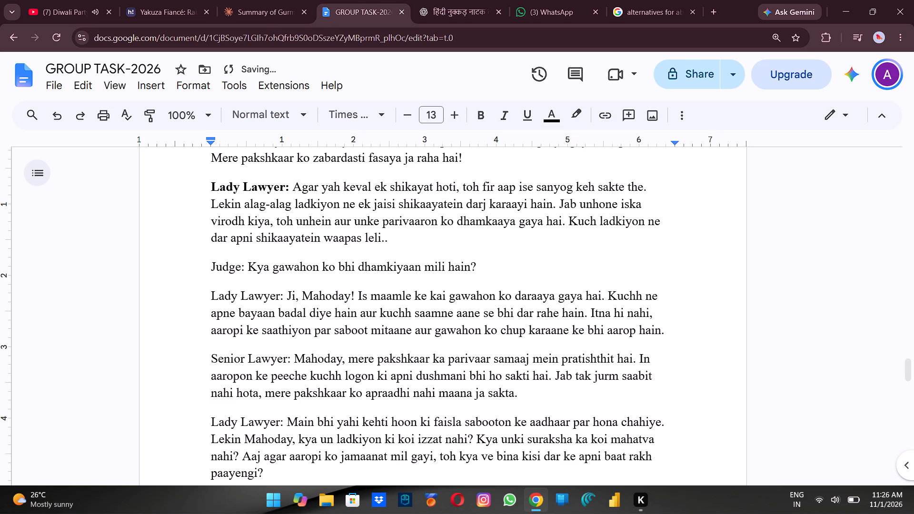
key("BackSpace")
key("BackSpace")
key("BackSpace")
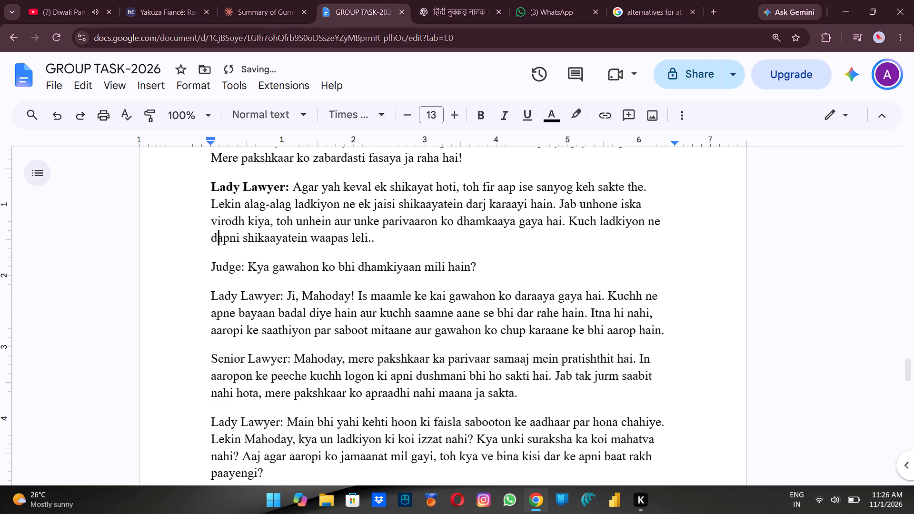
key("BackSpace")
type("isi dar ki wajah se")
key("space")
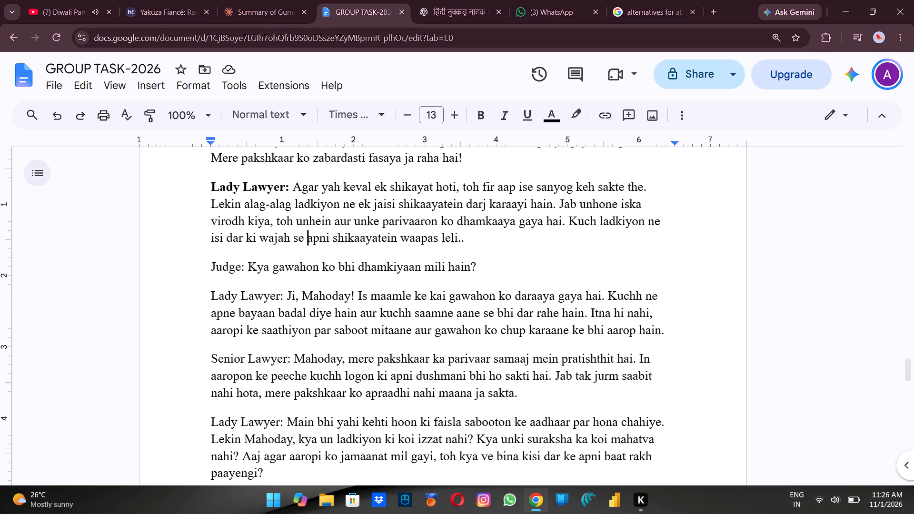
Make the "Judge:" label bold before "Kya gawahon ko bhi dhamkiyaan mili hain?".
left_click(396, 309)
left_click(307, 283)
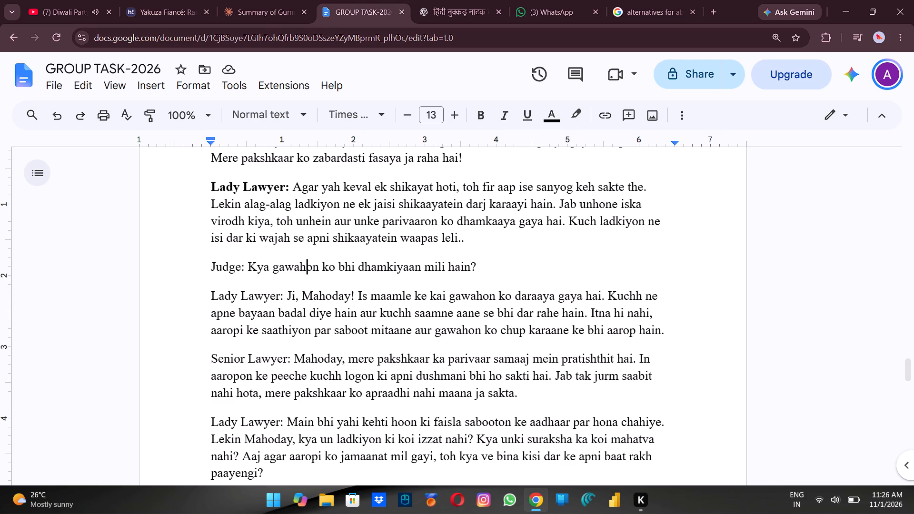
left_click(238, 273)
left_click(217, 275)
left_click_drag(213, 275, 244, 276)
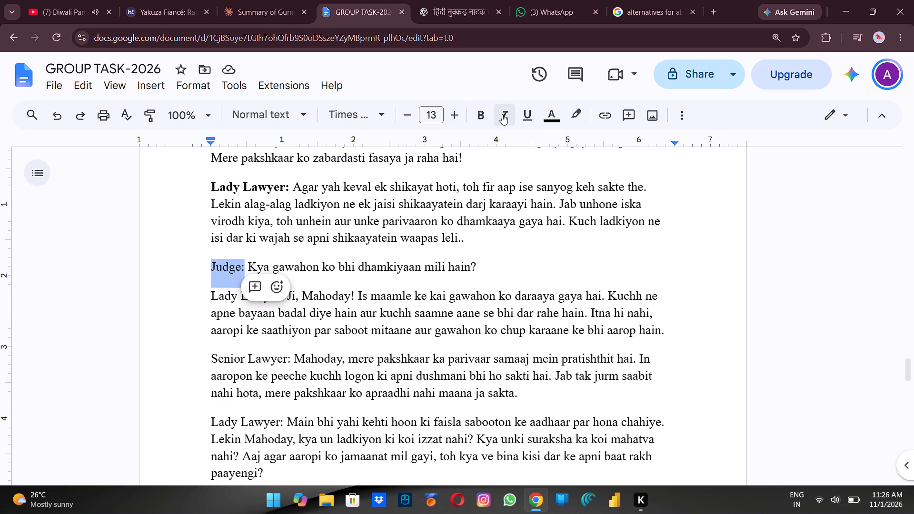
left_click(477, 112)
left_click(419, 263)
Make the "Lady Lawyer:" label bold before "Ji, Mahoday! Is maamle ke kai gawahon ko daraaya gaya hai".
scroll(419, 263, "down", 1)
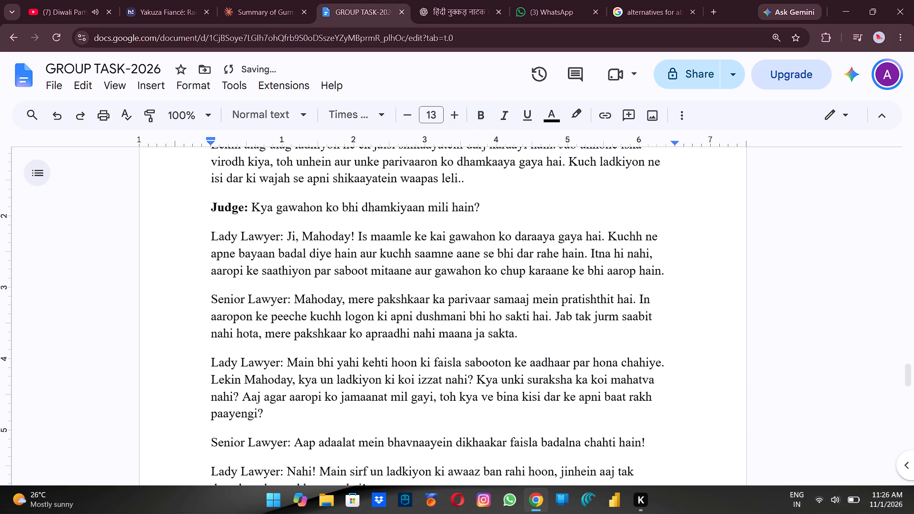
left_click_drag(210, 237, 282, 237)
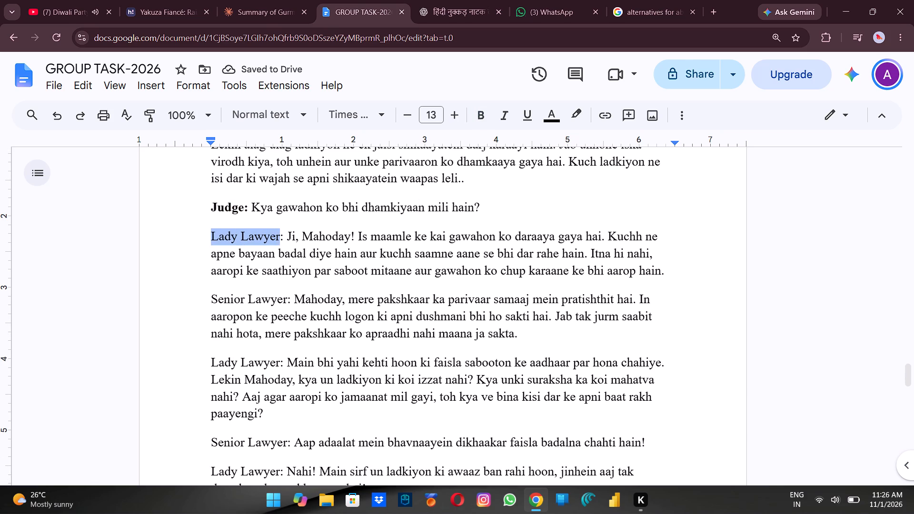
left_click_drag(282, 237, 284, 237)
left_click(480, 113)
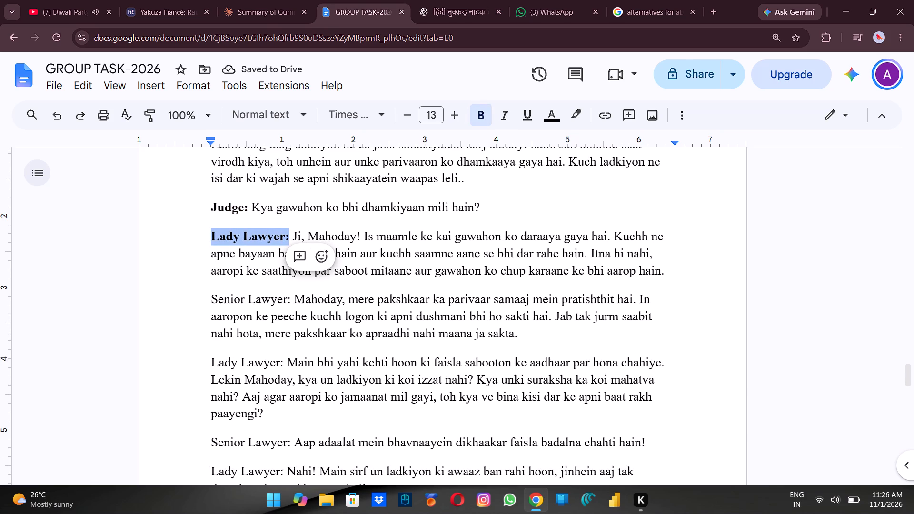
Read through the Lady Lawyer's reply about intimidated witnesses and the dialogue around it.
scroll(539, 254, "down", 1)
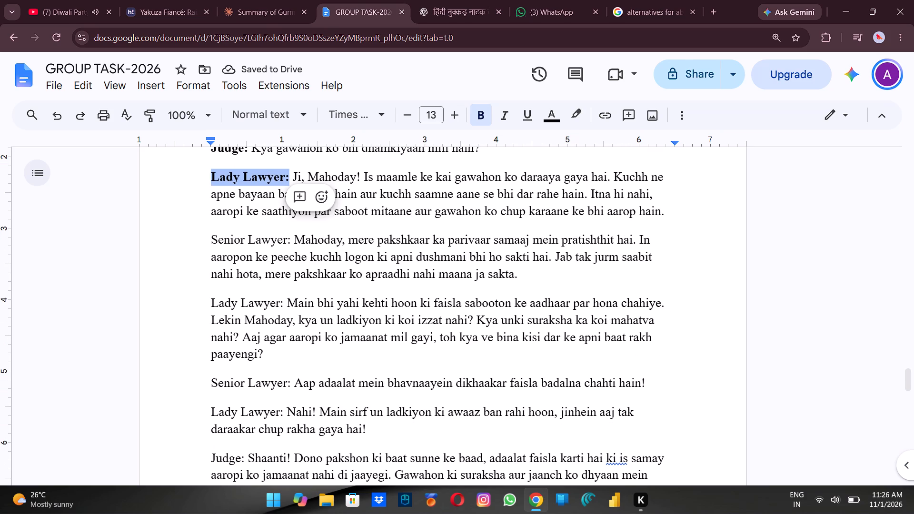
left_click(506, 254)
scroll(381, 206, "up", 1)
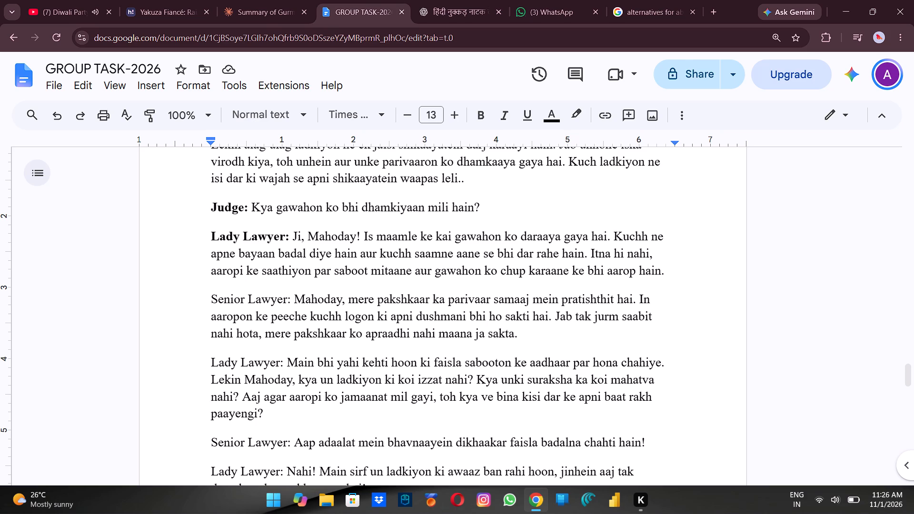
scroll(346, 276, "down", 1)
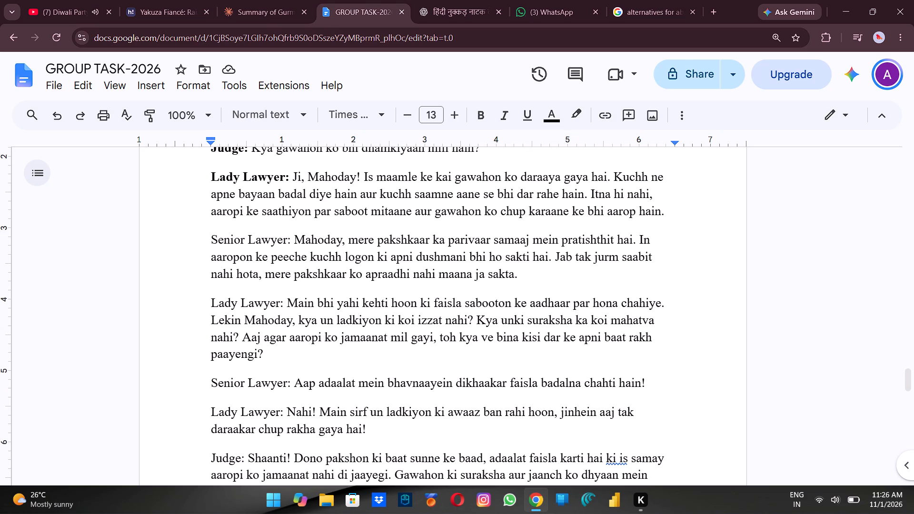
left_click(436, 228)
left_click(487, 228)
left_click(491, 226)
left_click(543, 220)
left_click(604, 218)
Make the "Senior Lawyer:" label bold before "Mahoday, mere pakshkaar ka parivaar".
left_click(118, 227)
left_click_drag(208, 238, 290, 237)
left_click(482, 115)
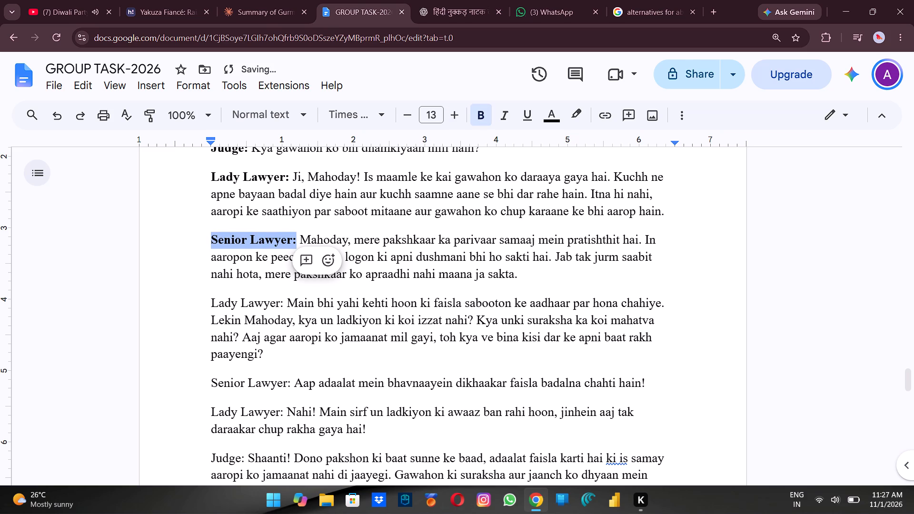
Remove the opening "Mahoday," from the Senior Lawyer's line so it starts with "Mere pakshkaar ka parivaar".
left_click(362, 237)
key("BackSpace")
key("BackSpace")
key("BackSpace")
key("BackSpace")
key("BackSpace")
key("BackSpace")
key("BackSpace")
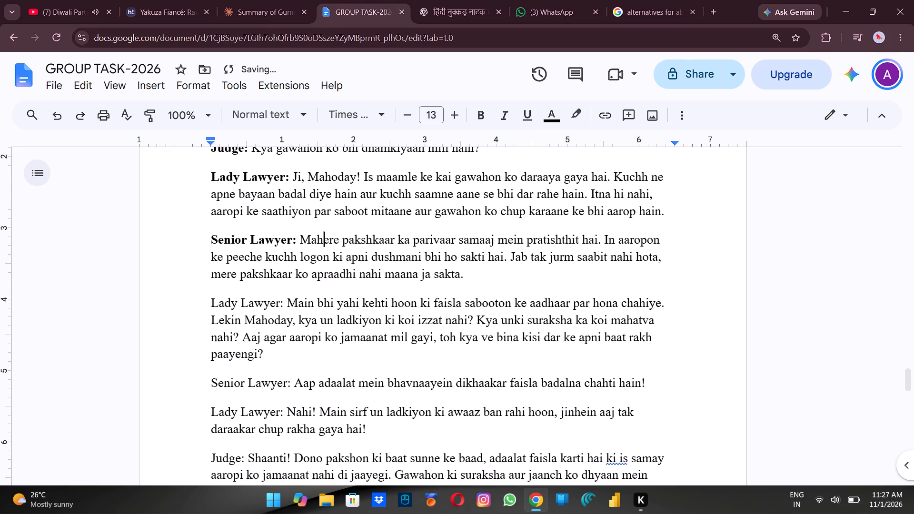
key("BackSpace")
key("BackSpace")
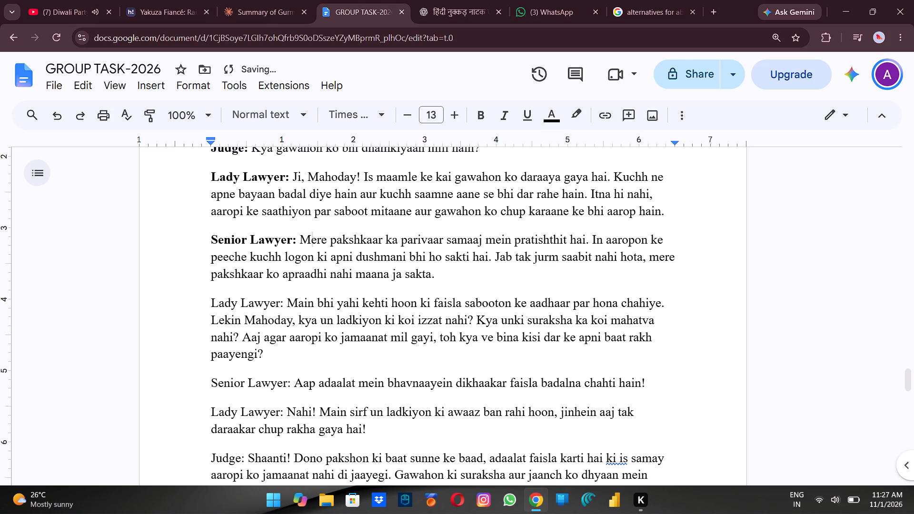
left_click(575, 214)
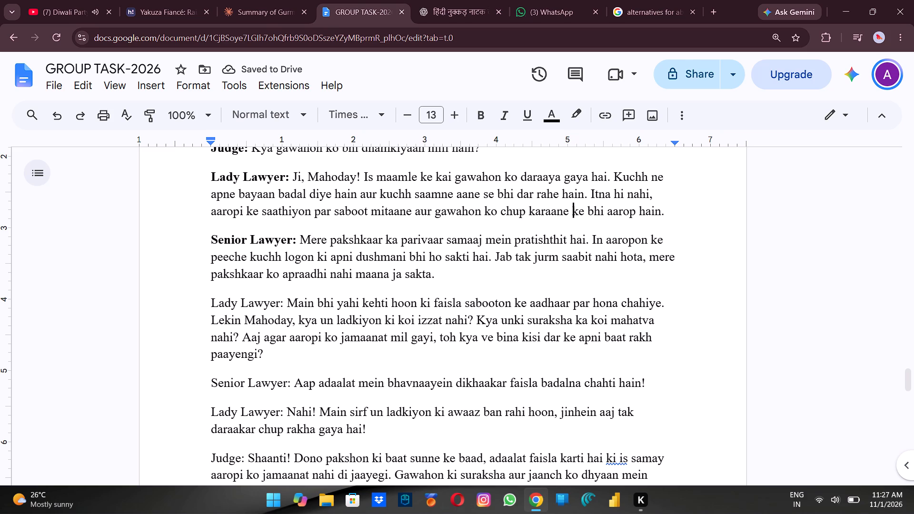
Replace "pratishthit" with "bahut izzat" in the Senior Lawyer's line "Mere pakshkaar ka parivaar samaaj mein".
left_click(508, 240)
left_click_drag(515, 240, 532, 239)
left_click_drag(532, 239, 567, 240)
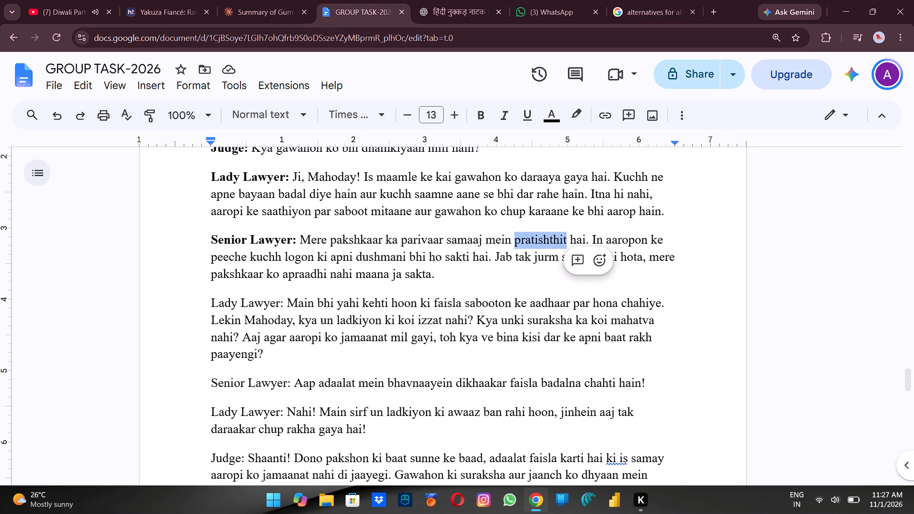
type("bahut izzat")
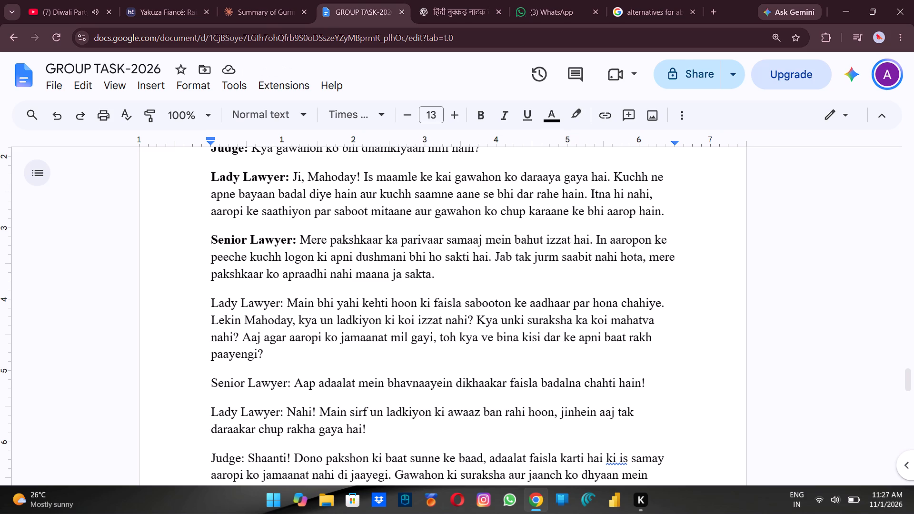
Make the "Lady Lawyer:" label bold before "Main bhi yahi kehti hoon ki faisla sabooton ke aadhaar par".
left_click(419, 262)
scroll(420, 265, "down", 1)
left_click(233, 261)
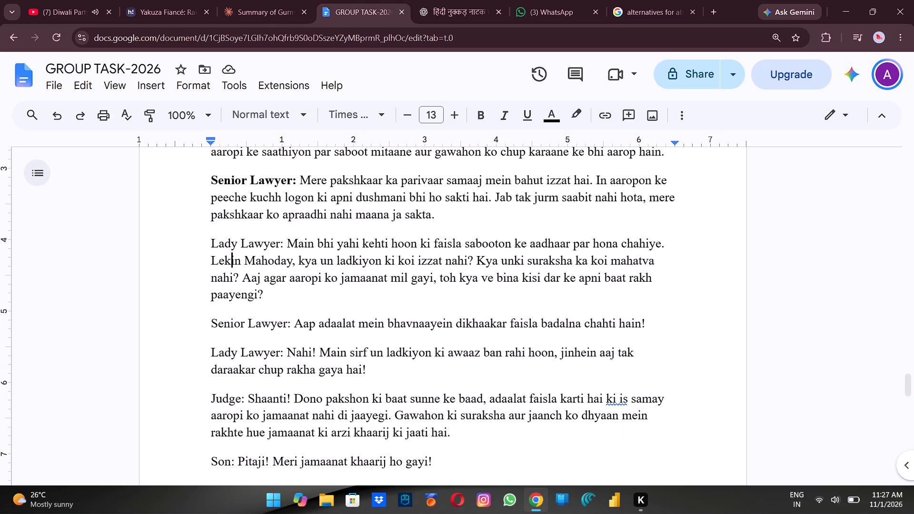
left_click_drag(205, 243, 285, 244)
left_click(478, 117)
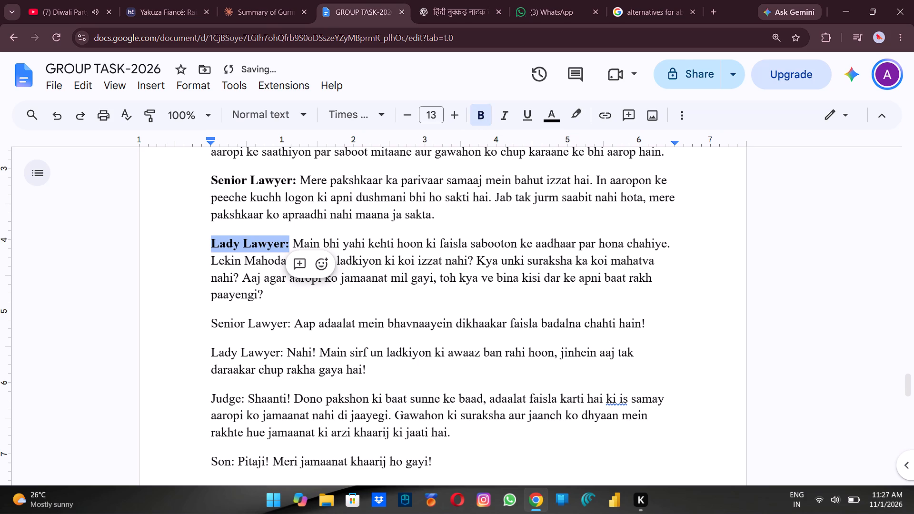
left_click(342, 316)
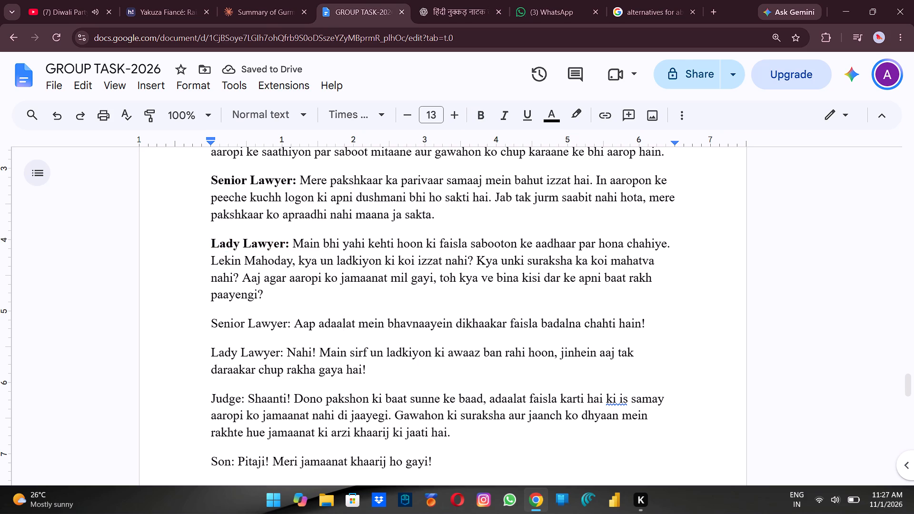
Delete the Senior Lawyer's "Aap adaalat mein bhavnaayein" line and the Lady Lawyer's "Nahi!" reply, keeping the Judge's verdict as a separate paragraph.
scroll(293, 273, "down", 1)
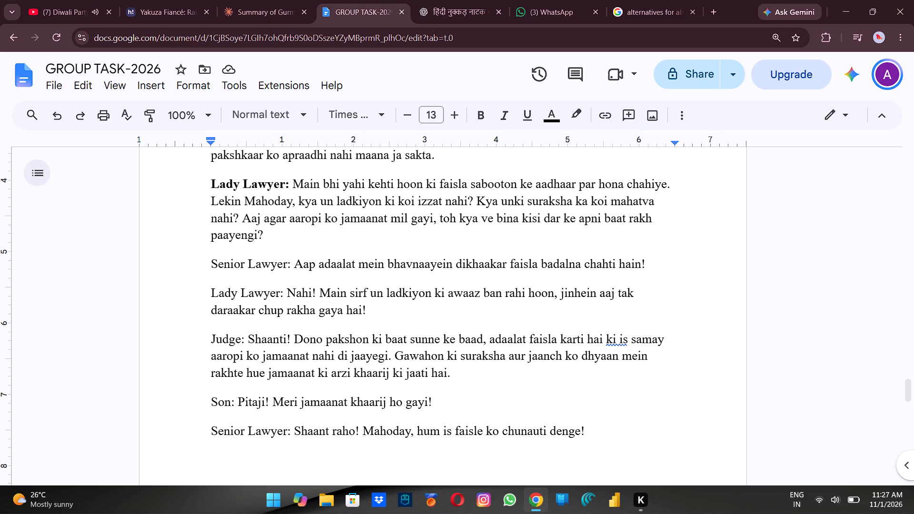
left_click(616, 215)
left_click(268, 238)
left_click(275, 300)
left_click(207, 267)
left_click_drag(212, 275, 374, 313)
key("BackSpace")
key("BackSpace")
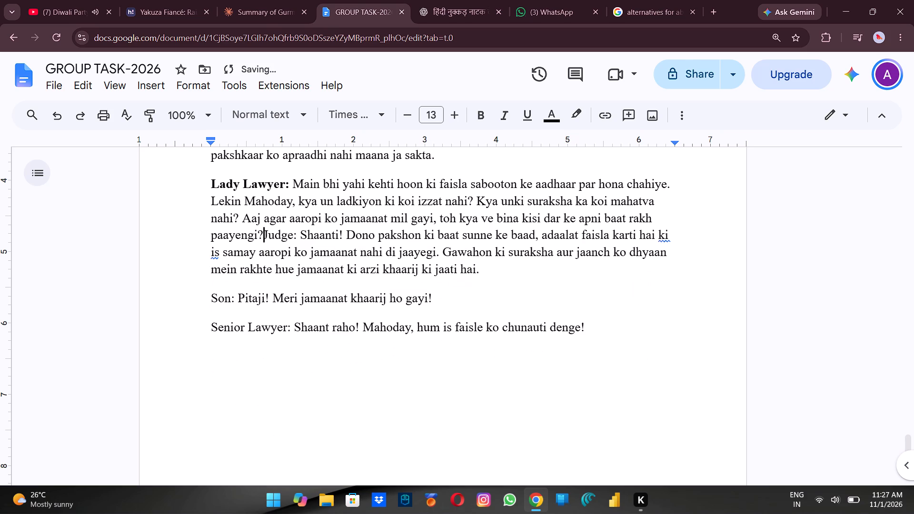
key("Return")
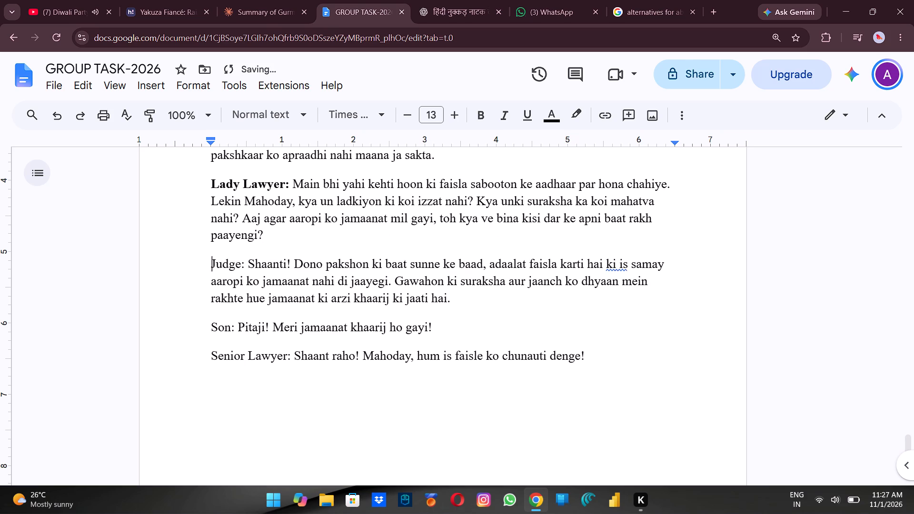
left_click(285, 290)
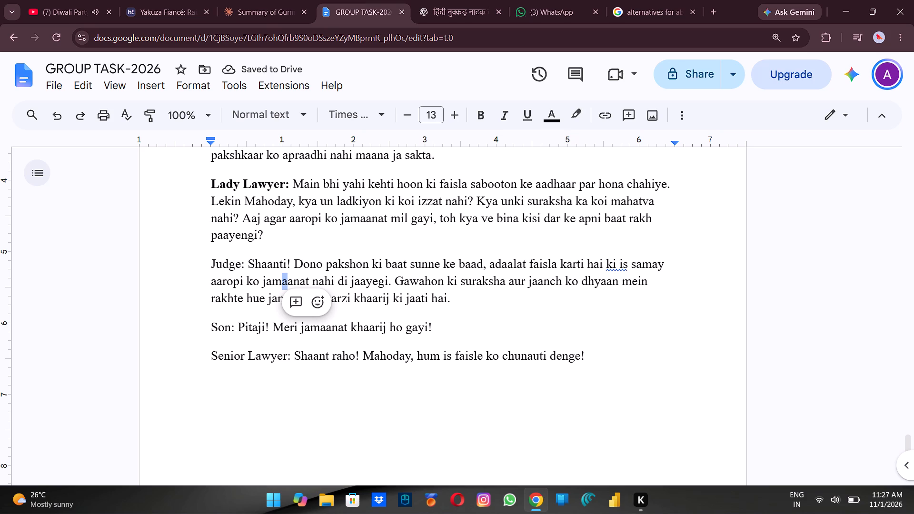
left_click_drag(195, 260, 242, 262)
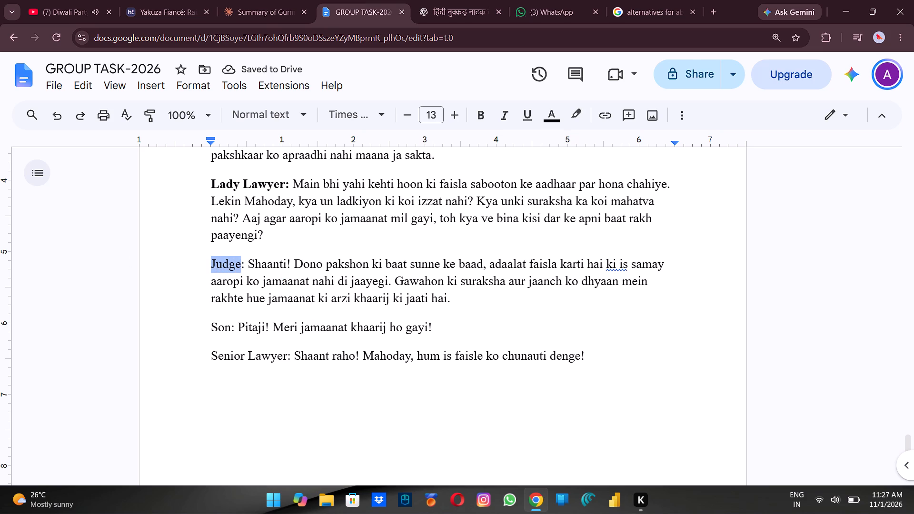
left_click_drag(242, 262, 244, 262)
left_click(484, 112)
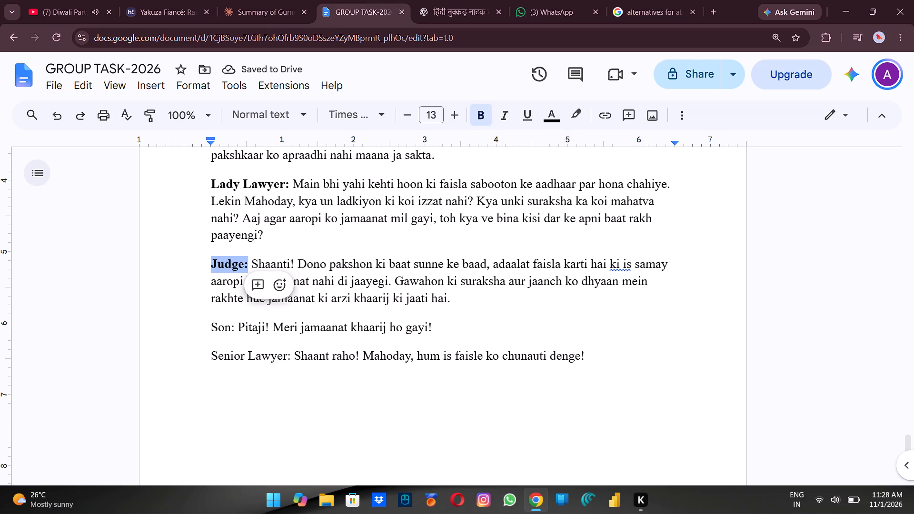
scroll(561, 297, "up", 4)
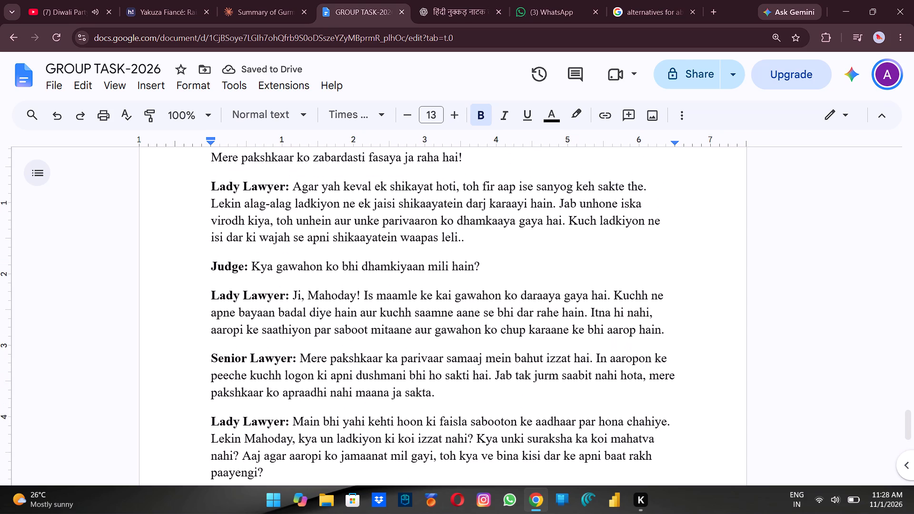
scroll(561, 297, "down", 3)
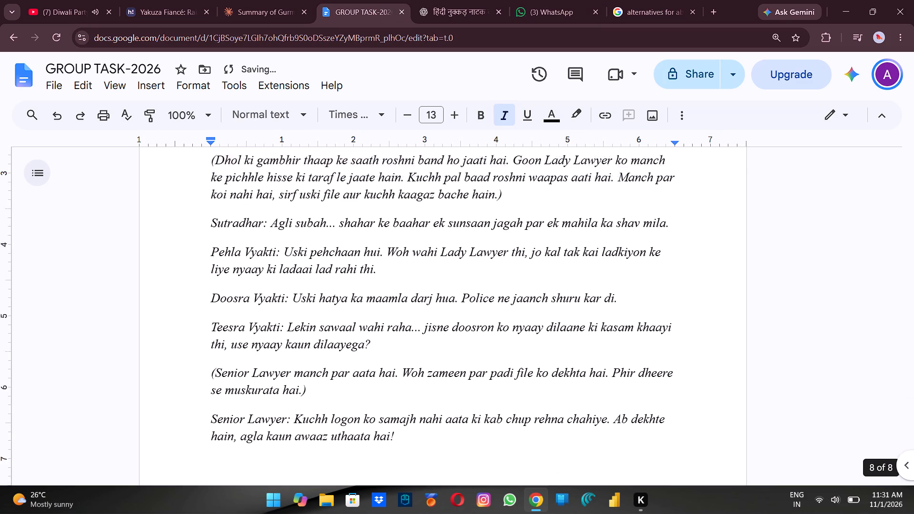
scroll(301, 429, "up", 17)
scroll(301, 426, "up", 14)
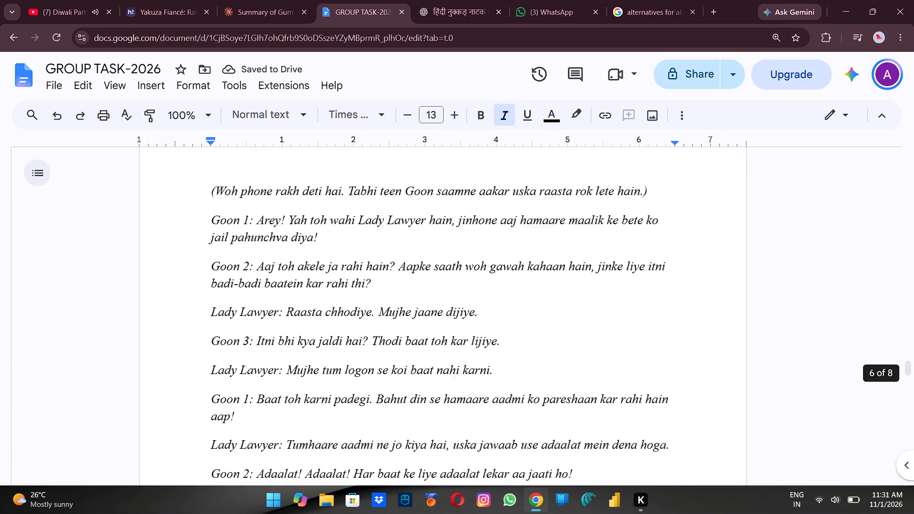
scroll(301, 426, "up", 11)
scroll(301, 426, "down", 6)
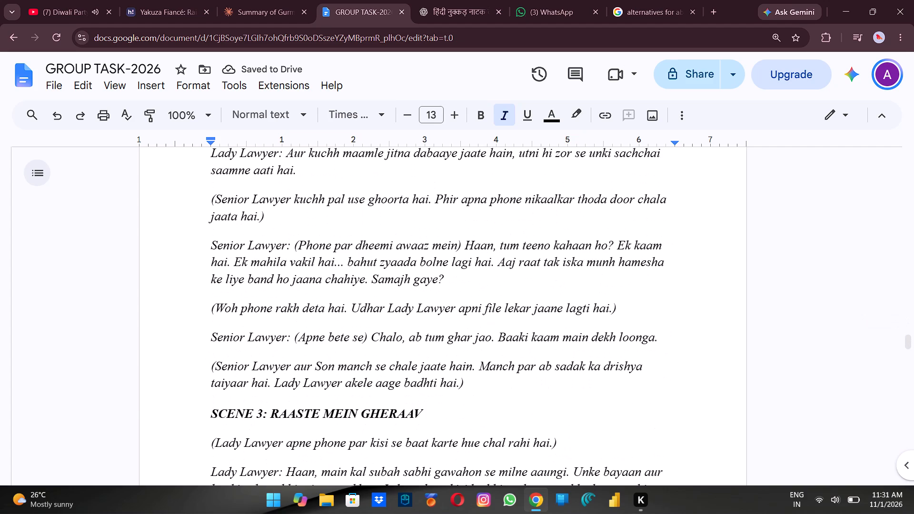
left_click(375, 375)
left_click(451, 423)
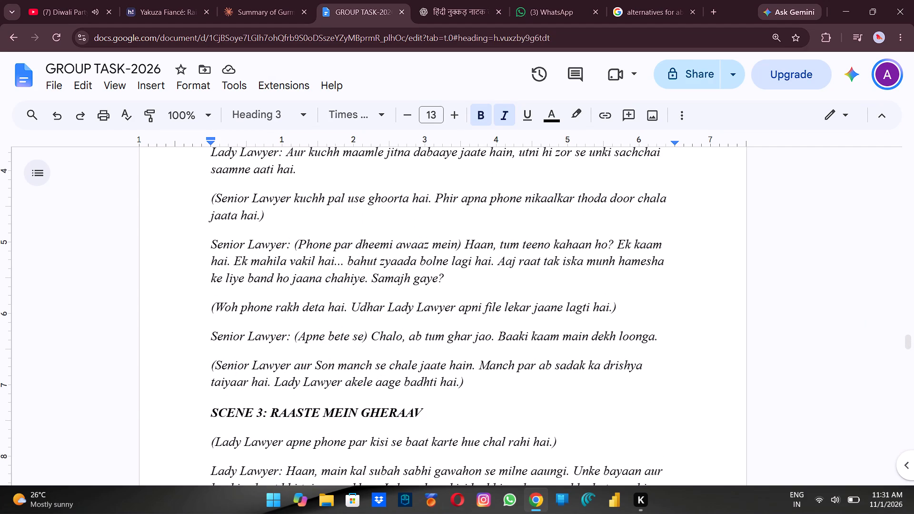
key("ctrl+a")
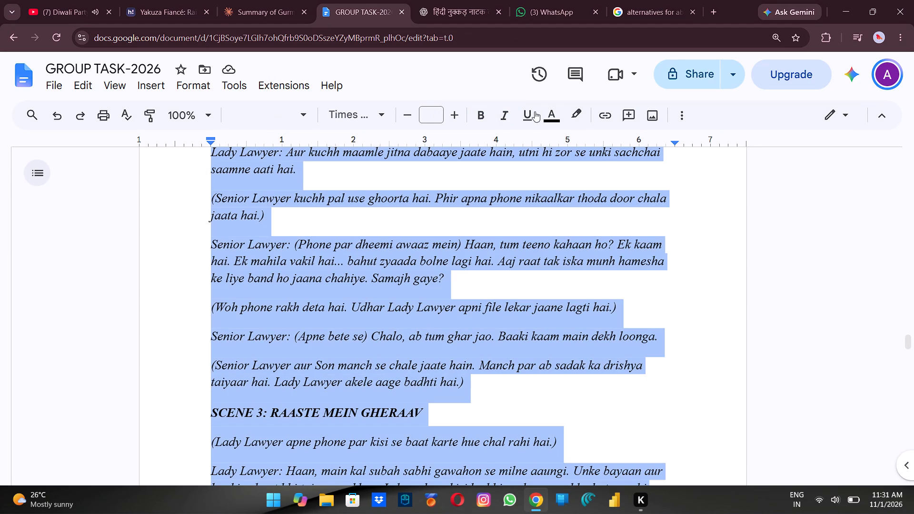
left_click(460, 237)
Remove the italics from all the pasted text, from "Son: Pitaji! Aapne kaha tha" to the end of the document.
scroll(461, 232, "up", 14)
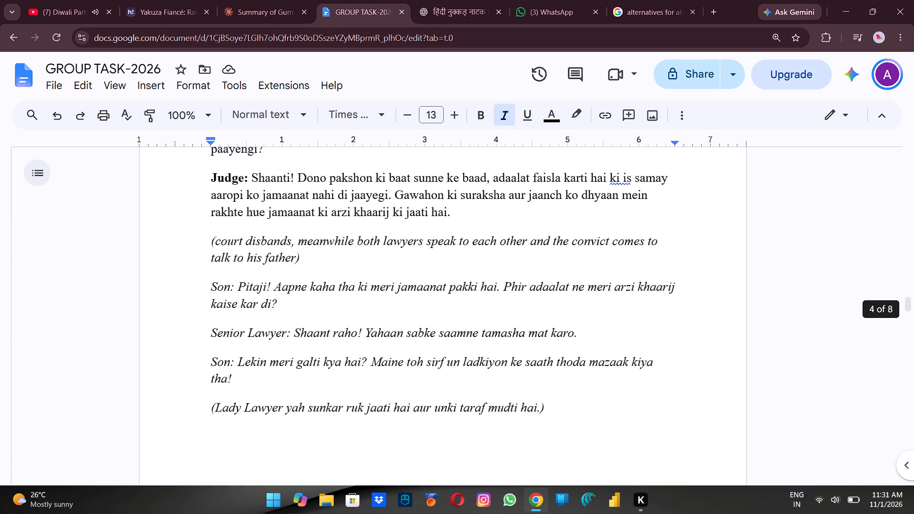
scroll(463, 232, "up", 6)
scroll(463, 232, "down", 6)
left_click(159, 290)
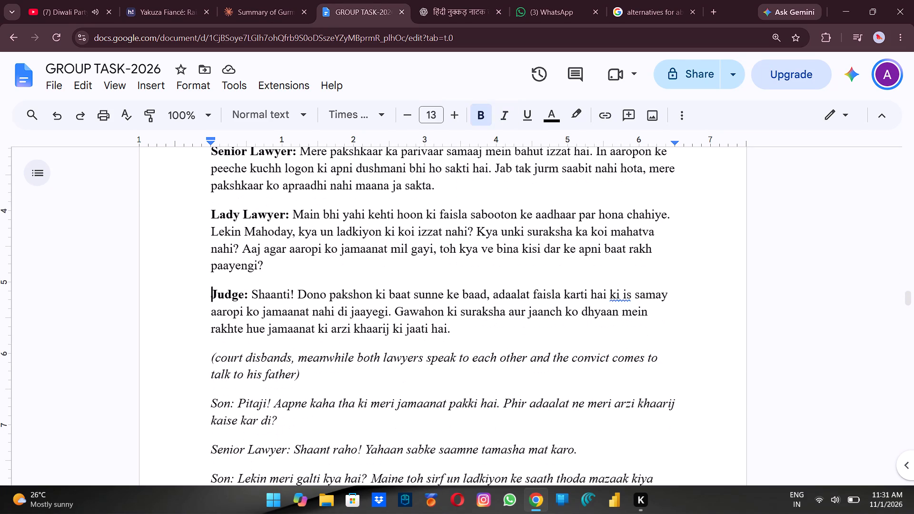
left_click(161, 356)
left_click(156, 390)
left_click_drag(167, 412, 273, 412)
scroll(273, 412, "down", 3)
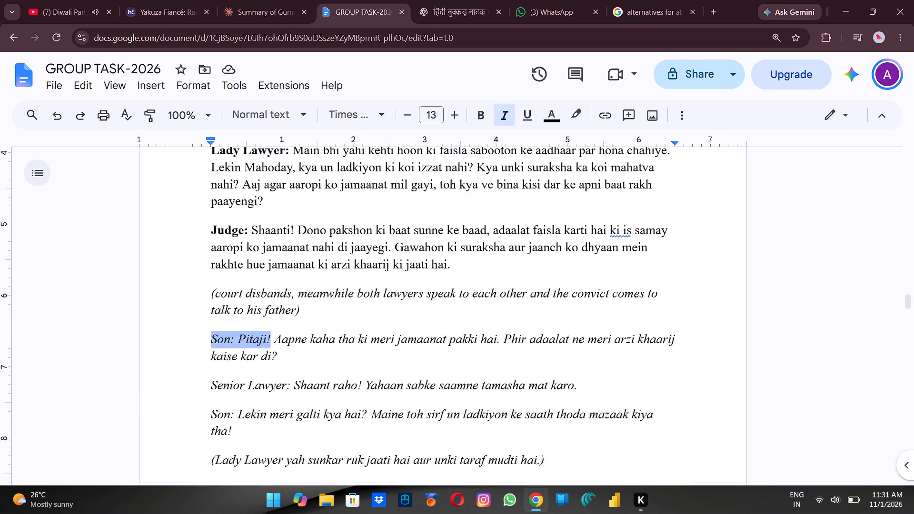
scroll(273, 412, "down", 2)
left_click_drag(273, 412, 365, 404)
scroll(289, 409, "down", 6)
scroll(320, 409, "down", 17)
scroll(365, 404, "down", 3)
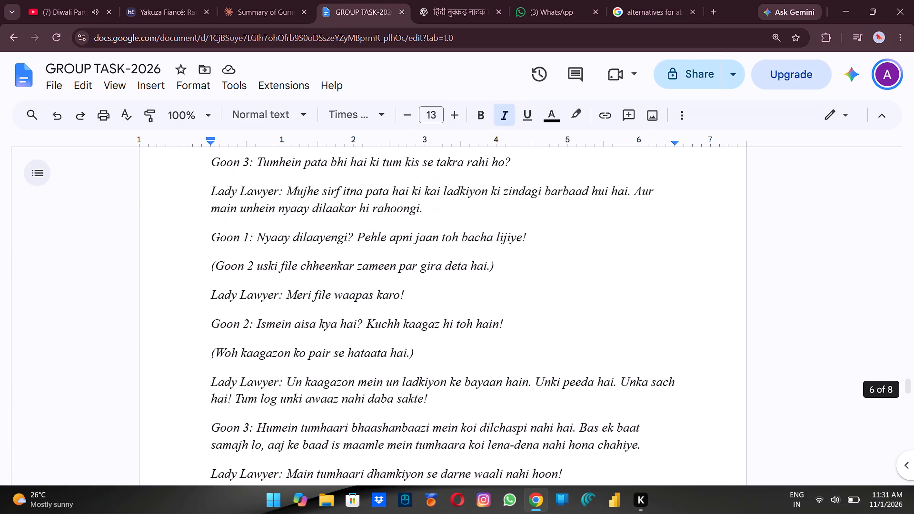
scroll(365, 404, "down", 3)
left_click_drag(365, 404, 481, 397)
scroll(459, 401, "down", 20)
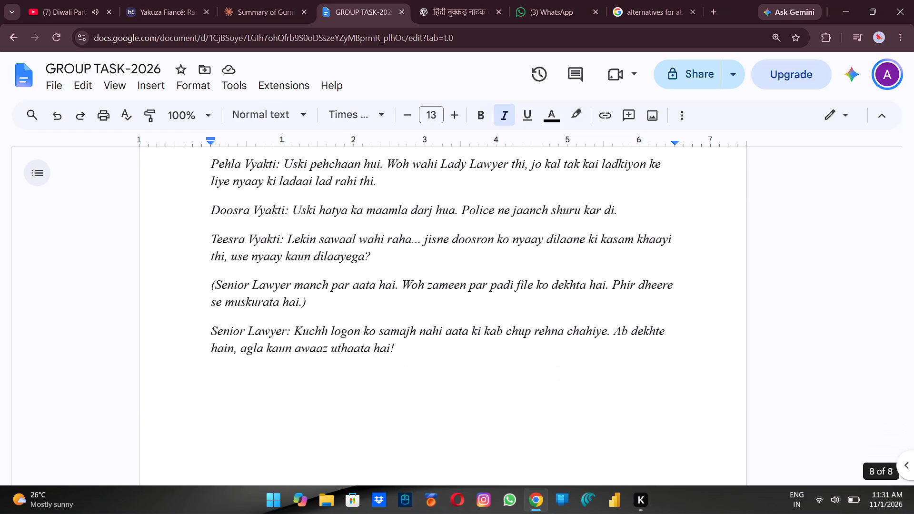
left_click_drag(481, 397, 483, 401)
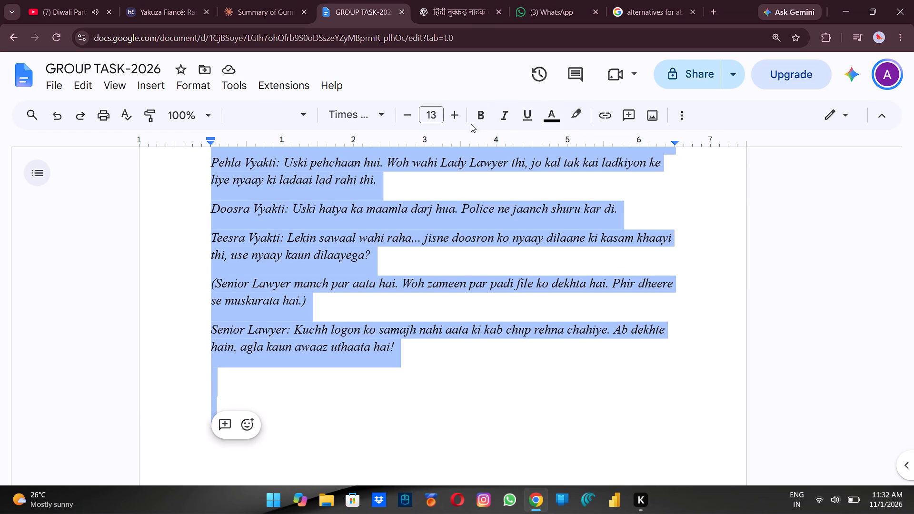
left_click(507, 113)
left_click(508, 109)
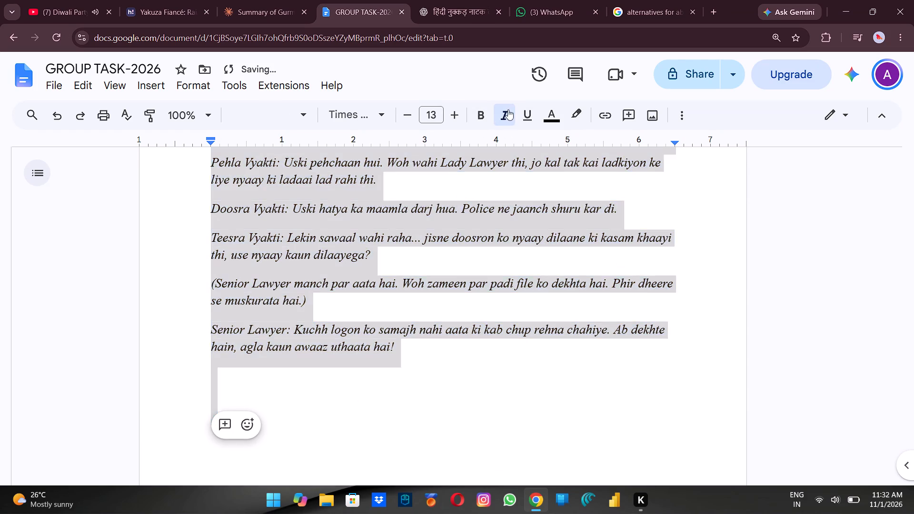
Delete the heading "SCENE 4: EK AUR AAWAaz KHAMOSH" below the stage direction about the three goons surrounding the Lady Lawyer.
scroll(446, 272, "up", 15)
scroll(446, 272, "down", 5)
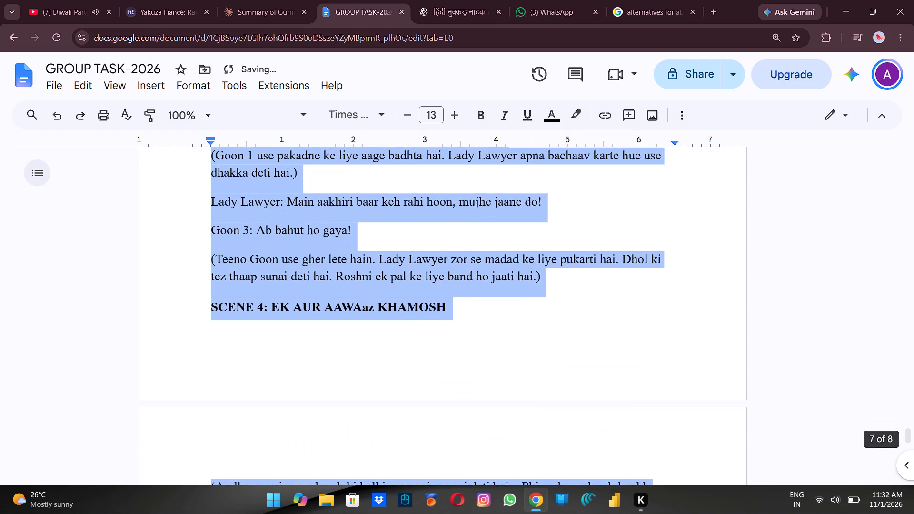
left_click(403, 326)
left_click(465, 320)
key("BackSpace")
key("BackSpace")
key("BackSpace")
key("BackSpace")
key("BackSpace")
key("BackSpace")
key("BackSpace")
key("BackSpace")
key("BackSpace")
key("BackSpace")
key("BackSpace")
key("BackSpace")
key("BackSpace")
key("BackSpace")
key("BackSpace")
key("BackSpace")
key("BackSpace")
key("BackSpace")
key("BackSpace")
key("BackSpace")
key("BackSpace")
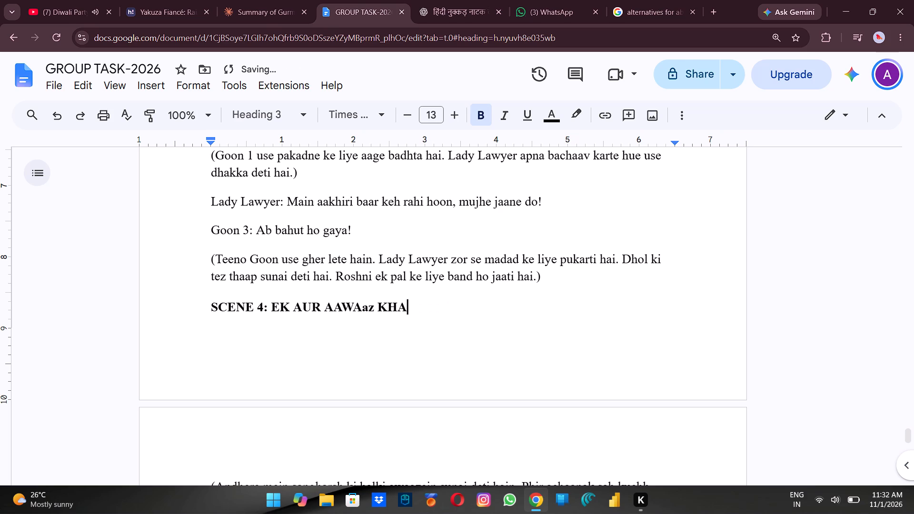
key("BackSpace")
key("BackSpace")
key("BackSpace")
key("BackSpace")
key("BackSpace")
key("BackSpace")
key("BackSpace")
key("BackSpace")
key("BackSpace")
key("BackSpace")
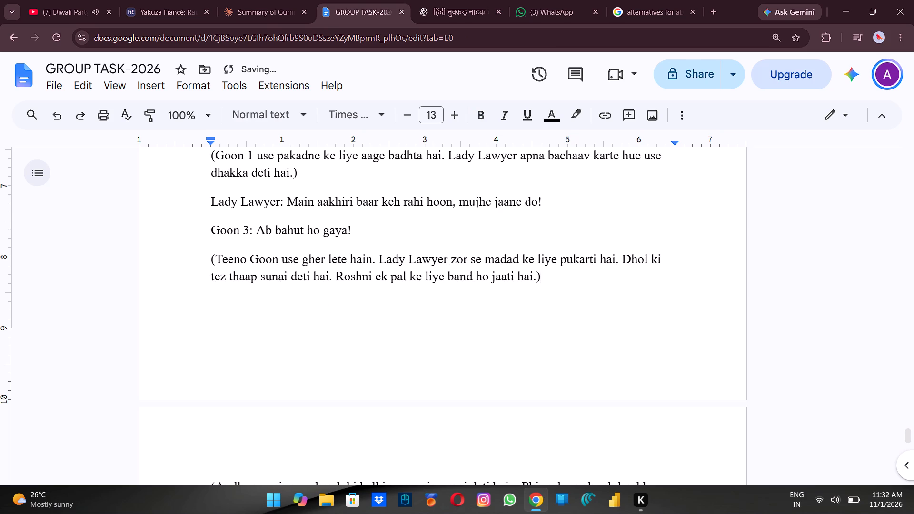
Delete the heading "SCENE 3: RAASTE MEIN GHERAAV" above the stage direction "(Lady Lawyer apne phone par kisi se baat karte hue chal rahi hai.)".
scroll(414, 323, "up", 17)
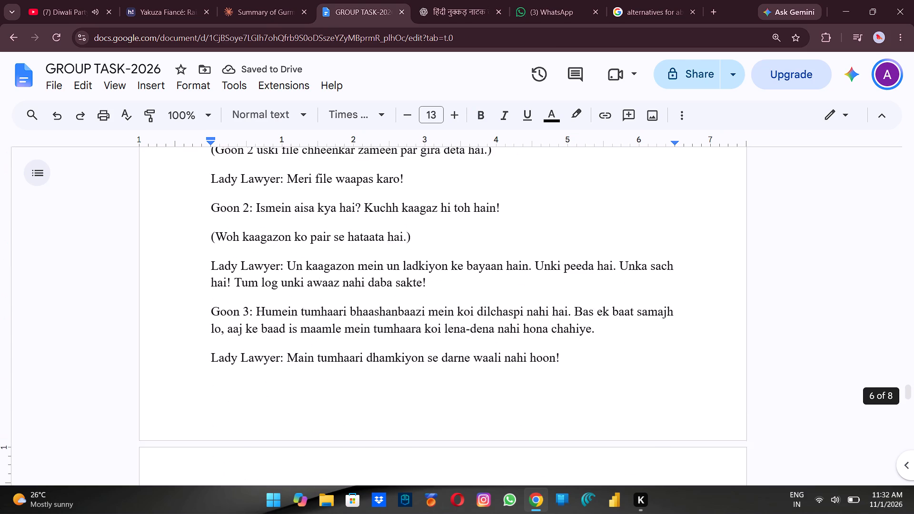
scroll(415, 328, "up", 15)
scroll(415, 328, "down", 3)
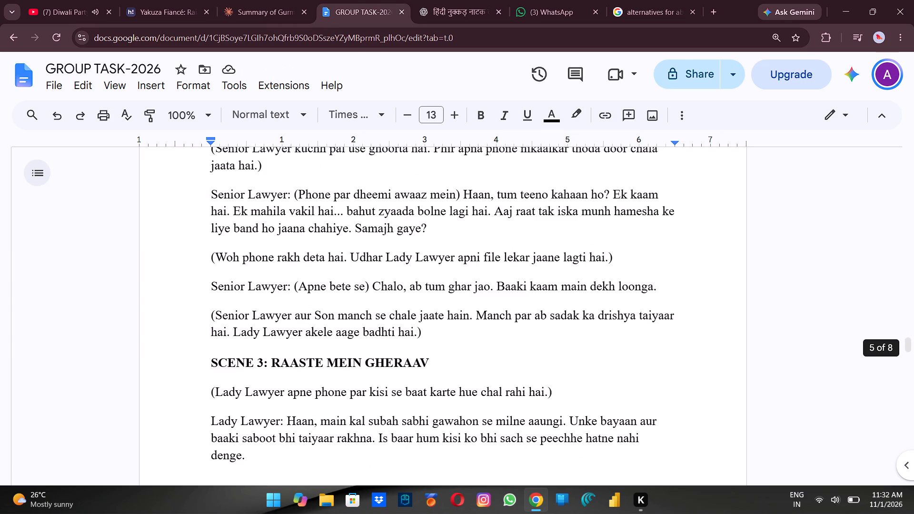
left_click(337, 367)
left_click(436, 371)
left_click(436, 348)
key("BackSpace")
key("BackSpace")
key("BackSpace")
key("BackSpace")
key("BackSpace")
key("BackSpace")
key("BackSpace")
key("BackSpace")
key("BackSpace")
key("BackSpace")
key("BackSpace")
key("BackSpace")
key("BackSpace")
key("BackSpace")
key("BackSpace")
key("BackSpace")
key("BackSpace")
key("BackSpace")
key("BackSpace")
key("BackSpace")
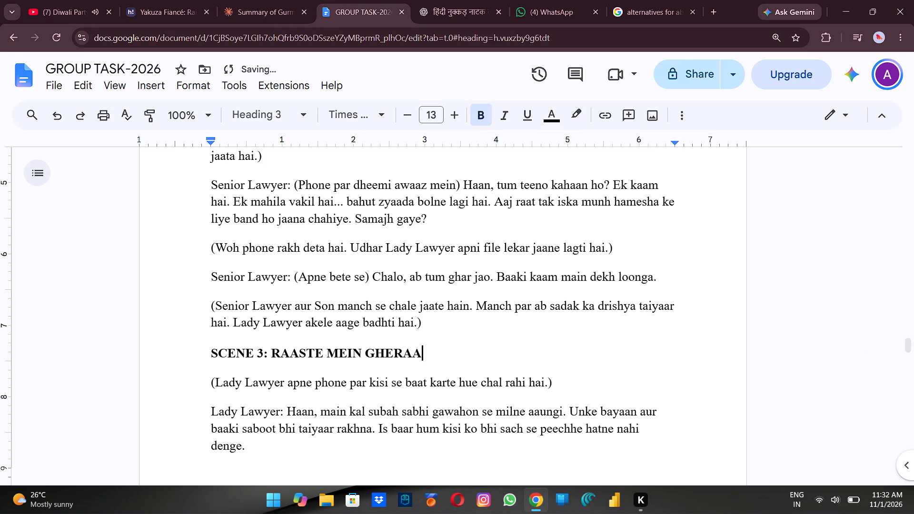
key("BackSpace")
key("BackSpace")
key("BackSpace")
key("BackSpace")
key("BackSpace")
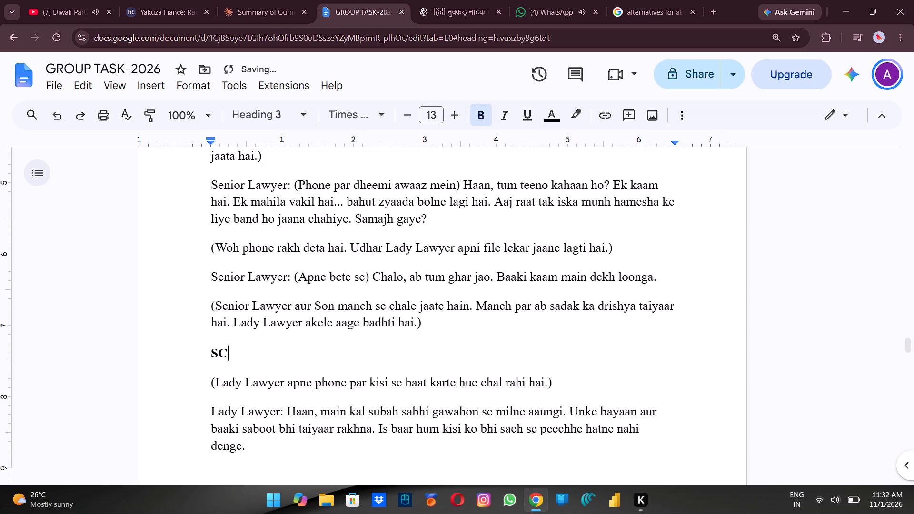
key("BackSpace")
key("BackSpace")
key("BackSpace")
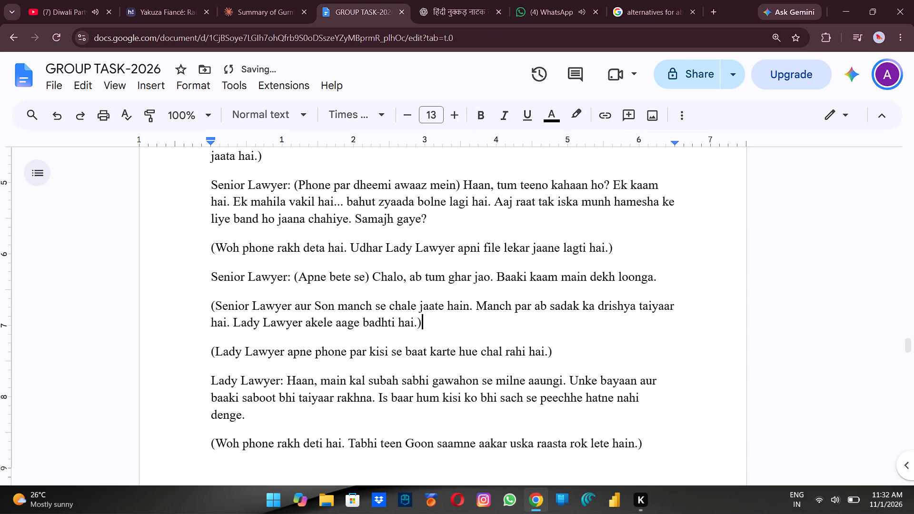
Bold the speaker label "Son:" in the line beginning "Pitaji! Aapne kaha tha".
scroll(379, 321, "up", 16)
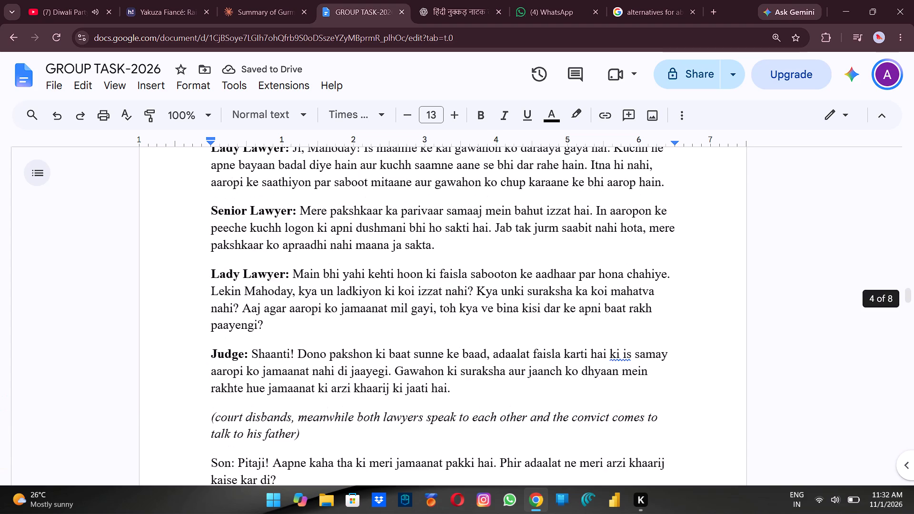
scroll(380, 320, "down", 2)
scroll(244, 250, "down", 1)
left_click(247, 285)
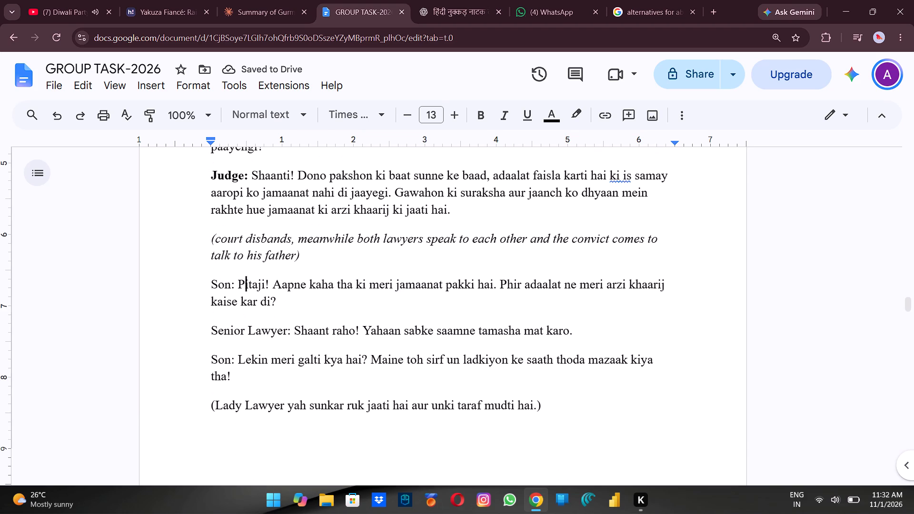
left_click_drag(209, 283, 234, 285)
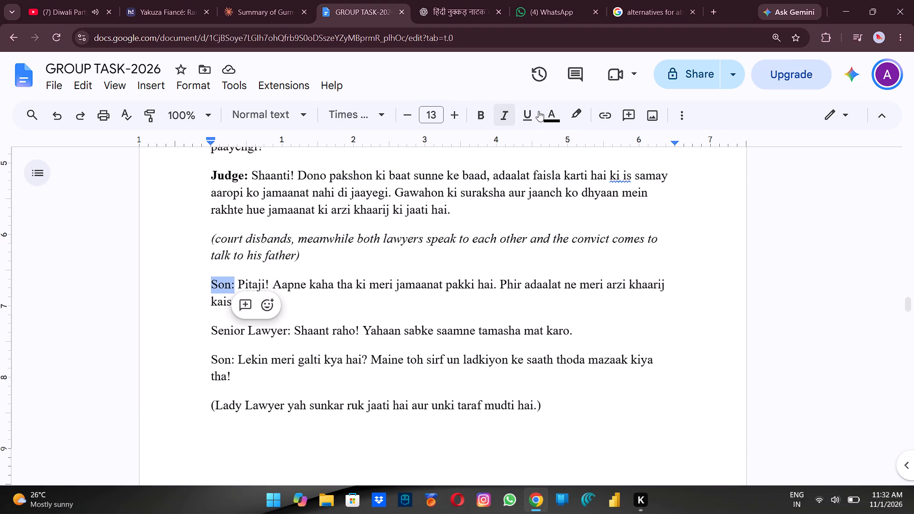
left_click(484, 117)
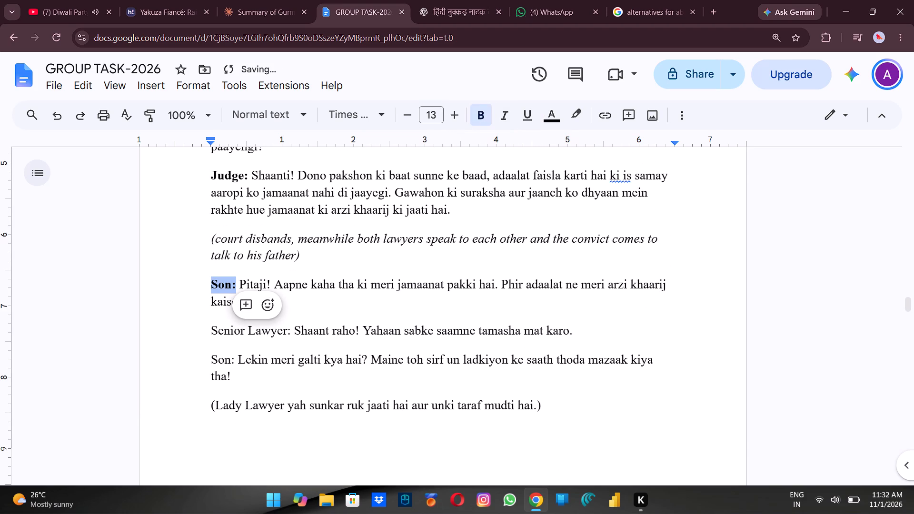
scroll(383, 322, "down", 1)
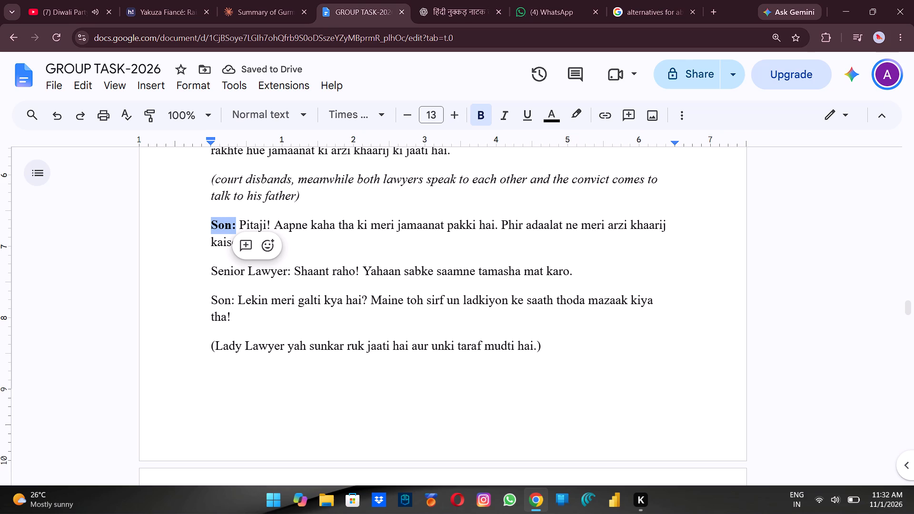
left_click(550, 296)
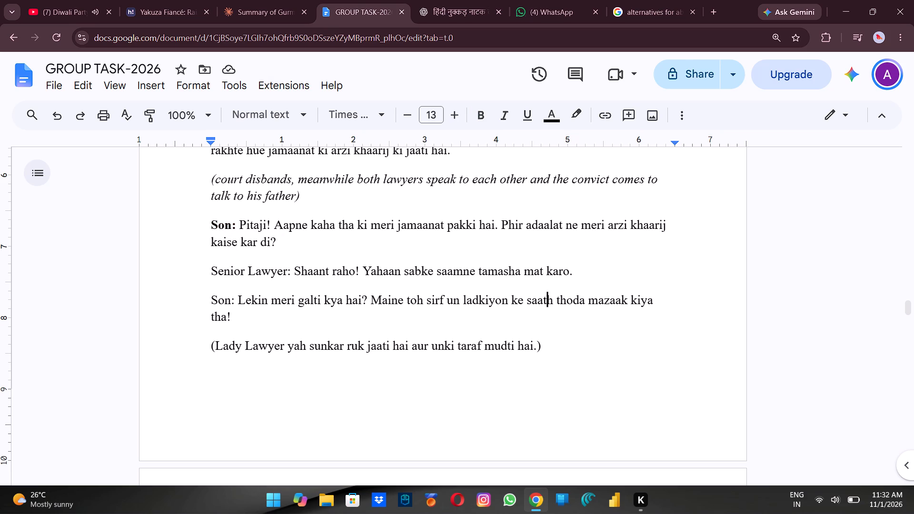
Italicize the stage direction "(Lady Lawyer yah sunkar ruk jaati hai aur unki taraf mudti hai.)".
scroll(447, 298, "down", 2)
left_click(179, 230)
left_click_drag(179, 228, 348, 228)
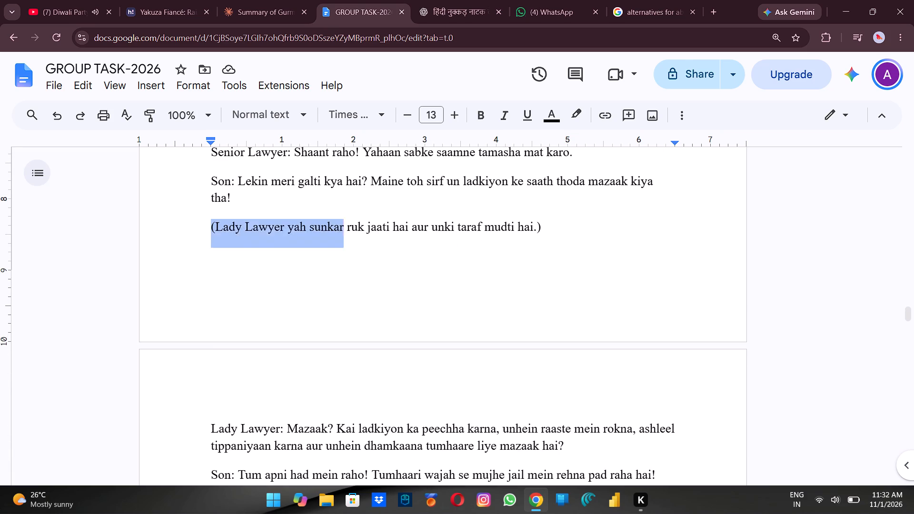
left_click_drag(348, 228, 607, 228)
left_click(507, 116)
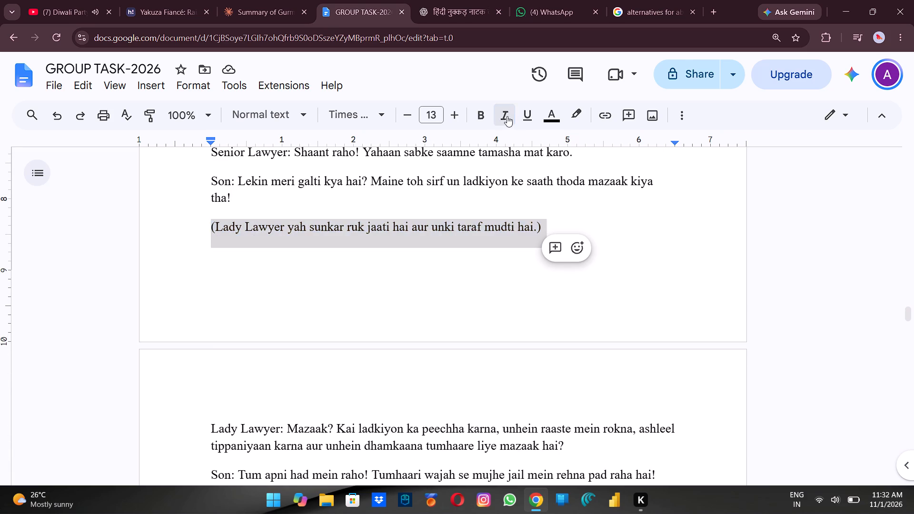
Bold the speaker label "Lady Lawyer:" in the line beginning "Mazaak? Kai ladkiyon ka peechha karna".
scroll(430, 230, "down", 3)
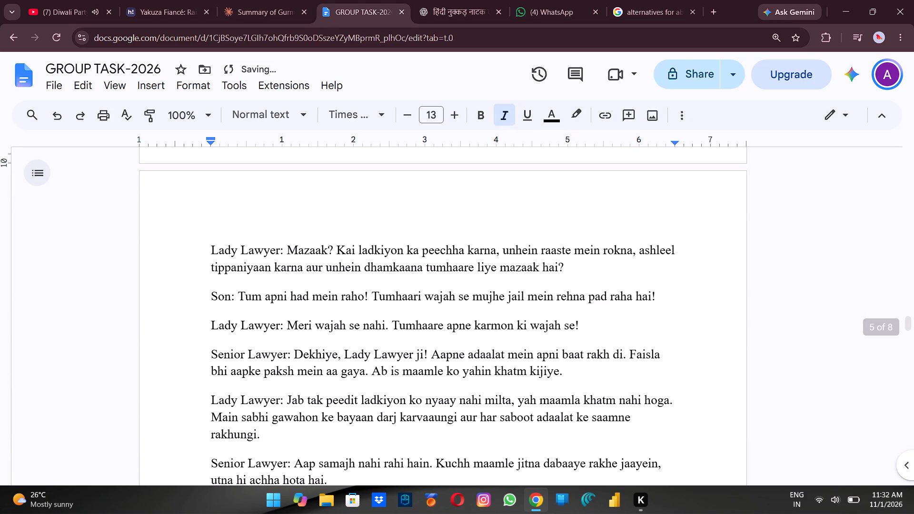
left_click_drag(216, 243, 284, 245)
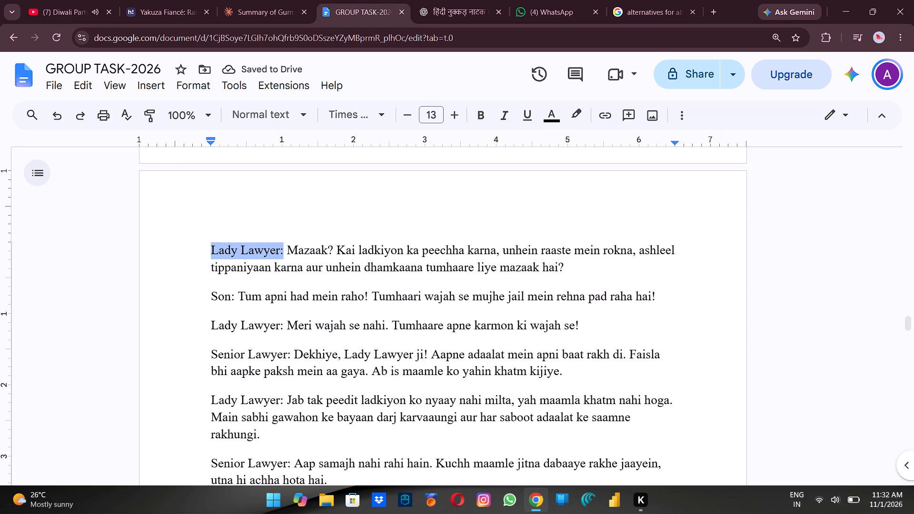
left_click(479, 113)
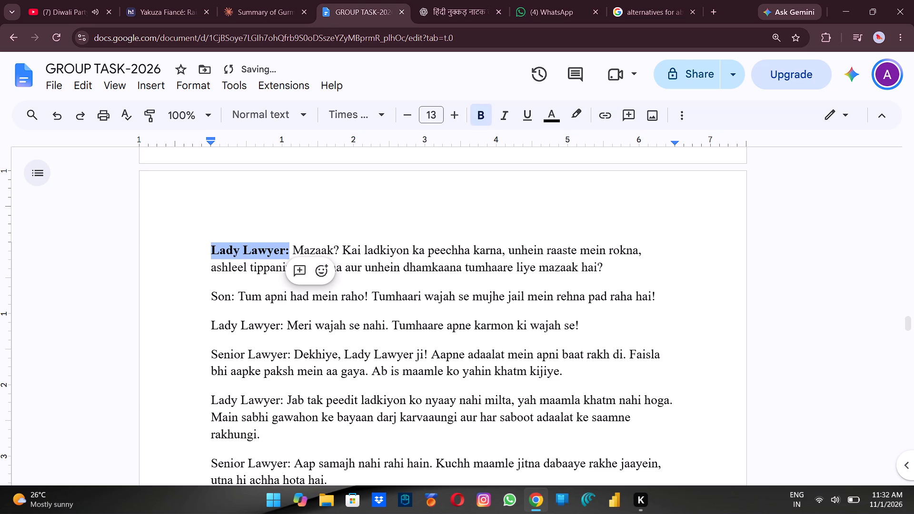
left_click(511, 315)
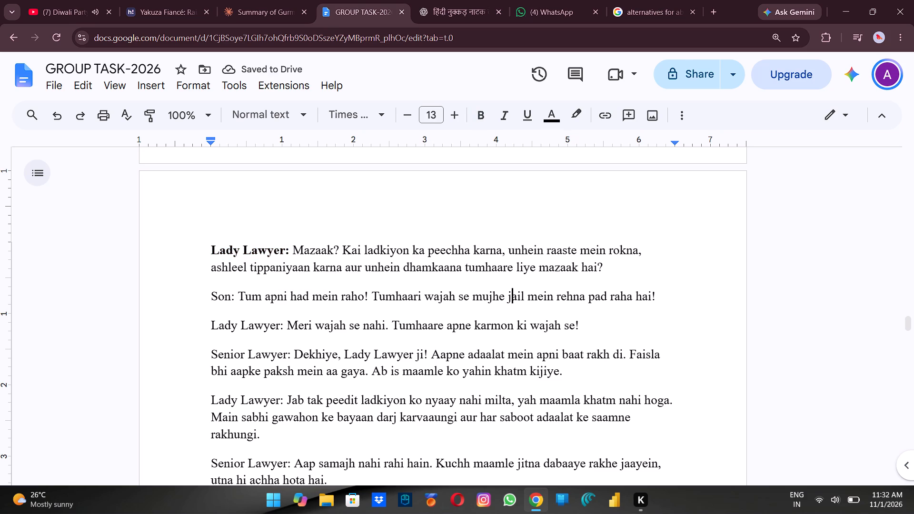
Replace the word after "ashleel" in the Lady Lawyer's "Mazaak?" line with "baatein".
left_click(143, 278)
left_click(181, 279)
left_click(273, 274)
left_click(276, 275)
left_click(300, 272)
left_click(312, 272)
key("BackSpace")
key("BackSpace")
key("BackSpace")
key("BackSpace")
key("BackSpace")
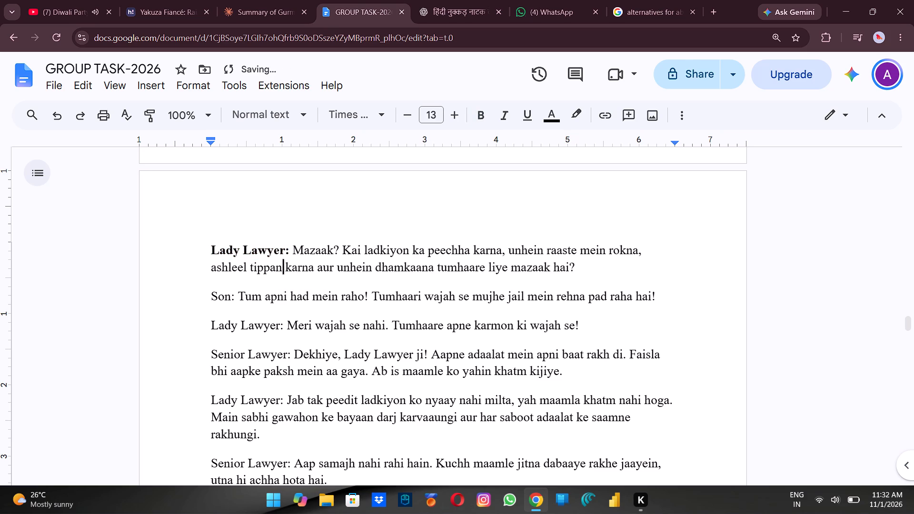
key("BackSpace")
key("BackSpace")
key("BackSpace")
key("BackSpace")
key("BackSpace")
key("BackSpace")
type("baatein")
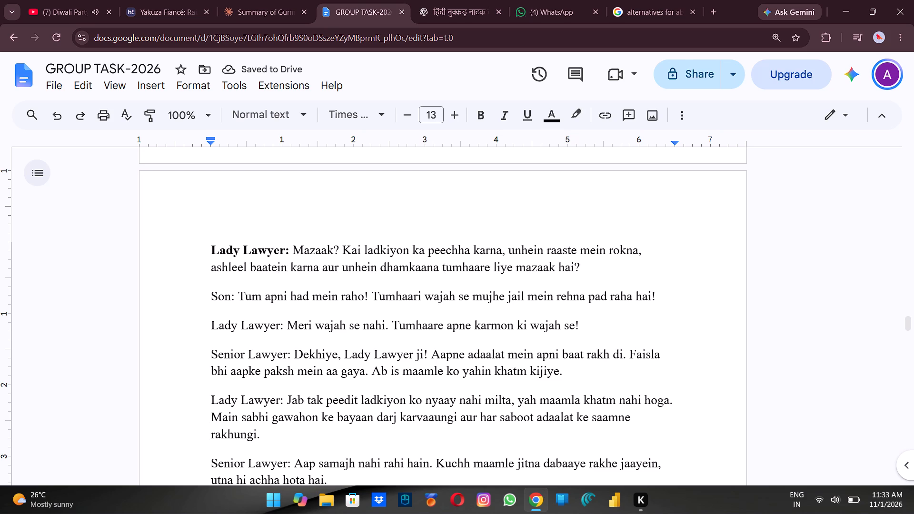
Bold the speaker label "Son:" in the line beginning "Tum apni had mein raho!".
scroll(529, 271, "down", 2)
scroll(255, 227, "up", 1)
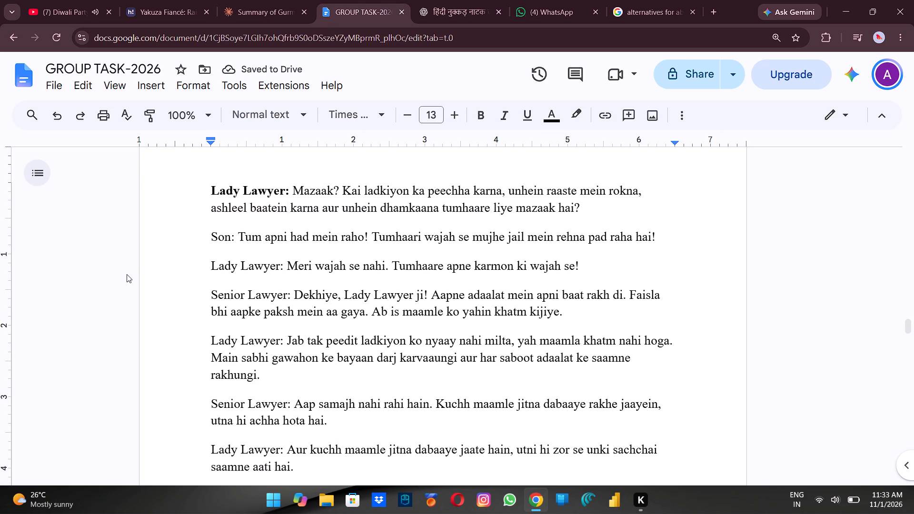
left_click_drag(197, 245, 234, 246)
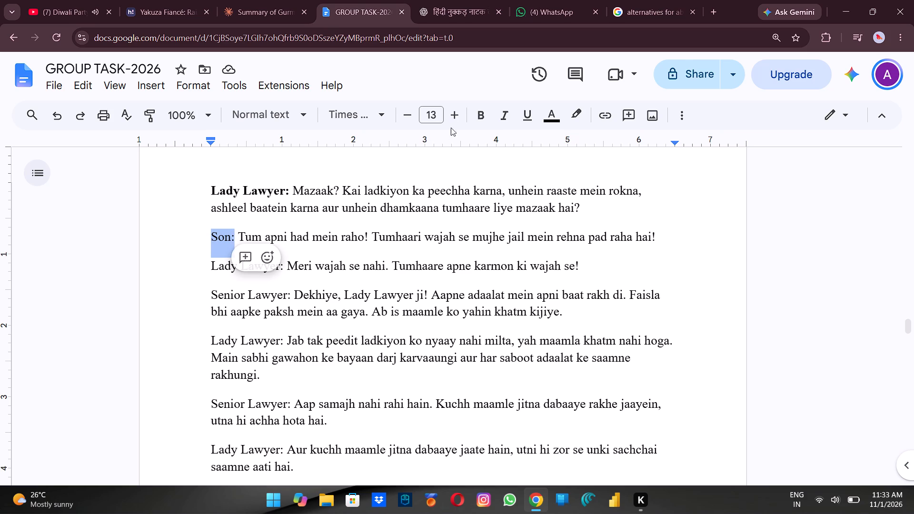
left_click(475, 115)
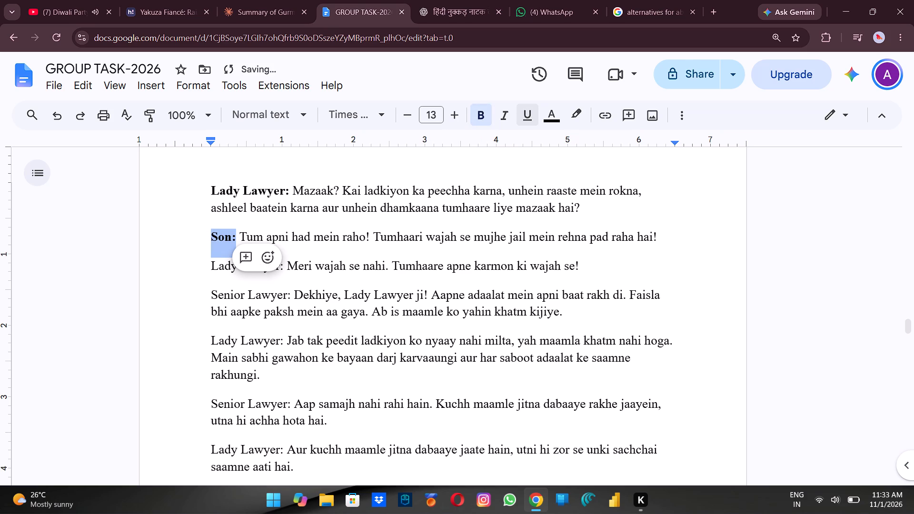
left_click(687, 207)
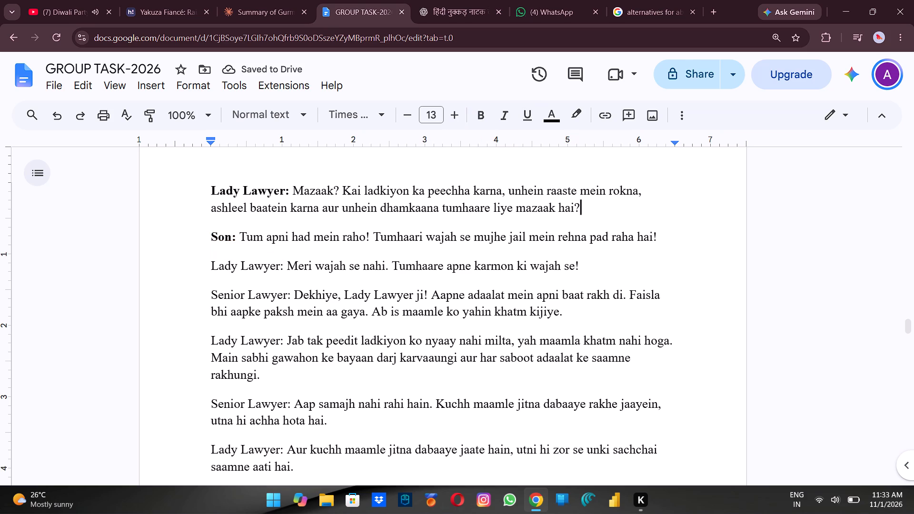
Reword the end of the Son's "Tum apni had mein raho!" line to read "rehna padega ab!".
left_click(725, 224)
left_click(653, 238)
key("BackSpace")
key("BackSpace")
key("BackSpace")
key("BackSpace")
key("BackSpace")
key("BackSpace")
key("BackSpace")
key("BackSpace")
key("BackSpace")
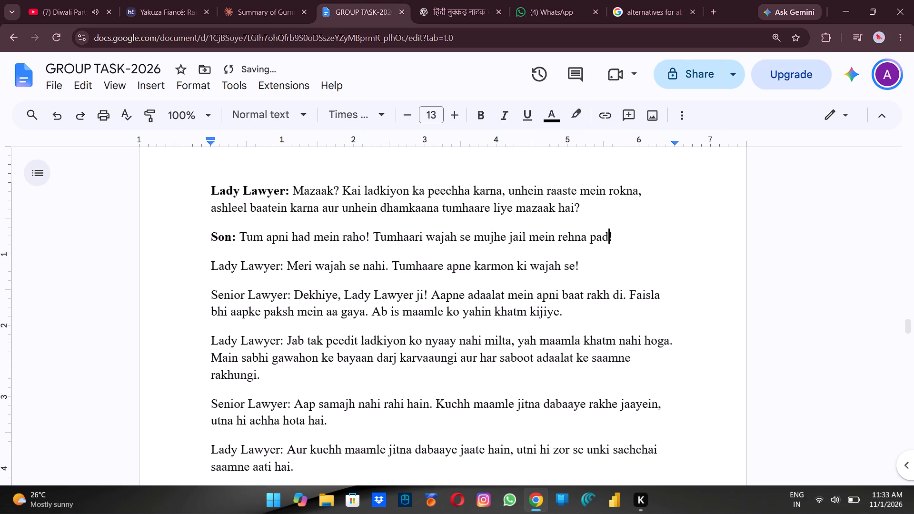
type("ega ab")
Insert "me" before "rehna padega ab" in the Son's line.
key("Left")
key("Left")
key("Left")
key("Left")
key("Left")
key("Left")
key("Left")
key("Left")
key("Left")
key("Left")
key("Left")
key("Left")
key("Left")
key("Left")
key("Left")
key("Left")
key("space")
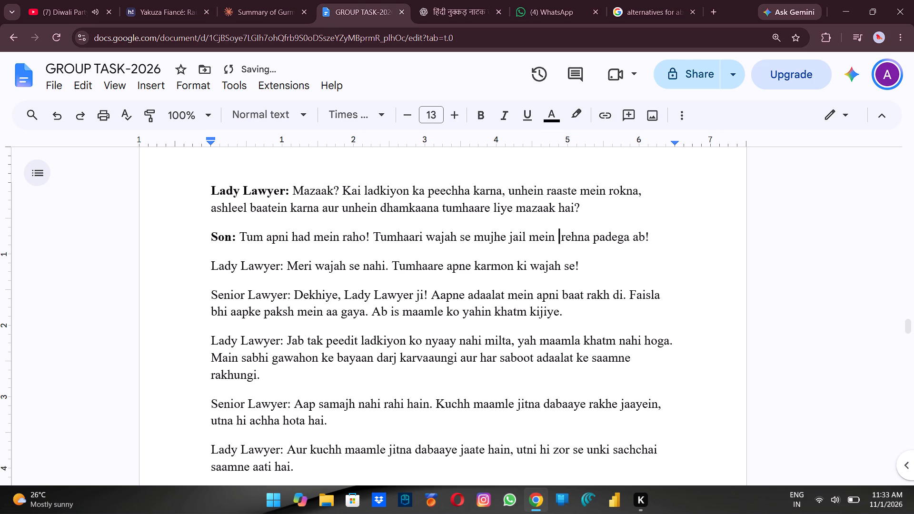
type("me")
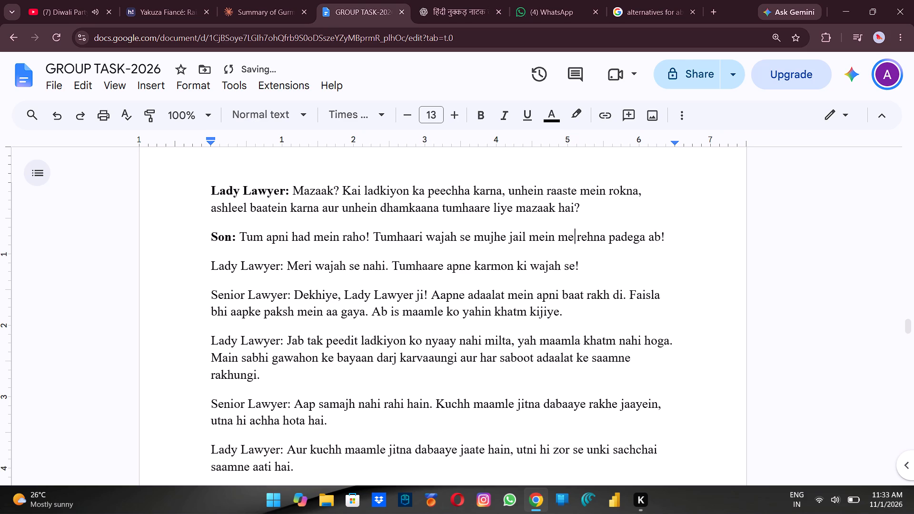
Bold the speaker name "Lady Lawyer" in the line beginning "Meri wajah se nahi".
left_click_drag(212, 267, 282, 270)
left_click(475, 119)
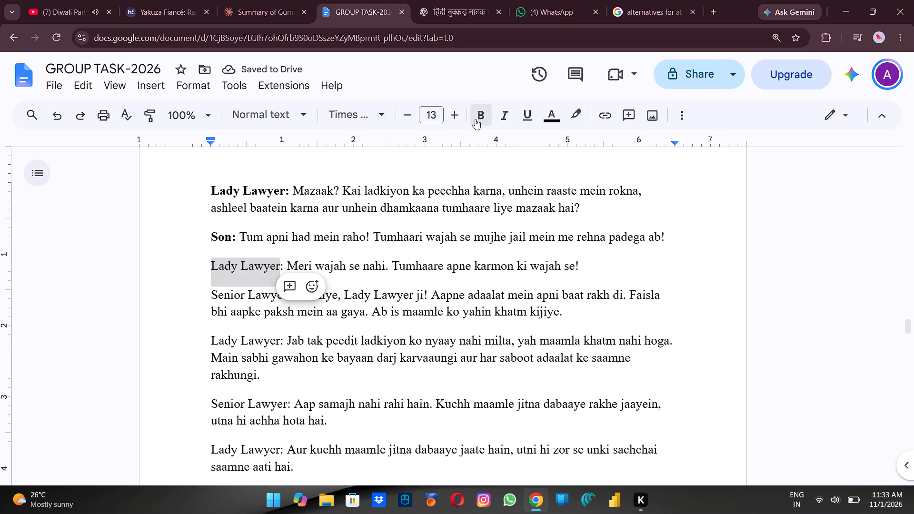
left_click(475, 293)
left_click(505, 277)
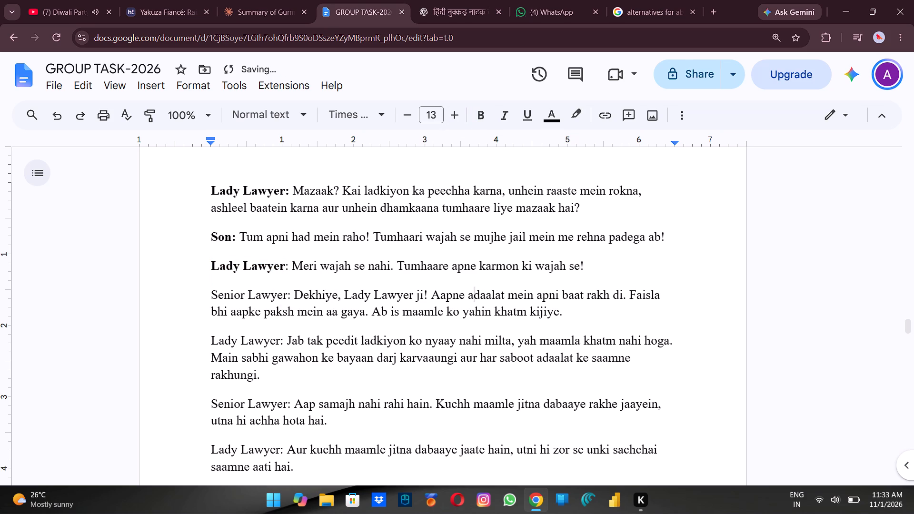
scroll(505, 277, "down", 1)
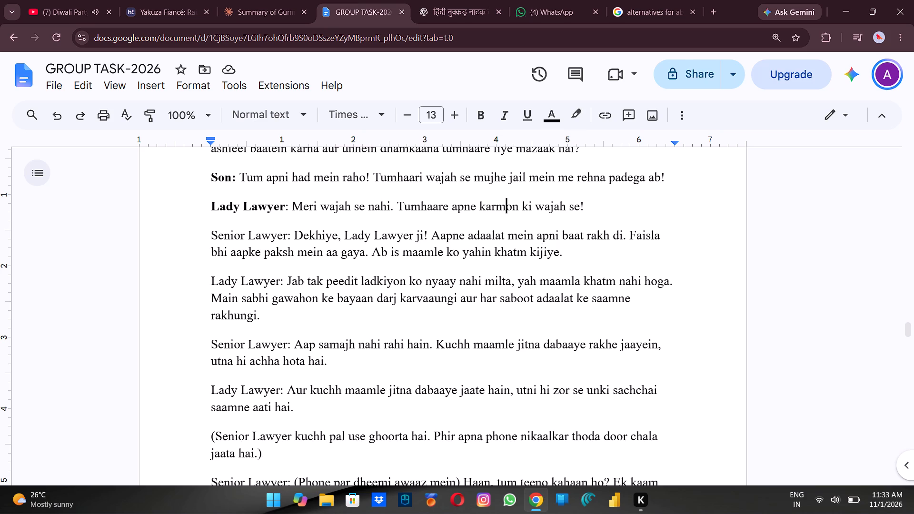
Delete the Senior Lawyer's "Dekhiye, Lady Lawyer ji!" speech and the Lady Lawyer's "Jab tak peedit ladkiyon" reply.
left_click_drag(270, 332, 266, 323)
left_click_drag(266, 323, 205, 241)
key("BackSpace")
key("BackSpace")
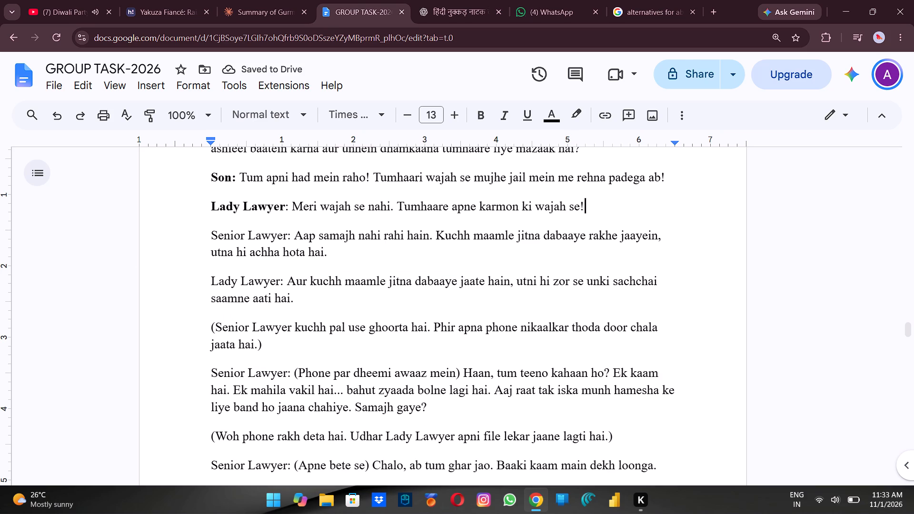
Bold the speaker label "Senior Lawyer:" in the line beginning "Aap samajh nahi rahi hain".
left_click_drag(178, 229, 294, 228)
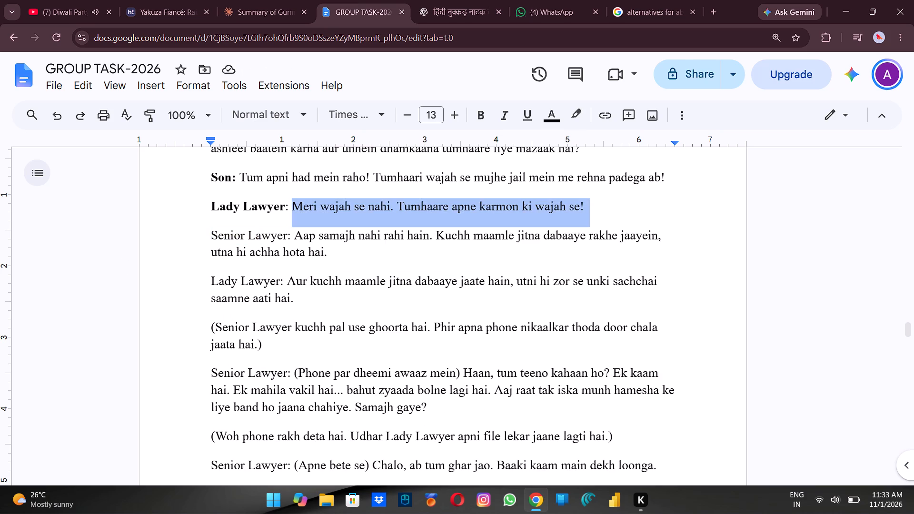
left_click_drag(294, 228, 293, 232)
left_click(483, 113)
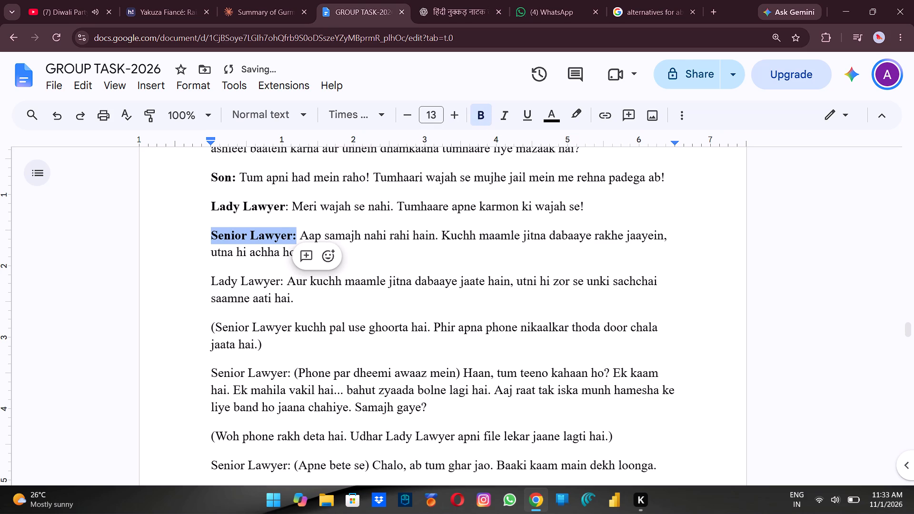
Bold the speaker label "Lady Lawyer:" in the line beginning "Aur kuchh maamle jitna dabaaye jaate hain".
scroll(390, 256, "down", 1)
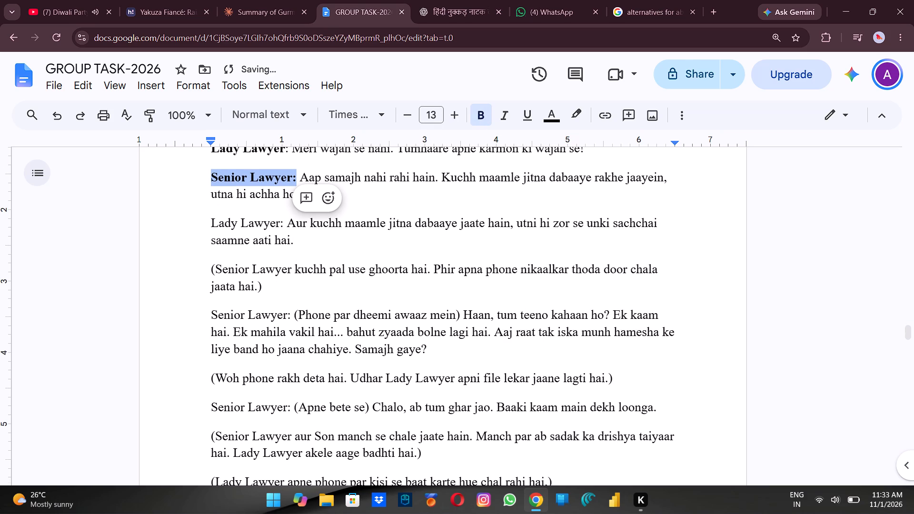
left_click(169, 205)
left_click_drag(167, 236, 176, 236)
left_click(165, 230)
left_click_drag(203, 219, 285, 223)
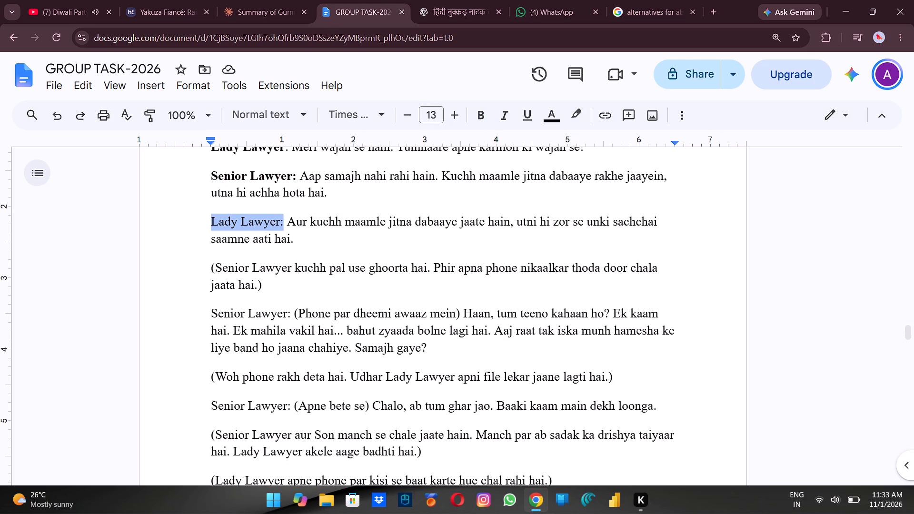
left_click_drag(285, 223, 285, 223)
left_click(478, 114)
Italicize the stage direction beginning "(Senior Lawyer kuchh pal use ghoorta hai".
scroll(427, 277, "down", 1)
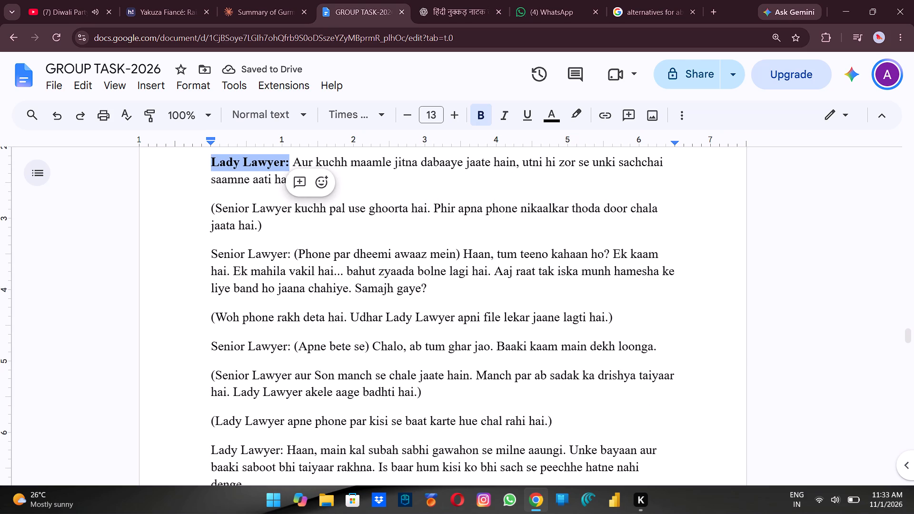
left_click_drag(277, 237, 207, 212)
left_click(504, 111)
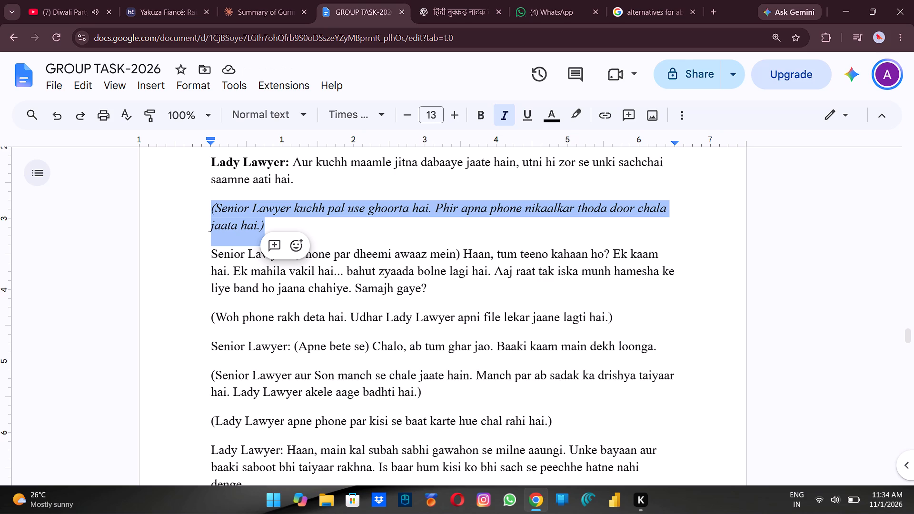
scroll(515, 282, "down", 1)
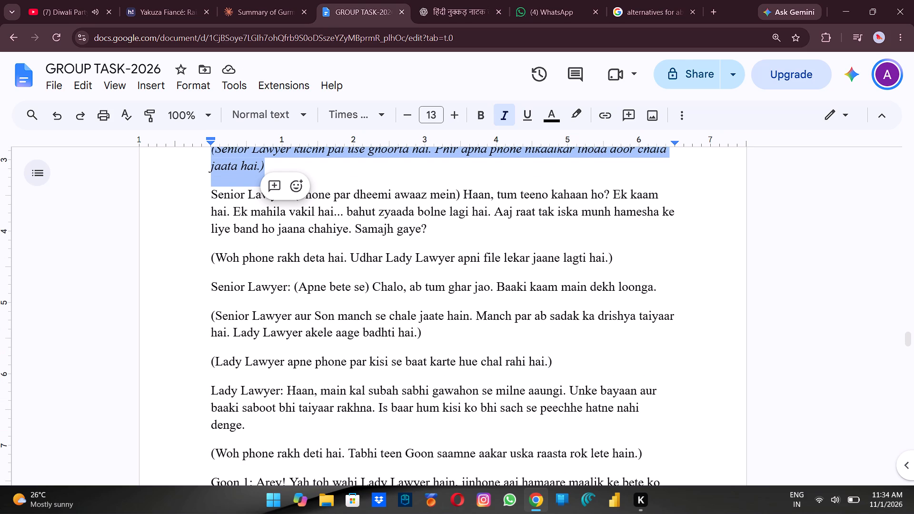
left_click(606, 215)
key("BackSpace")
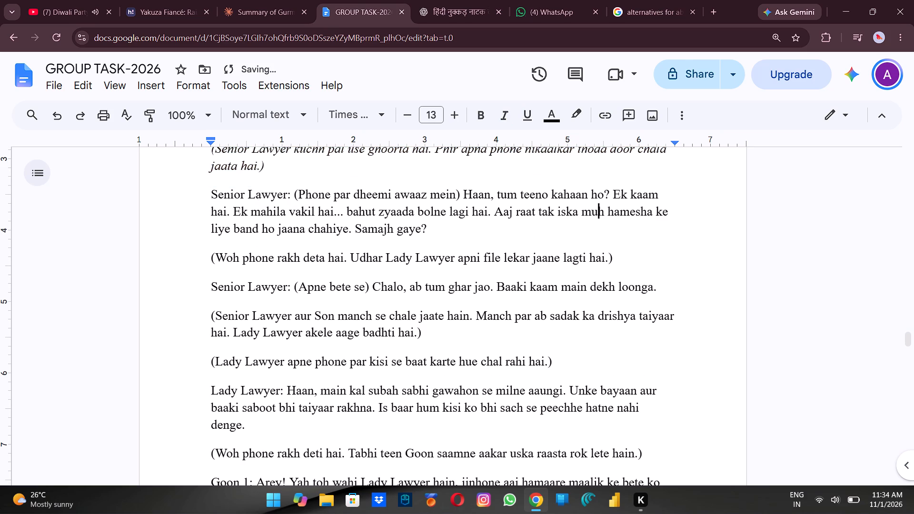
Italicize the stage direction "(Woh phone rakh deta hai. Udhar Lady Lawyer apni file lekar jaane lagti hai.)".
left_click(132, 274)
left_click_drag(209, 259, 508, 256)
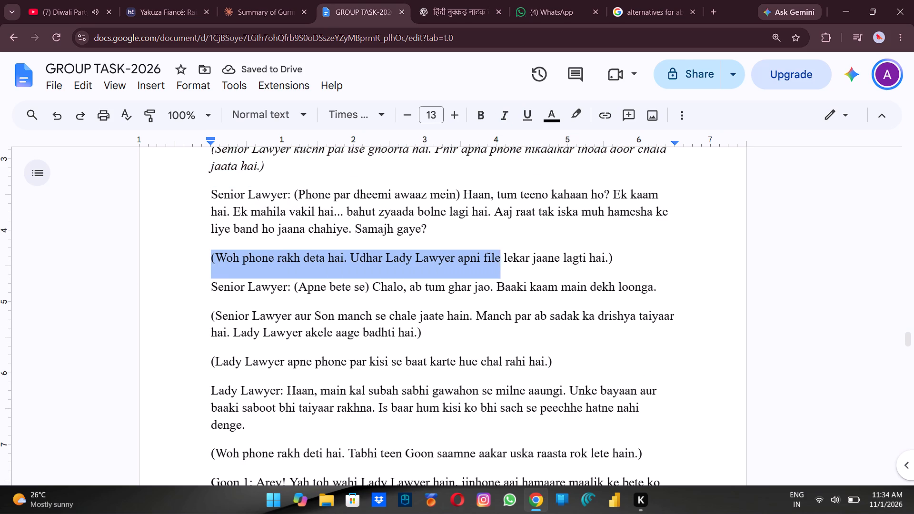
left_click_drag(508, 256, 627, 252)
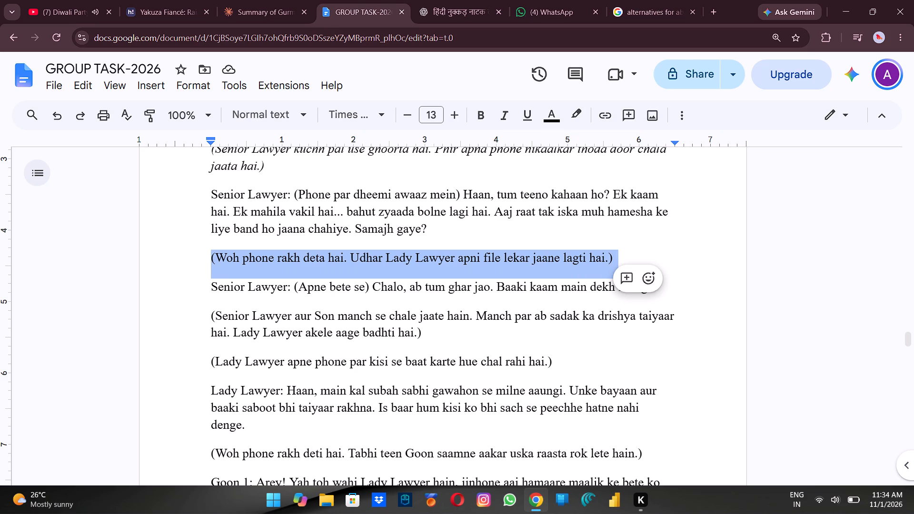
left_click(504, 109)
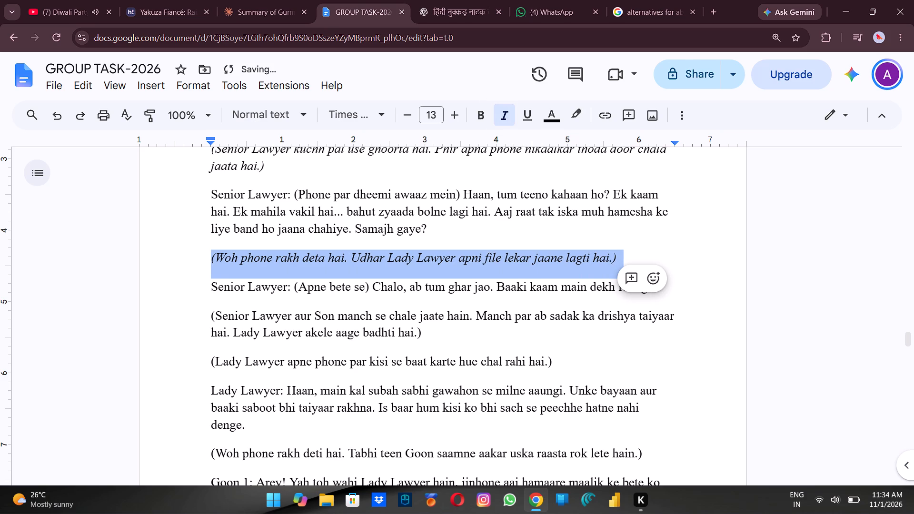
Bold the speaker label "Senior Lawyer:" in the line beginning "(Phone par dheemi awaaz mein)".
scroll(332, 287, "down", 1)
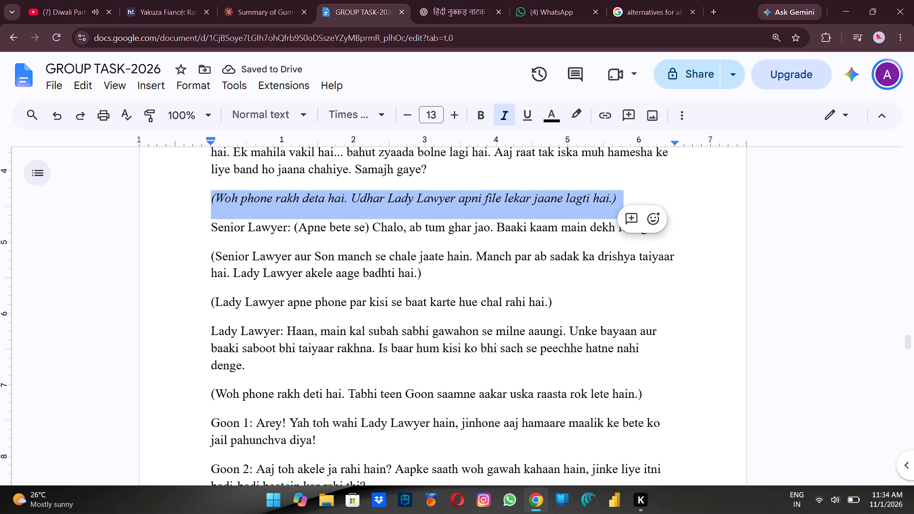
left_click(511, 233)
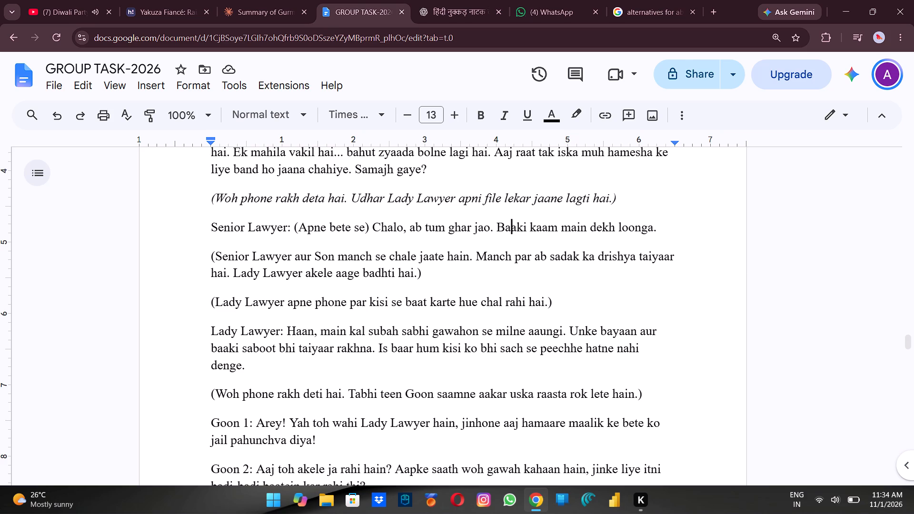
scroll(230, 281, "down", 1)
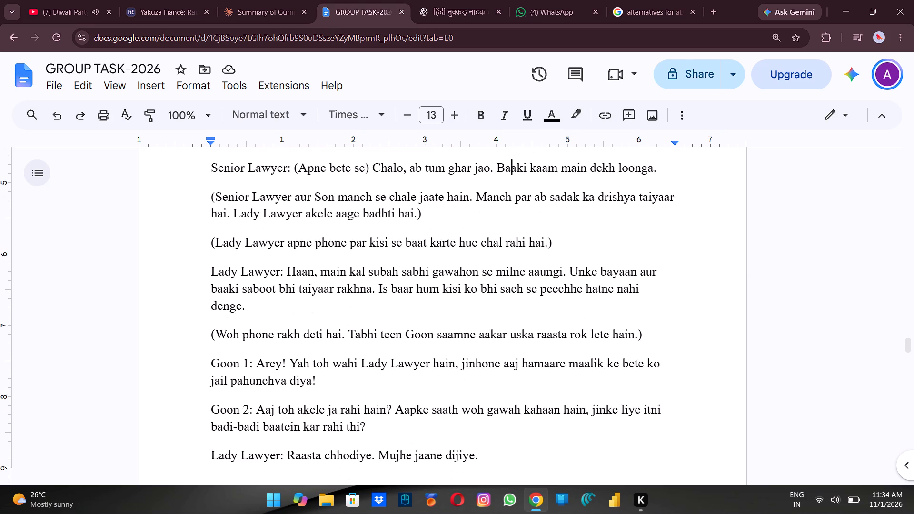
scroll(230, 281, "up", 1)
left_click(217, 267)
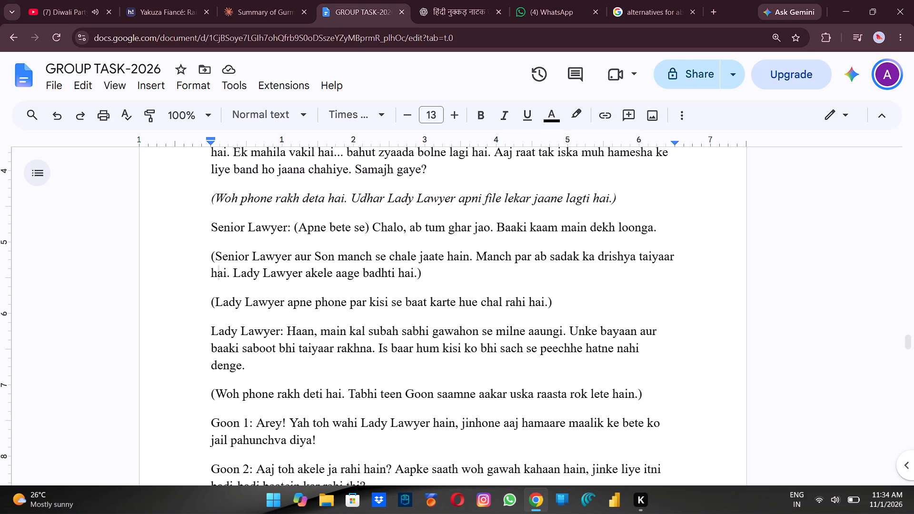
scroll(245, 259, "up", 3)
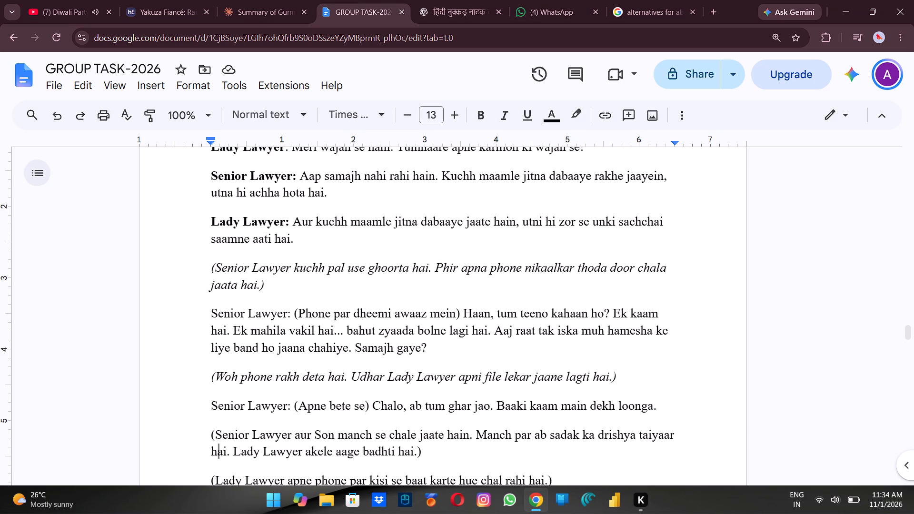
left_click_drag(212, 296, 271, 294)
left_click(199, 308)
left_click_drag(199, 308, 270, 306)
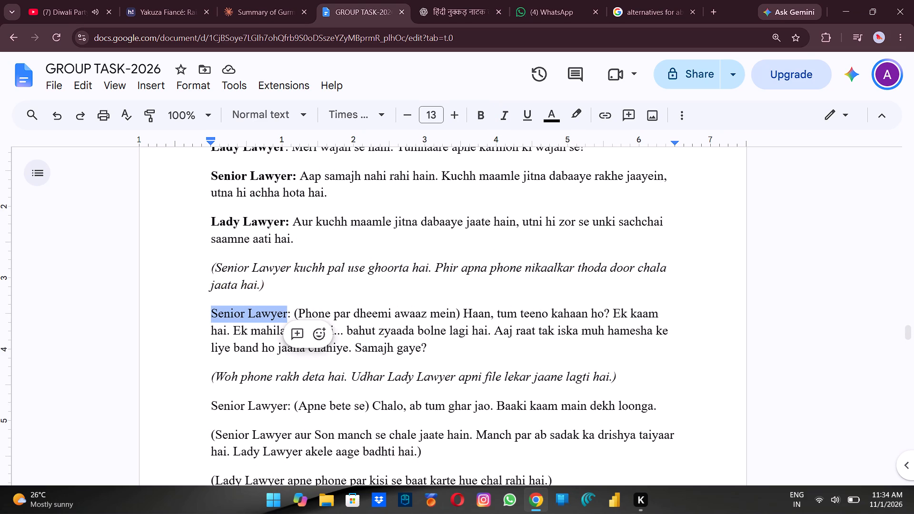
left_click_drag(270, 306, 286, 307)
left_click(477, 115)
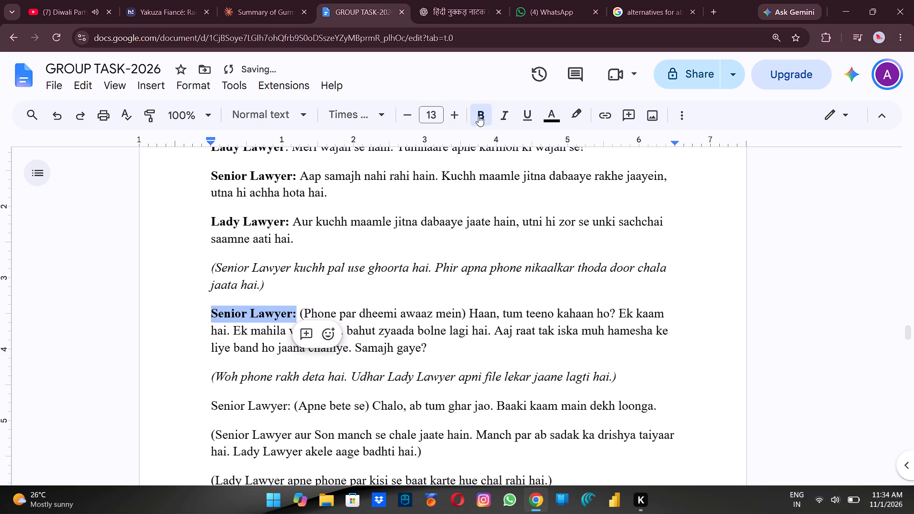
left_click(502, 272)
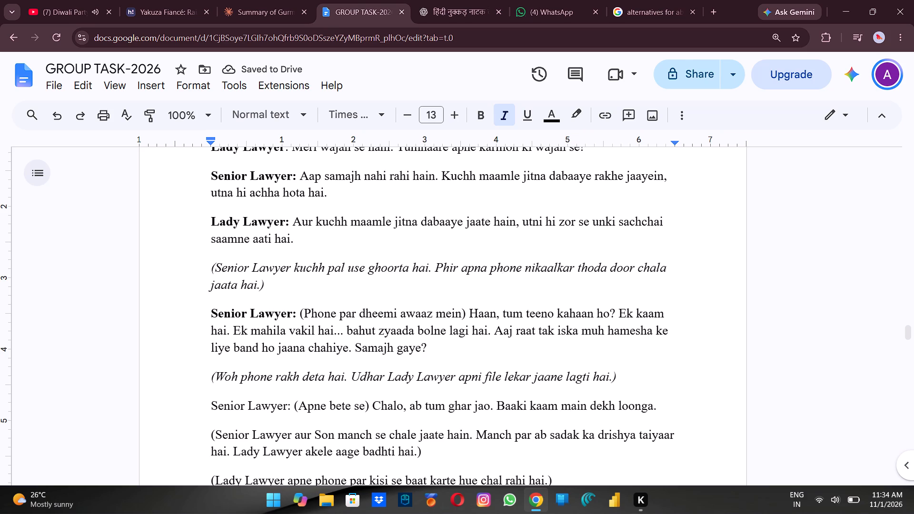
Bold the speaker label "Senior Lawyer:" in the line beginning "(Apne bete se) Chalo".
scroll(470, 342, "down", 1)
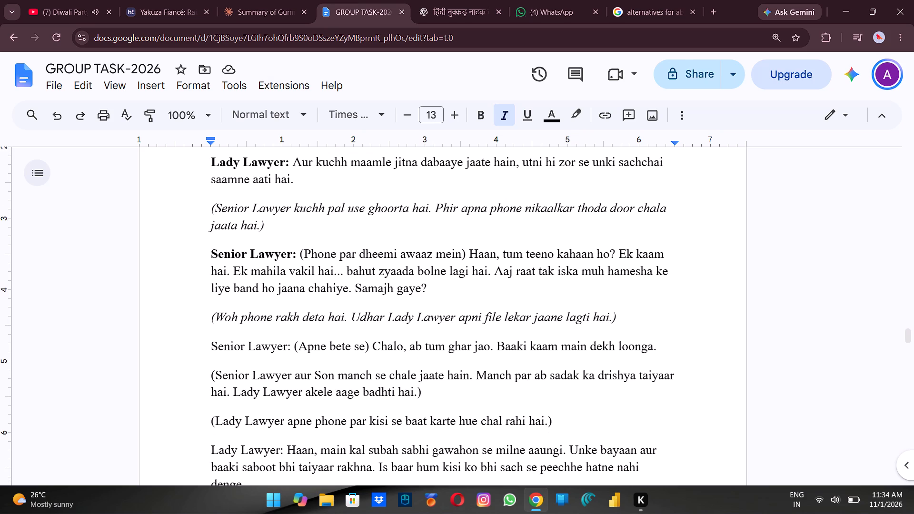
left_click_drag(202, 358, 292, 353)
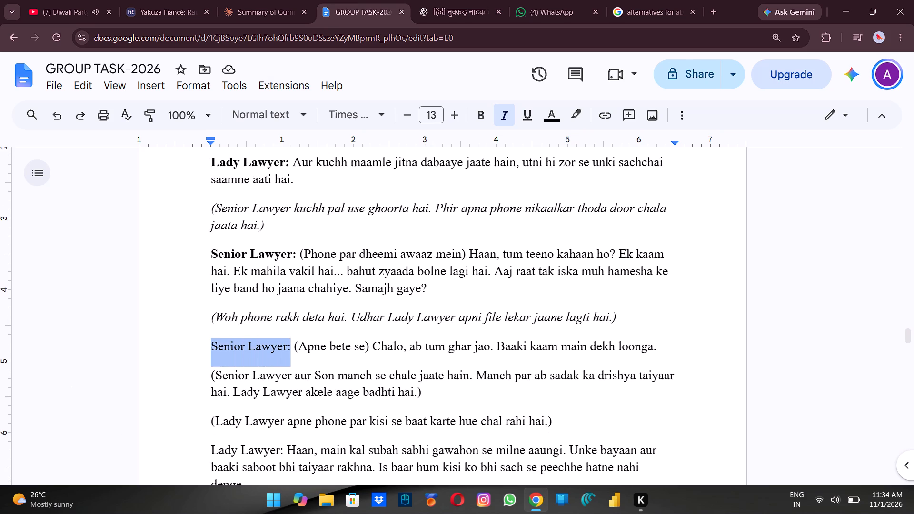
left_click_drag(292, 353, 293, 353)
left_click(486, 121)
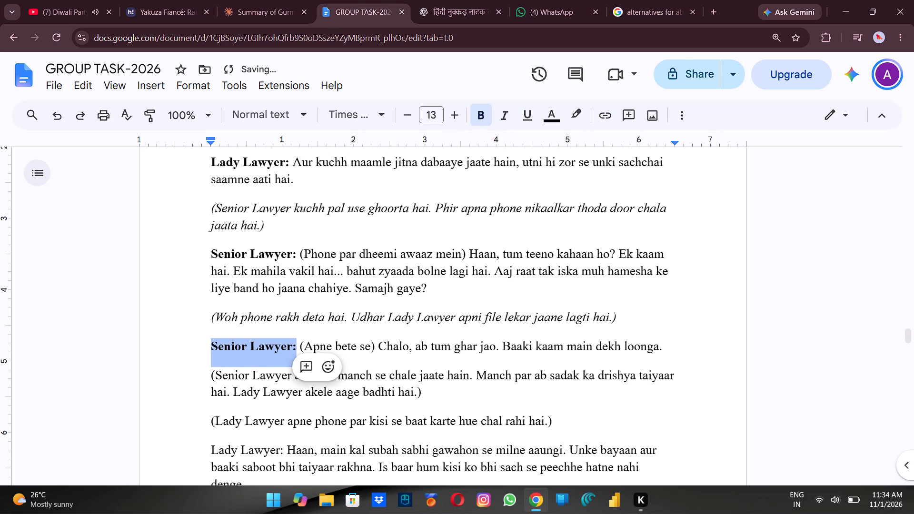
Insert "in madam ka" between "Baaki" and "kaam" in the Senior Lawyer's line to his son.
left_click(712, 362)
left_click(648, 364)
left_click(601, 365)
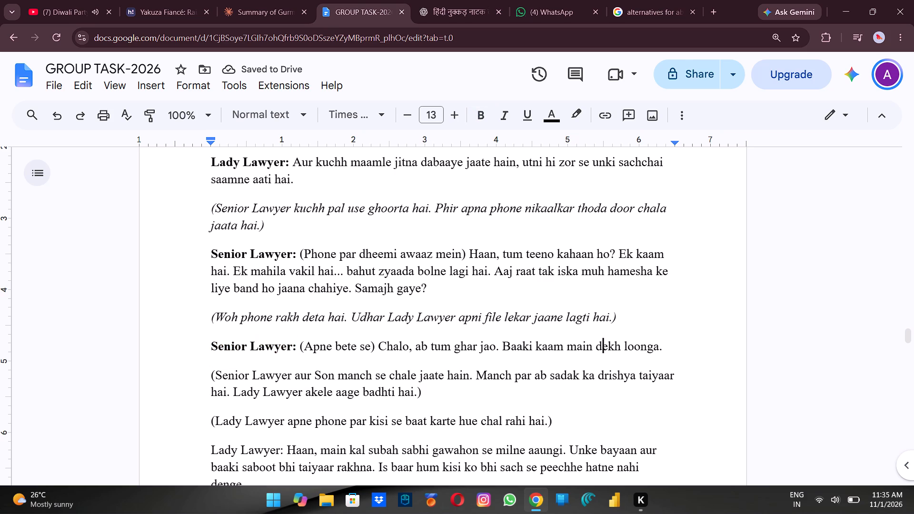
left_click(577, 365)
left_click(585, 362)
left_click(552, 362)
double_click(540, 361)
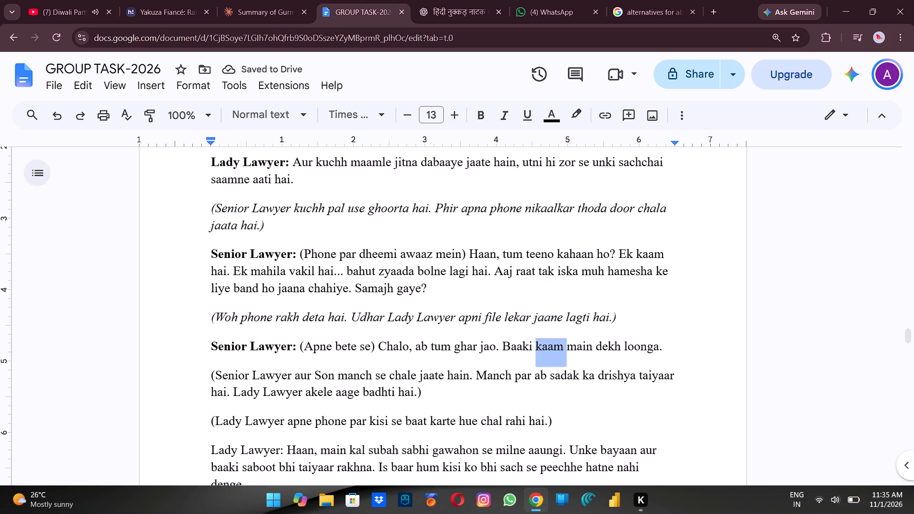
left_click(535, 343)
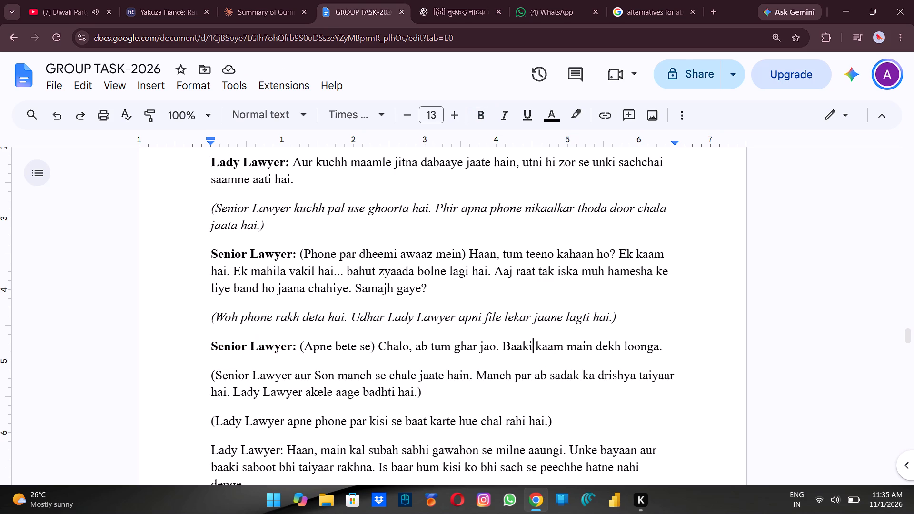
key("space")
type("in madam ka")
key("space")
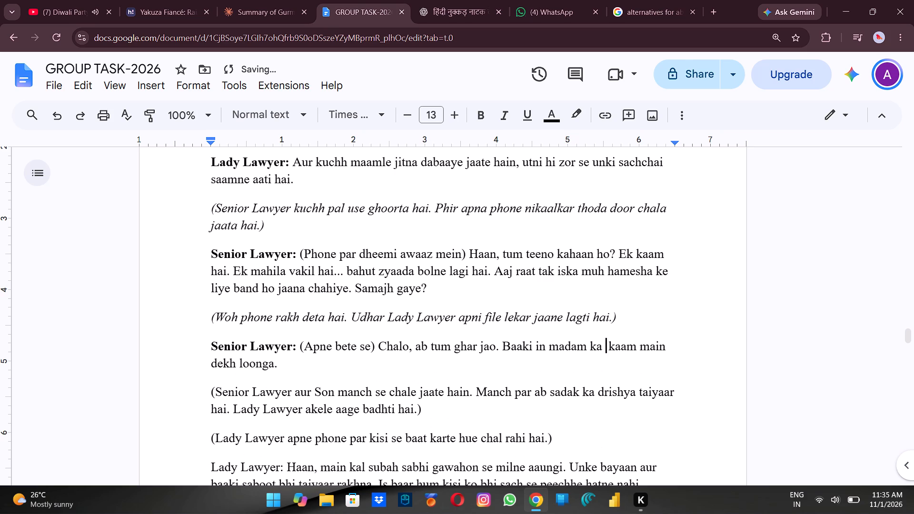
key("BackSpace")
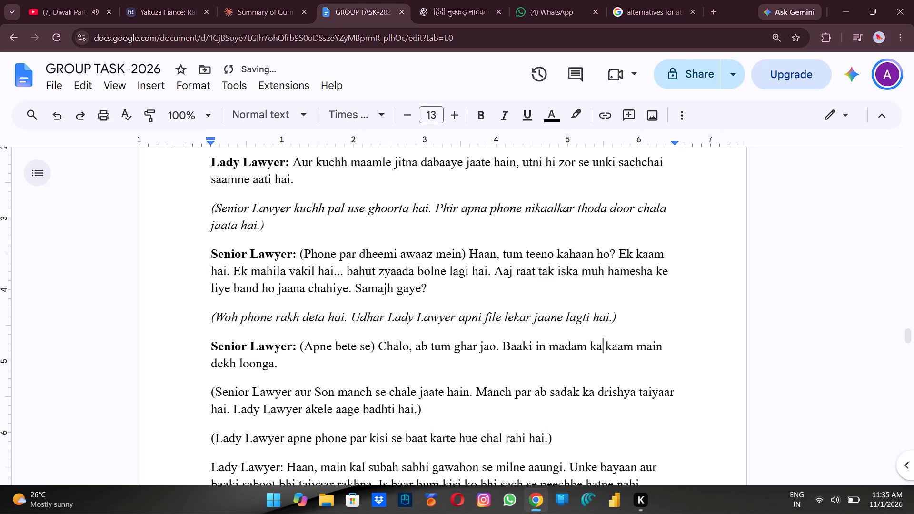
Replace the stage direction beginning "(Senior Lawyer aur Son manch se chale jaate hain" with "(senior lawyer and his son leave)".
scroll(547, 337, "down", 1)
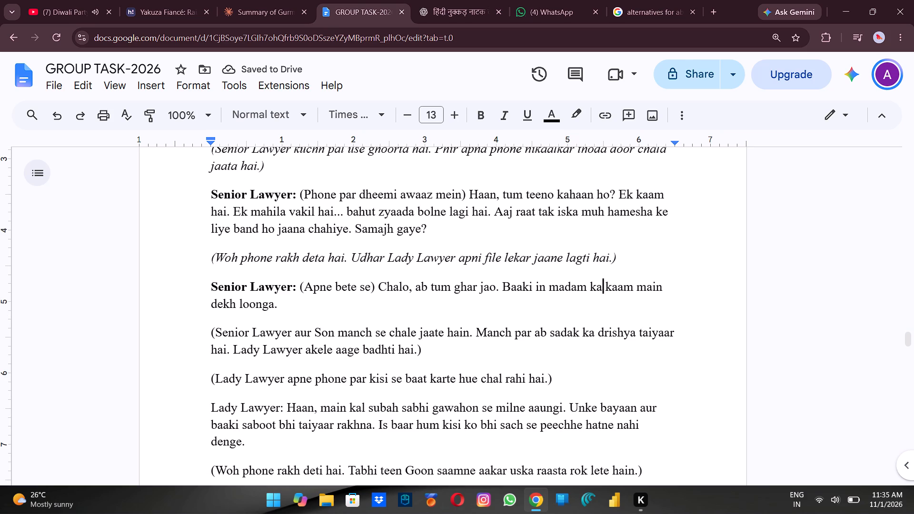
left_click(247, 313)
left_click(226, 341)
left_click_drag(206, 342, 424, 348)
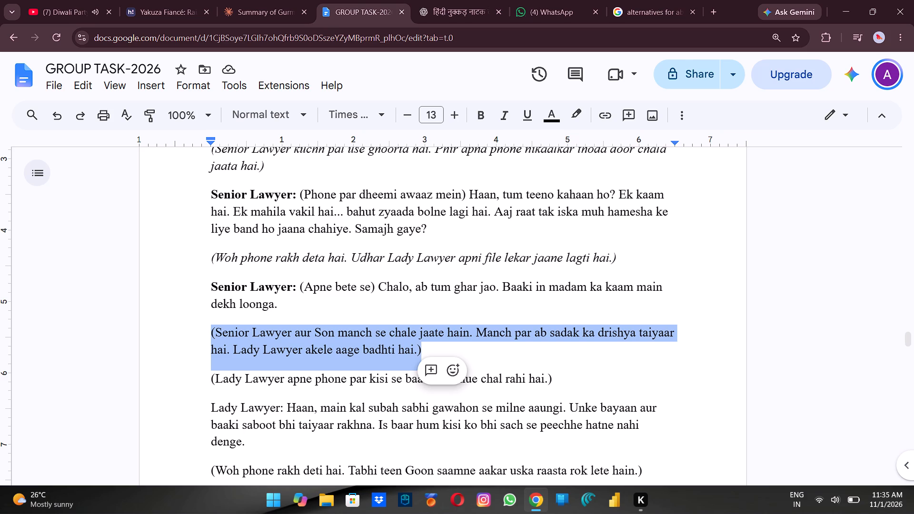
key("BackSpace")
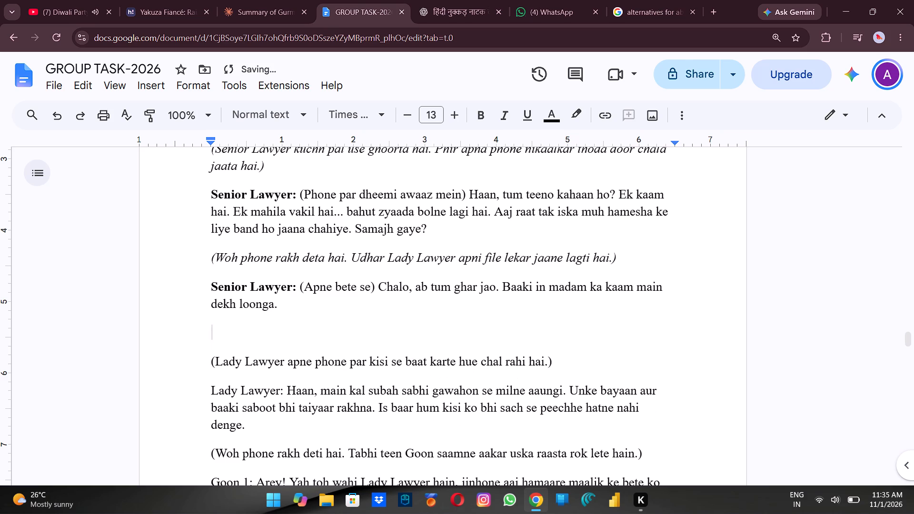
key("shift+parenleft")
type("senior lawyer and us")
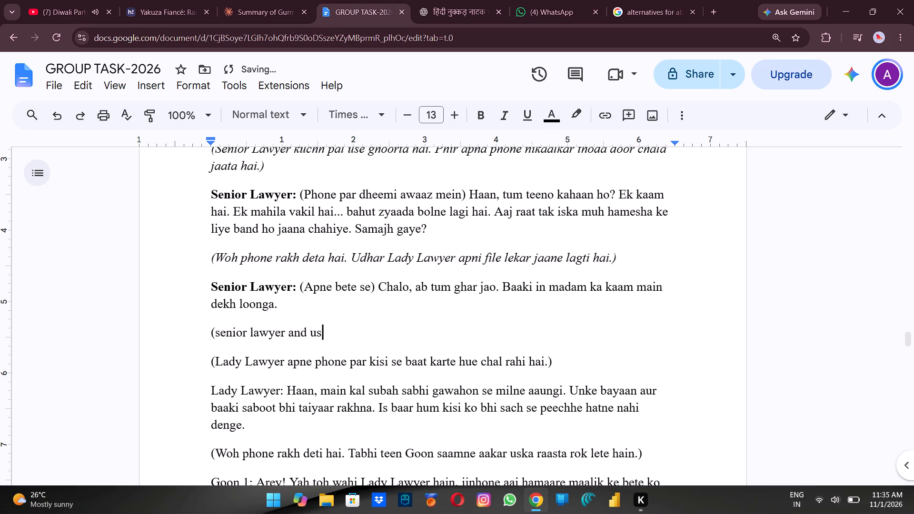
key("BackSpace")
key("BackSpace")
type("his son leave)")
scroll(476, 397, "down", 1)
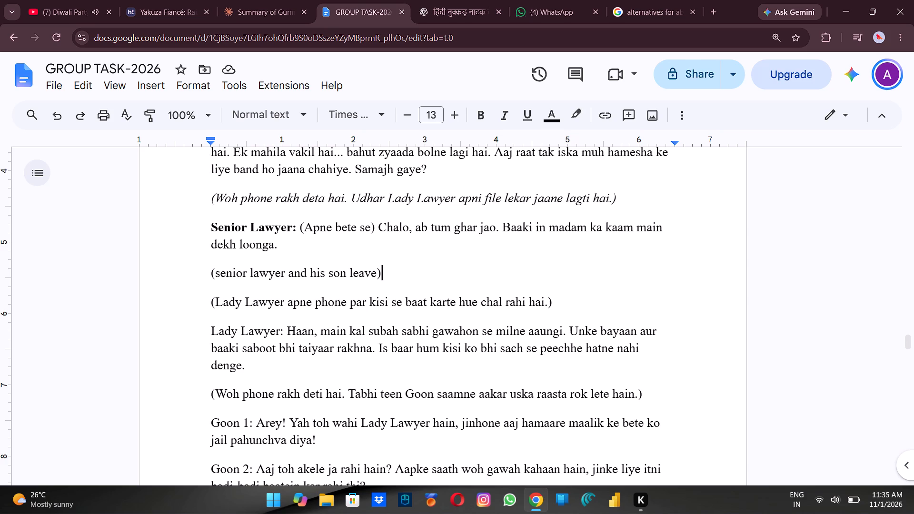
Change "denge" to "de sakte hai" at the end of the Lady Lawyer's line beginning "Haan, main kal subah".
scroll(441, 347, "down", 1)
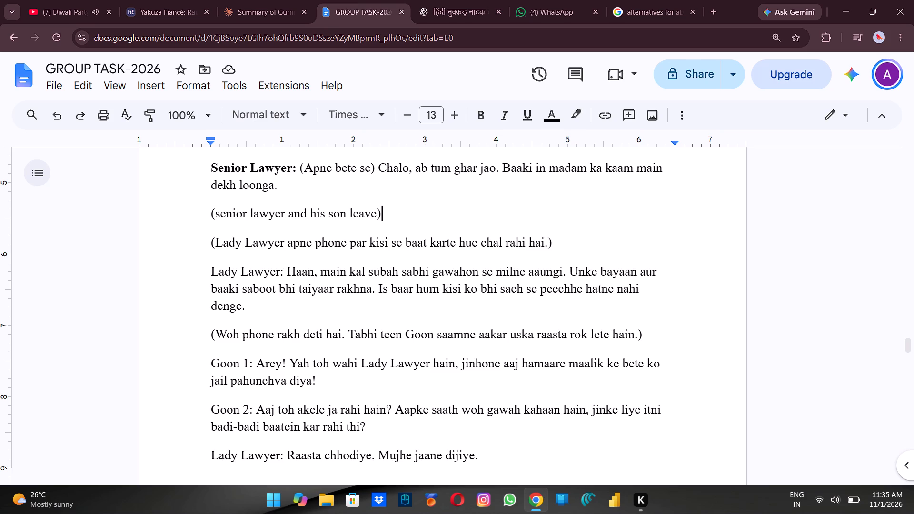
left_click(390, 308)
scroll(479, 287, "down", 1)
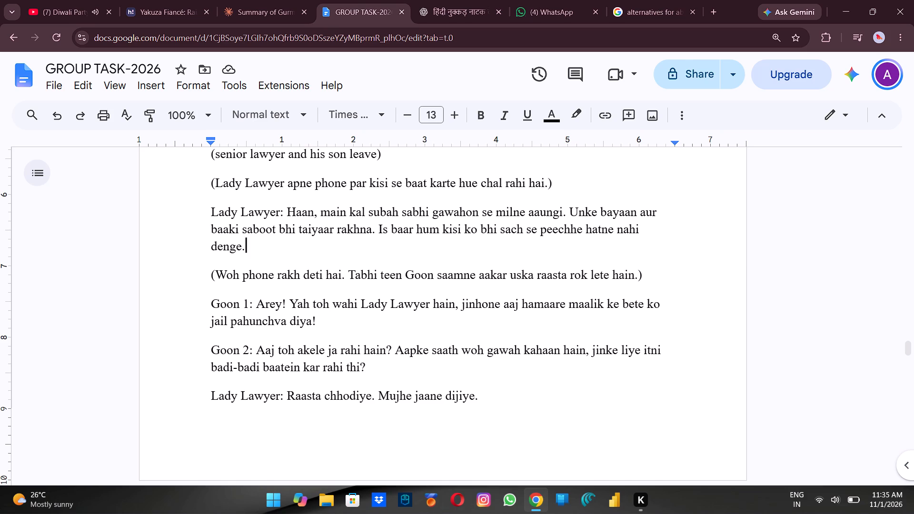
left_click(711, 251)
key("Left")
key("BackSpace")
key("BackSpace")
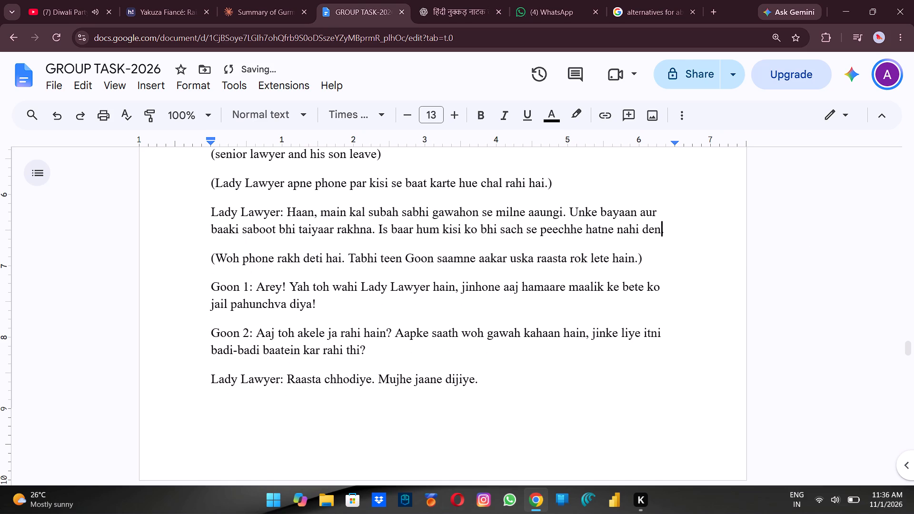
key("BackSpace")
key("space")
type("sakte hai")
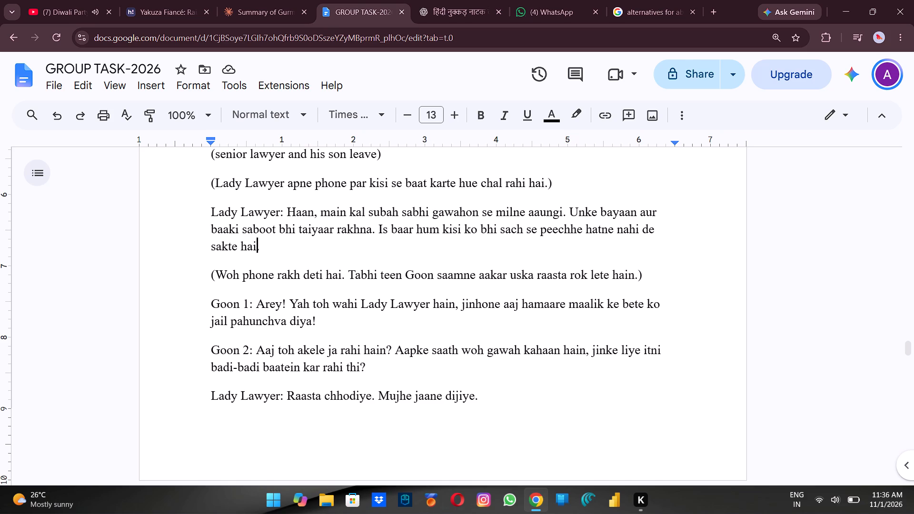
Replace "Goon" with "Gunde" in the stage direction beginning "(Woh phone rakh deti hai".
left_click(419, 170)
left_click(298, 210)
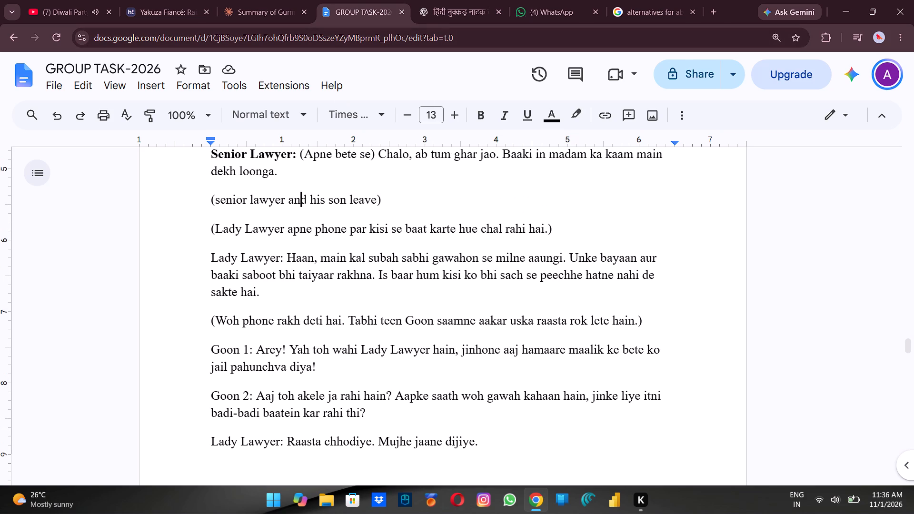
left_click(302, 249)
left_click(348, 308)
scroll(350, 308, "down", 2)
left_click(358, 292)
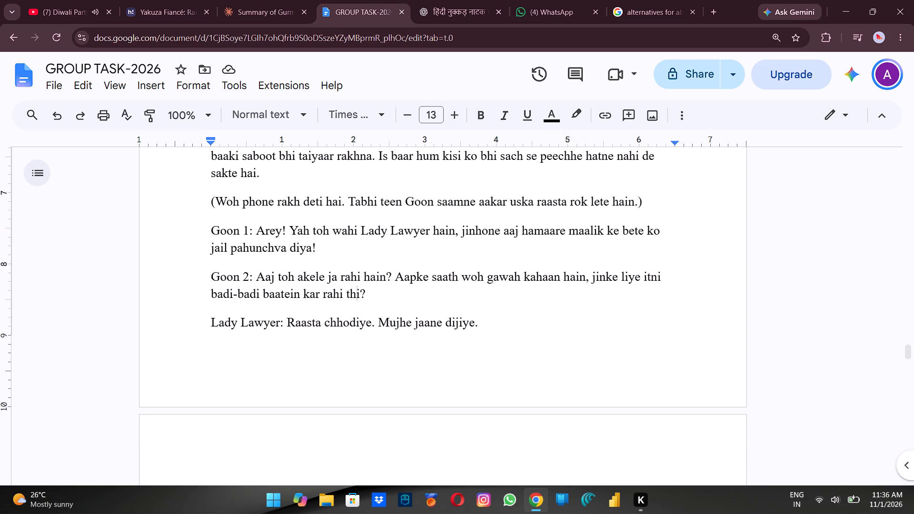
scroll(364, 264, "up", 2)
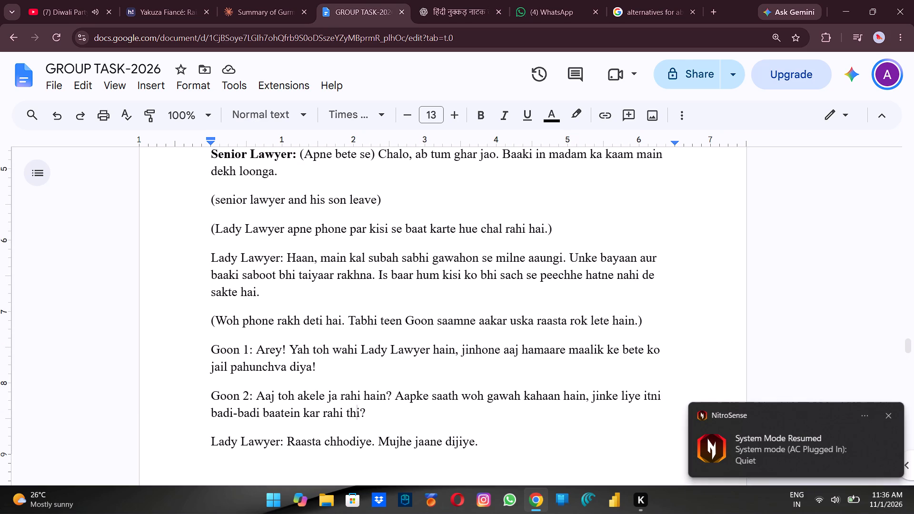
scroll(378, 244, "down", 1)
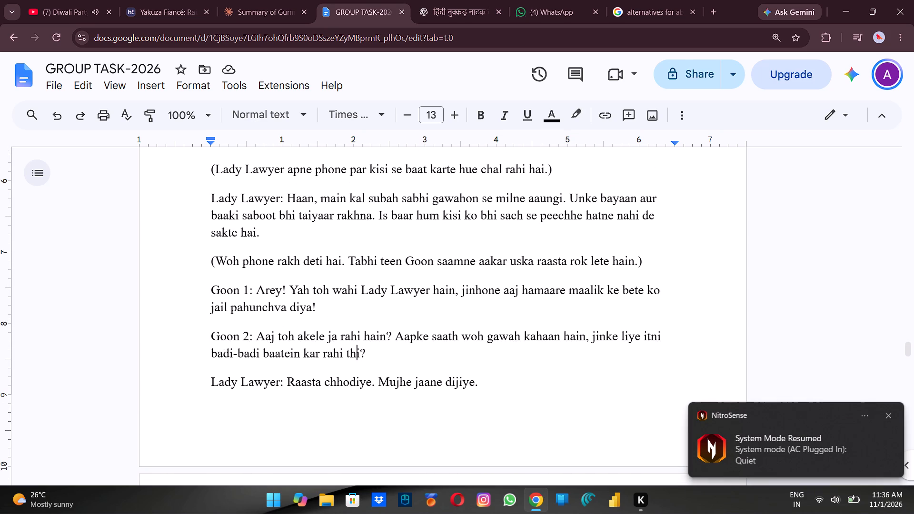
left_click(430, 267)
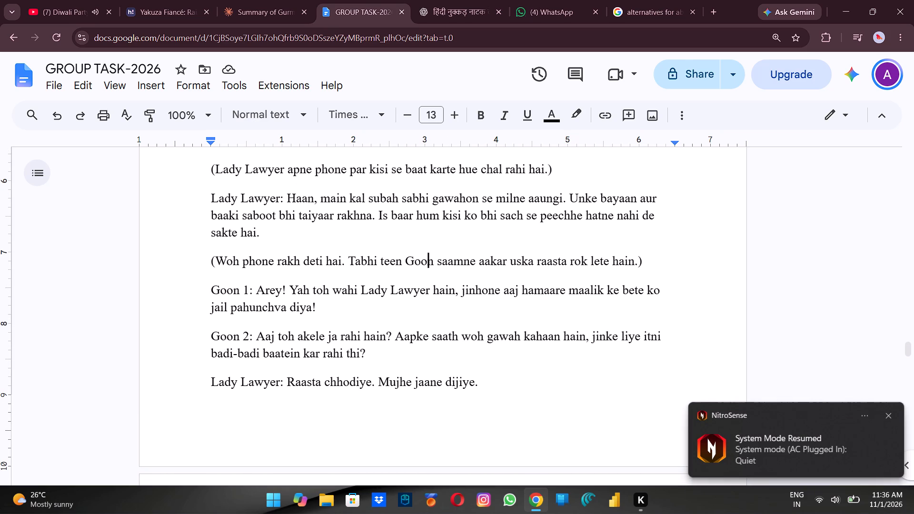
left_click(438, 267)
left_click(432, 267)
key("BackSpace")
key("BackSpace")
key("BackSpace")
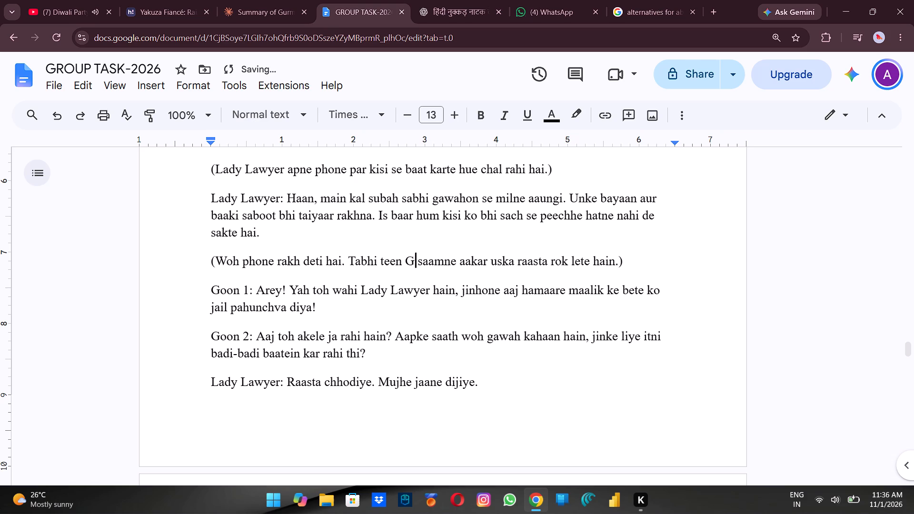
type("unde")
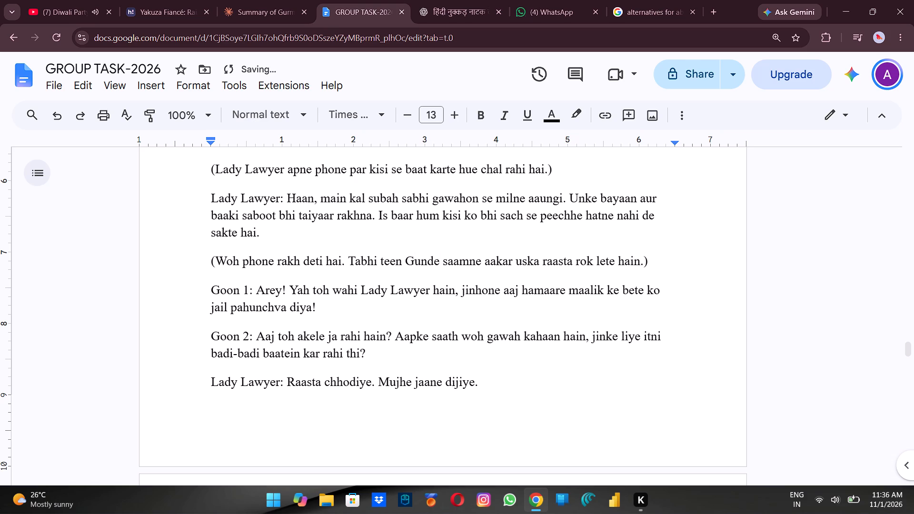
Rename the speaker label "Goon 1" as "Gunda 1" in the line beginning "Arey! Yah toh wahi".
key("Left")
key("Down")
key("Left")
key("Left")
key("Left")
key("Left")
key("Left")
key("Left")
key("Left")
key("Left")
key("Left")
key("Left")
key("Left")
key("Left")
key("Left")
key("Left")
key("Left")
key("Left")
key("Left")
key("Left")
key("Left")
key("Left")
key("Left")
key("BackSpace")
key("BackSpace")
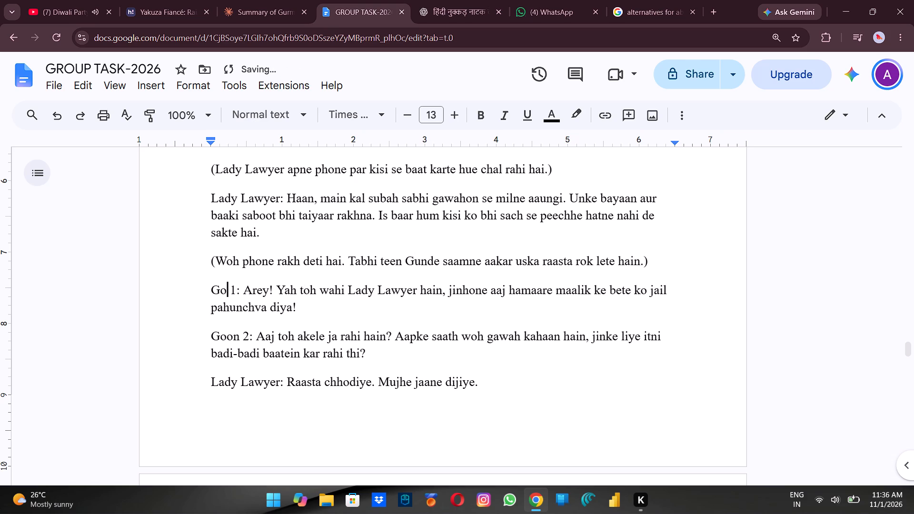
key("BackSpace")
type("unde")
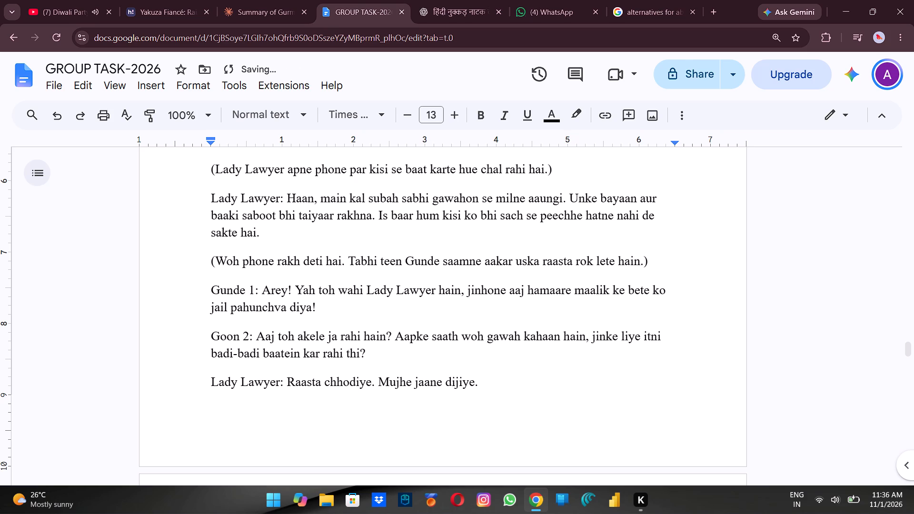
key("BackSpace")
key("a")
Rename the speaker label "Goon 2" as "Gunda 2" in the line beginning "Aaj toh akele".
key("Down")
key("Down")
key("Left")
key("BackSpace")
key("BackSpace")
key("BackSpace")
type("un")
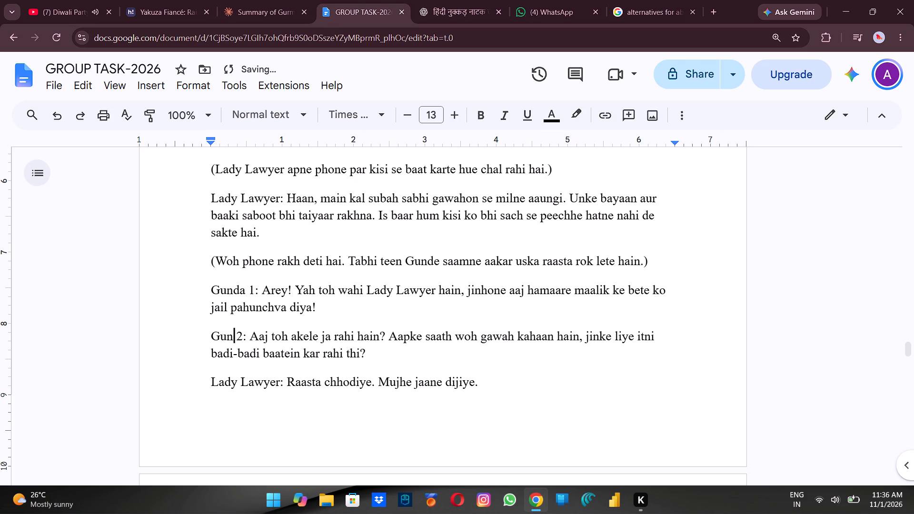
type("da")
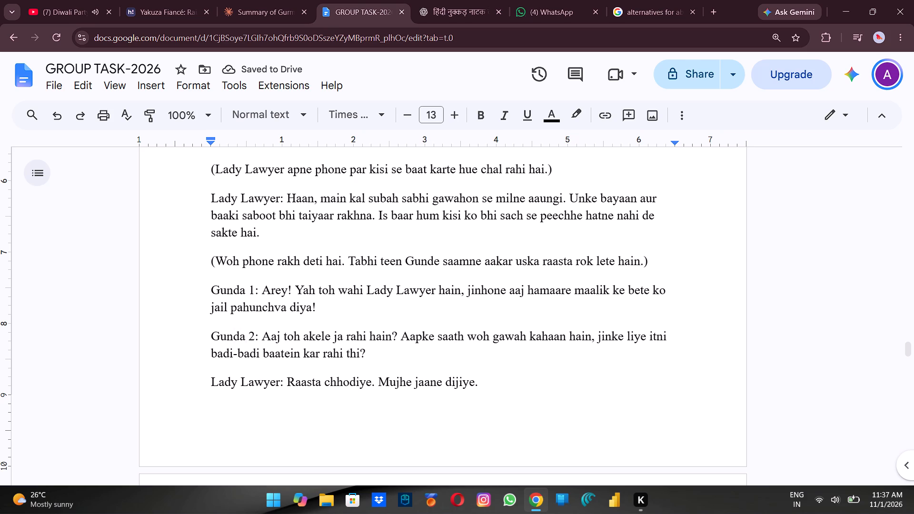
Replace "ko jail pahunchva" with "ka bail kharij karwa" before "diya!" in Gunda 1's line.
left_click(389, 221)
left_click(331, 285)
left_click(305, 299)
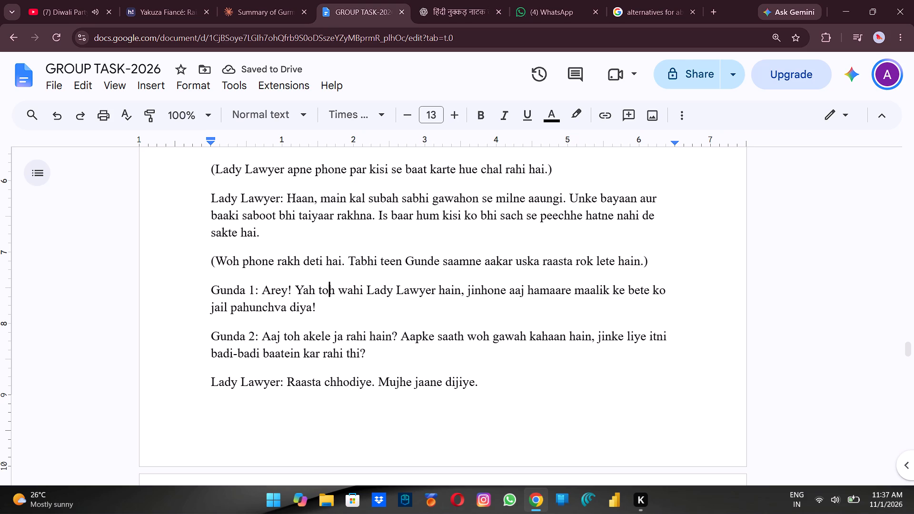
left_click(301, 309)
left_click(287, 309)
key("BackSpace")
key("BackSpace")
key("BackSpace")
key("BackSpace")
key("BackSpace")
key("BackSpace")
key("BackSpace")
key("BackSpace")
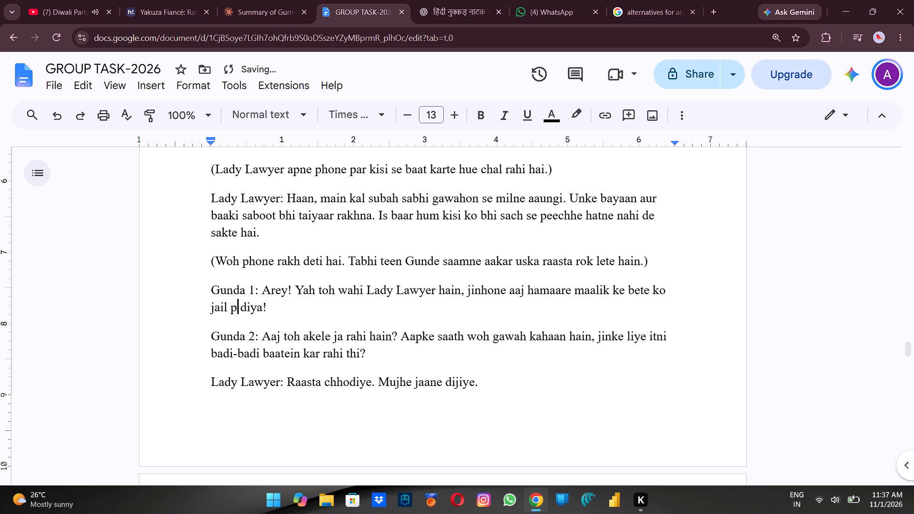
key("BackSpace")
key("BackSpace")
key("BackSpace")
key("BackSpace")
key("BackSpace")
key("BackSpace")
key("BackSpace")
key("BackSpace")
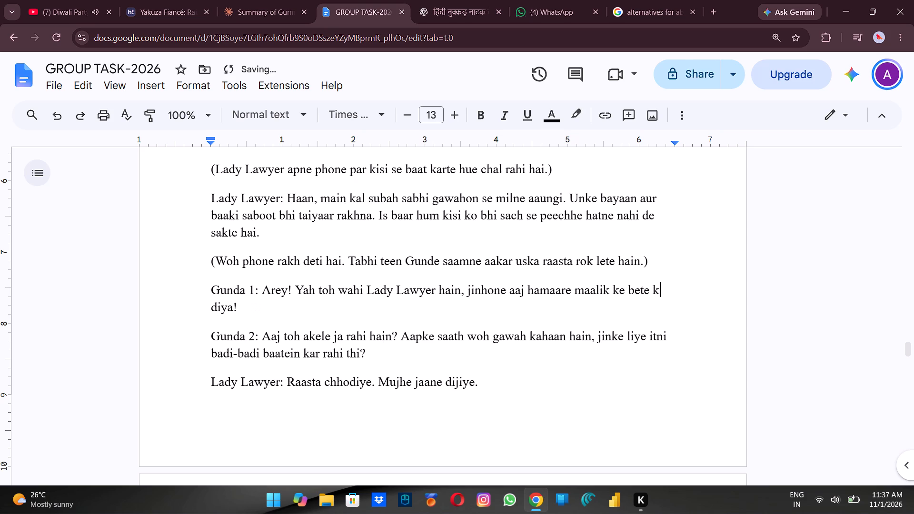
type("a")
key("space")
scroll(285, 308, "up", 5)
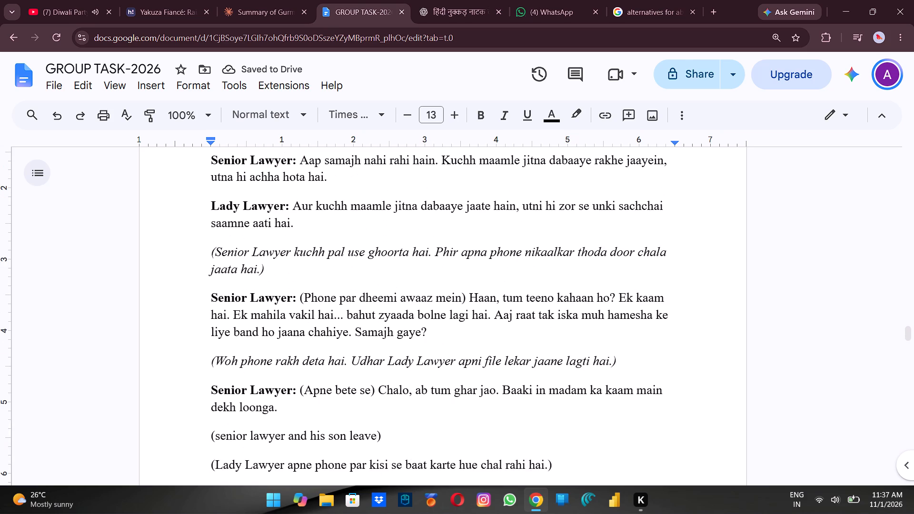
scroll(285, 308, "up", 3)
scroll(285, 308, "down", 9)
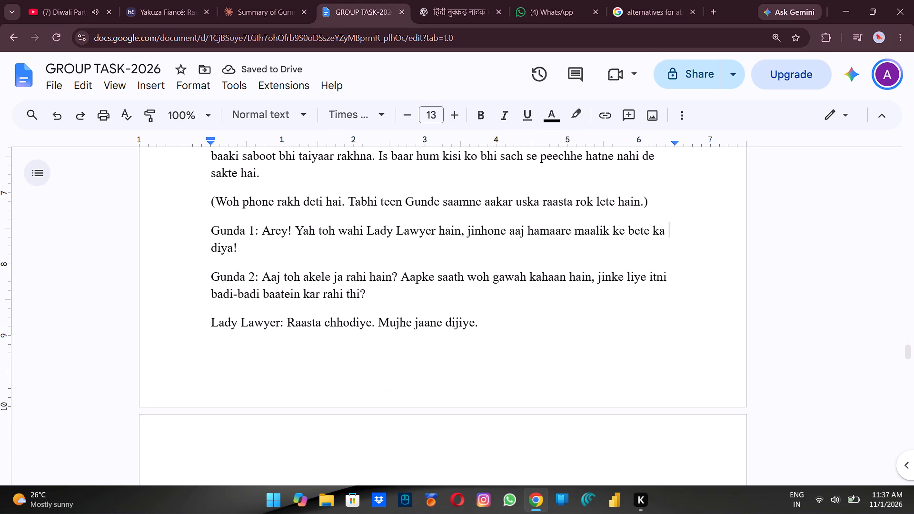
type("bail kharij karwaya")
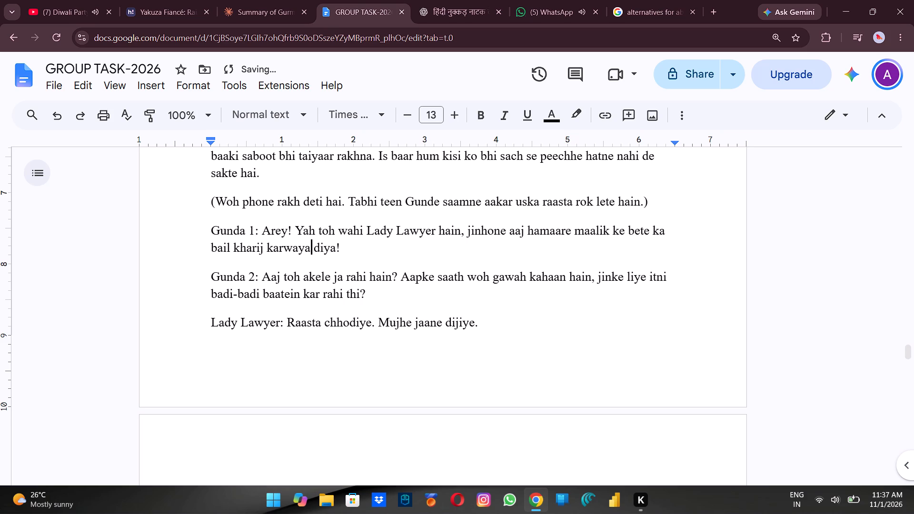
key("BackSpace")
key("BackSpace")
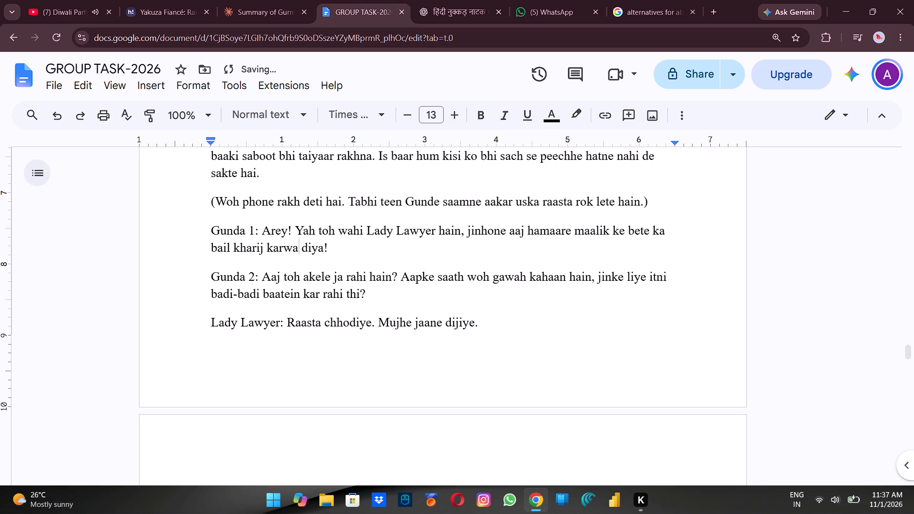
Bold the speaker label "Senior Lawyer:" in the line beginning "Shaant raho!".
scroll(281, 307, "up", 12)
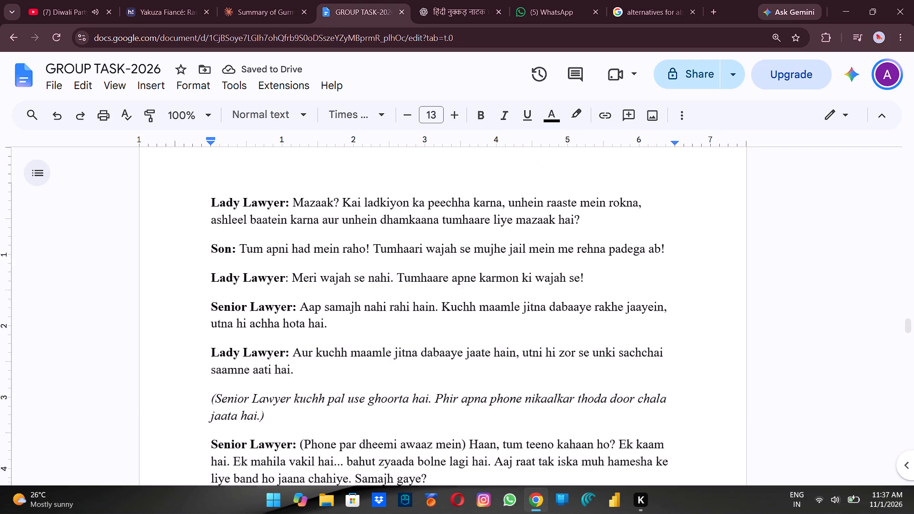
scroll(282, 306, "up", 4)
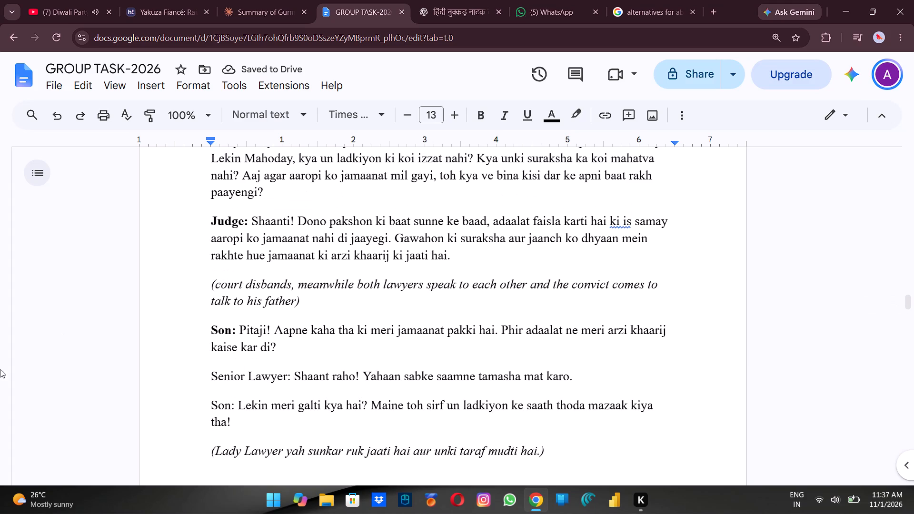
left_click_drag(216, 379, 257, 380)
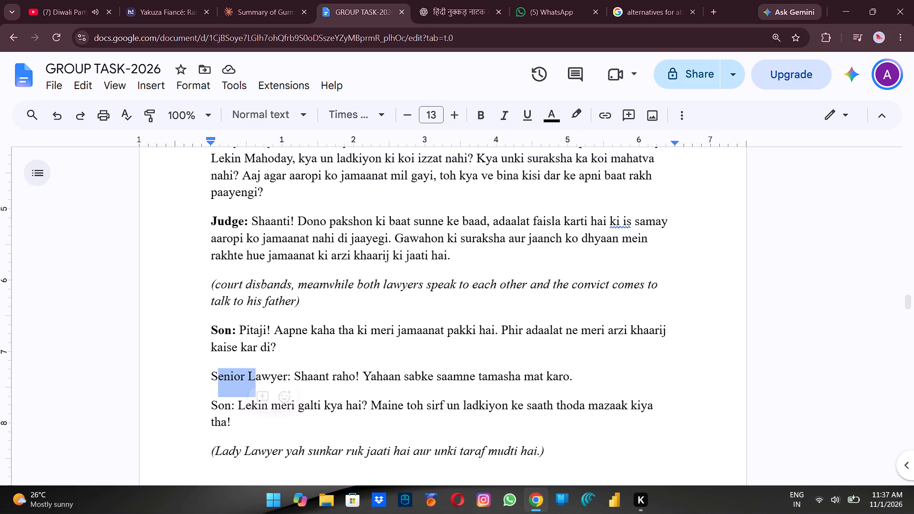
left_click_drag(164, 366, 178, 367)
left_click_drag(175, 394, 264, 393)
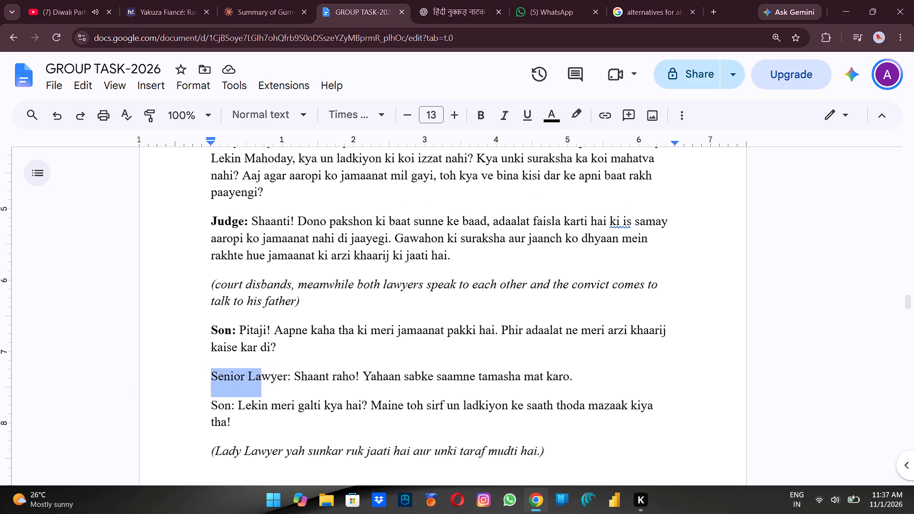
left_click_drag(264, 393, 289, 389)
left_click(480, 114)
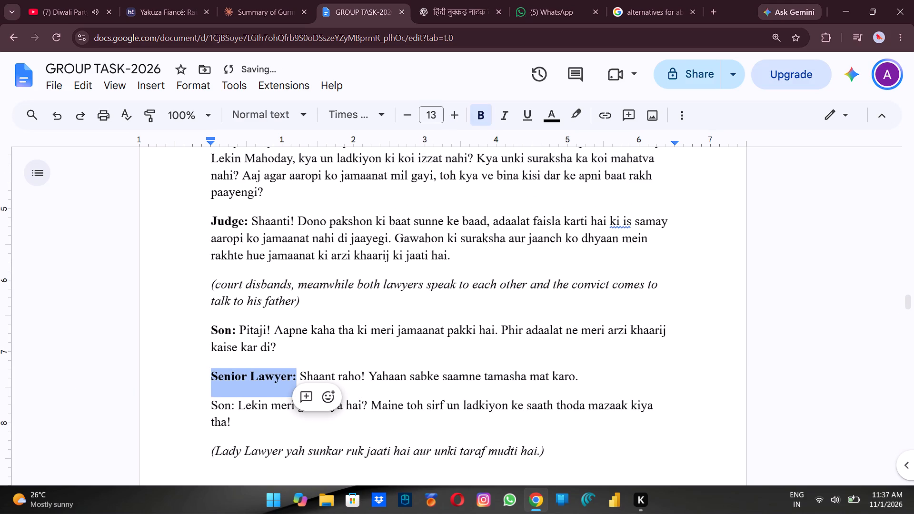
Bold the speaker label "Son:" in the line beginning "Lekin meri galti kya hai?".
left_click_drag(212, 405, 236, 406)
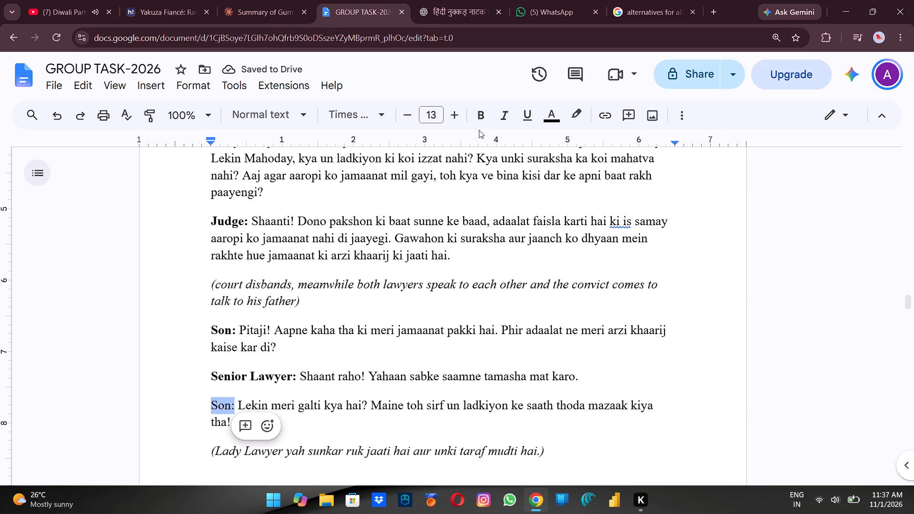
left_click(479, 126)
left_click(479, 119)
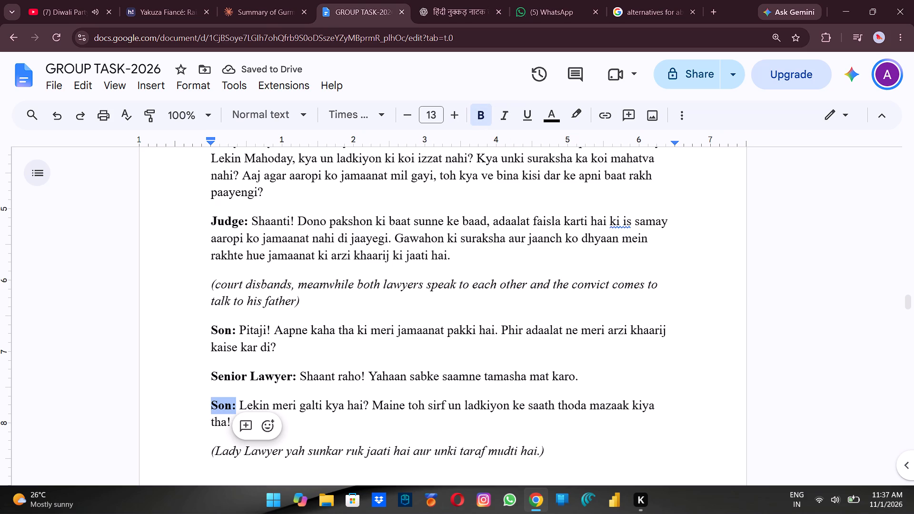
Bold the speaker label "Lady Lawyer:" in the line beginning "Haan, main kal subah".
scroll(559, 275, "down", 13)
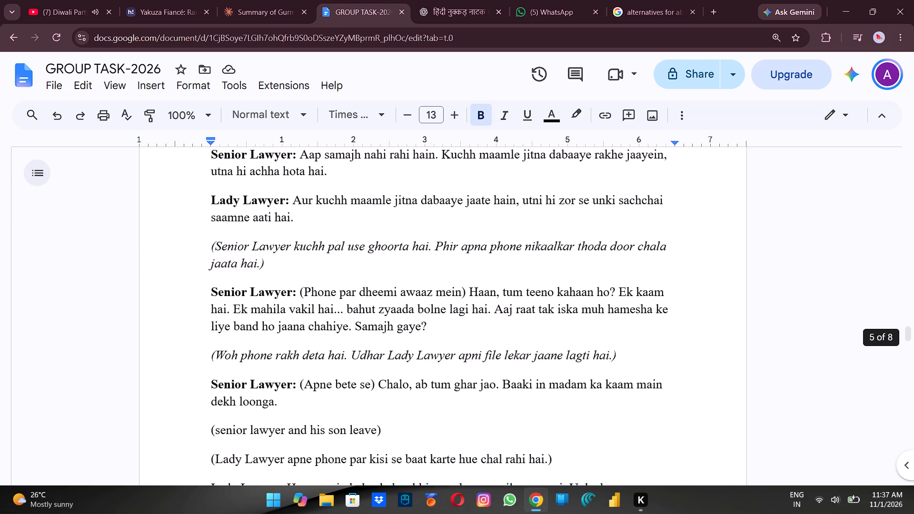
scroll(559, 275, "down", 2)
scroll(263, 280, "up", 3)
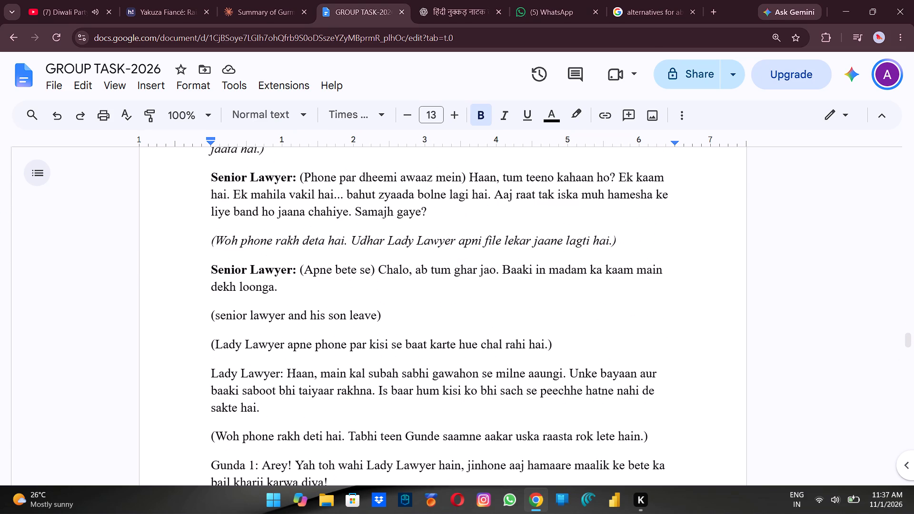
left_click(403, 251)
left_click(328, 336)
left_click(227, 370)
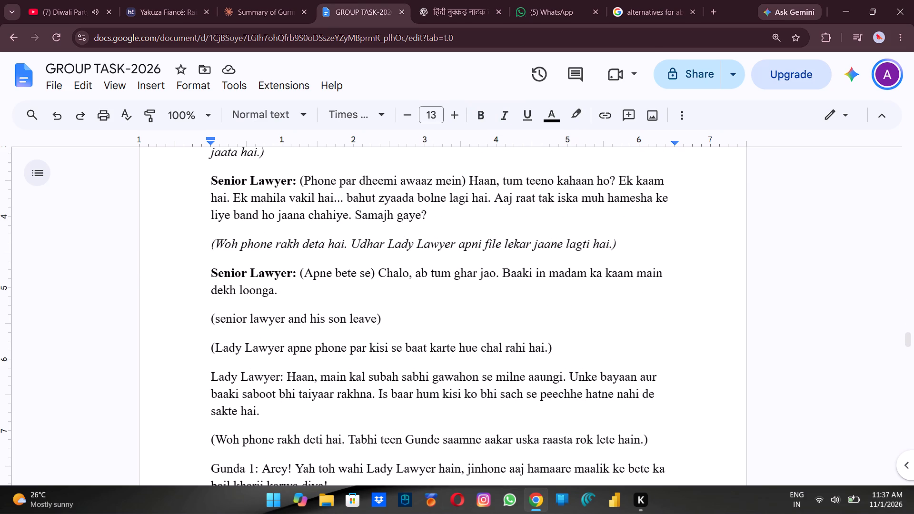
left_click(257, 339)
left_click_drag(205, 376, 205, 376)
left_click_drag(205, 376, 283, 376)
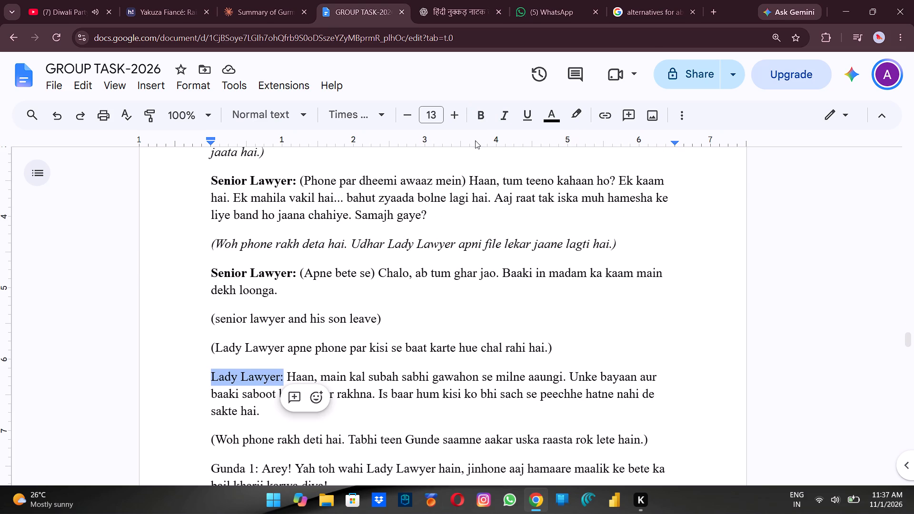
left_click(485, 116)
Bold the speaker label "Gunda 1:" in the line beginning "Arey! Yah toh wahi Lady Lawyer".
scroll(385, 297, "down", 2)
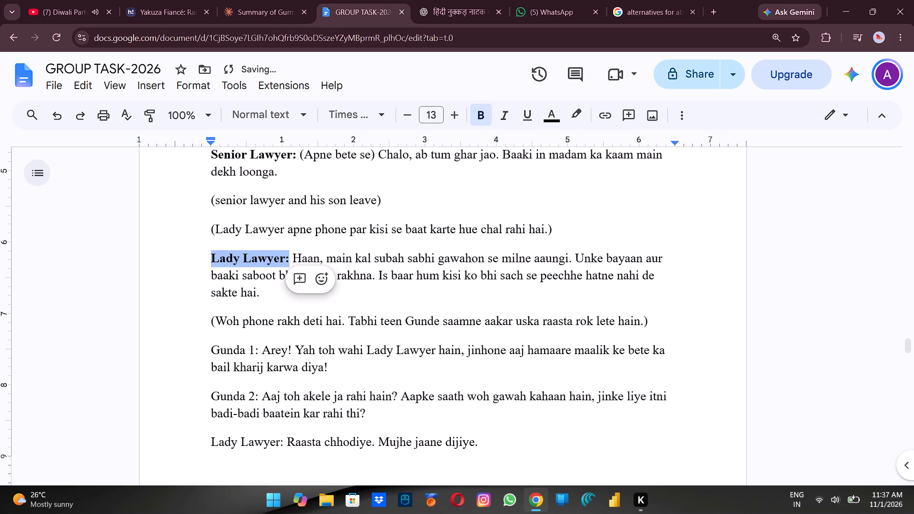
left_click(231, 364)
left_click_drag(213, 346, 261, 345)
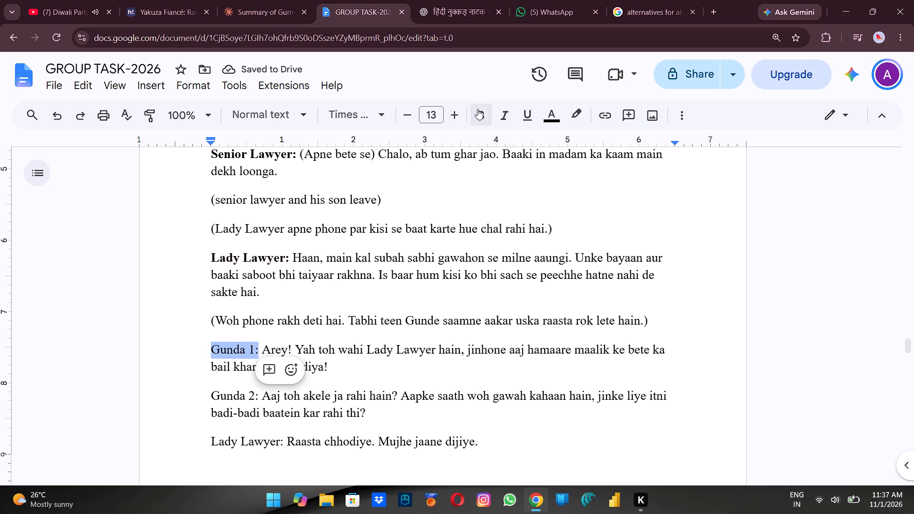
left_click(482, 112)
left_click(242, 390)
left_click(252, 354)
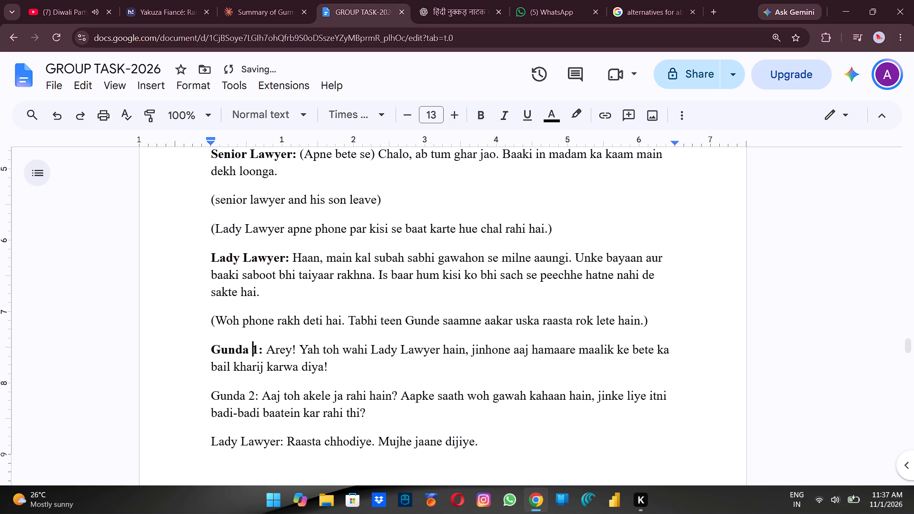
Replace "bail" with "jamanat" in Gunda 1's line and respell "kharij" as "khaarij".
left_click(231, 365)
key("BackSpace")
key("BackSpace")
key("BackSpace")
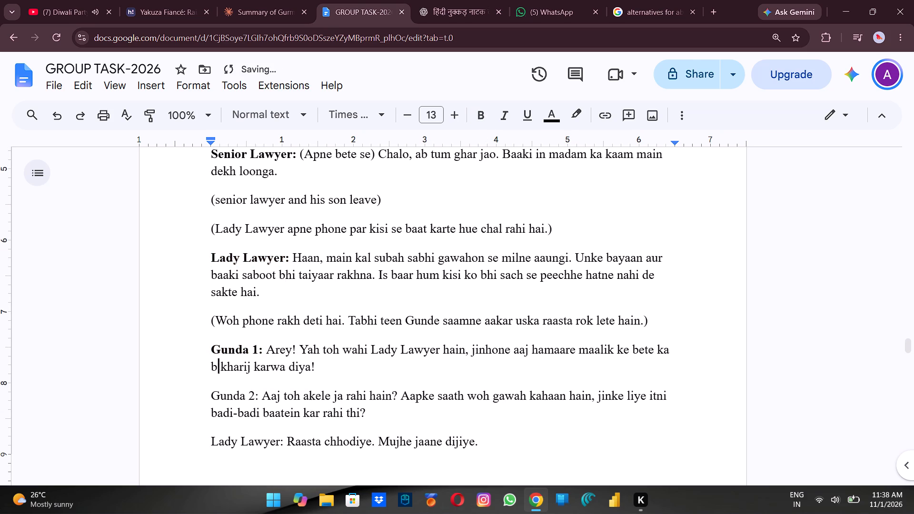
key("BackSpace")
type("jamanat")
key("Right")
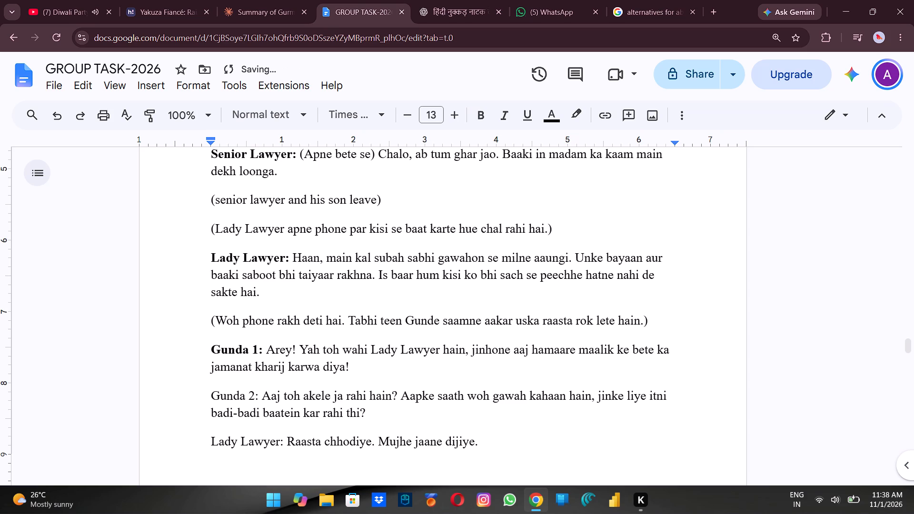
key("Right")
key("Right")
key("a")
Bold the speaker label "Gunda 2" in the line beginning "Aaj toh akele".
scroll(316, 383, "down", 2)
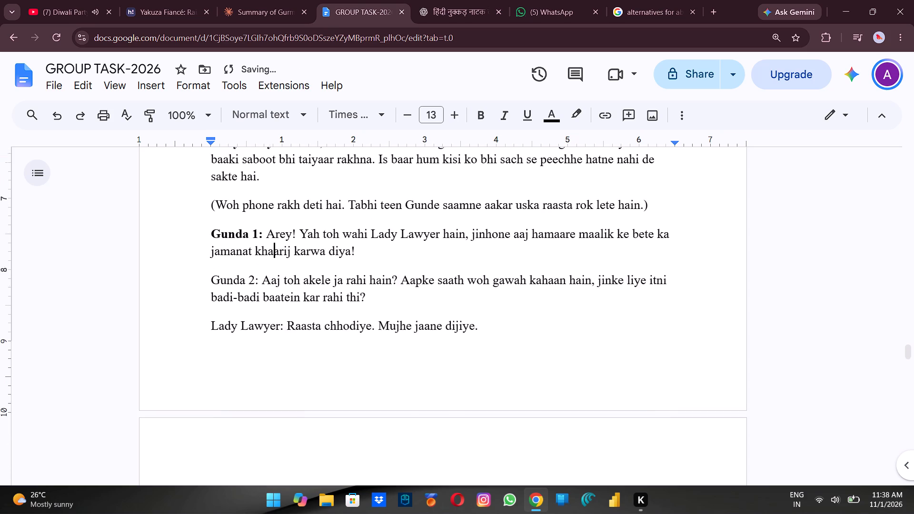
left_click_drag(200, 278, 256, 278)
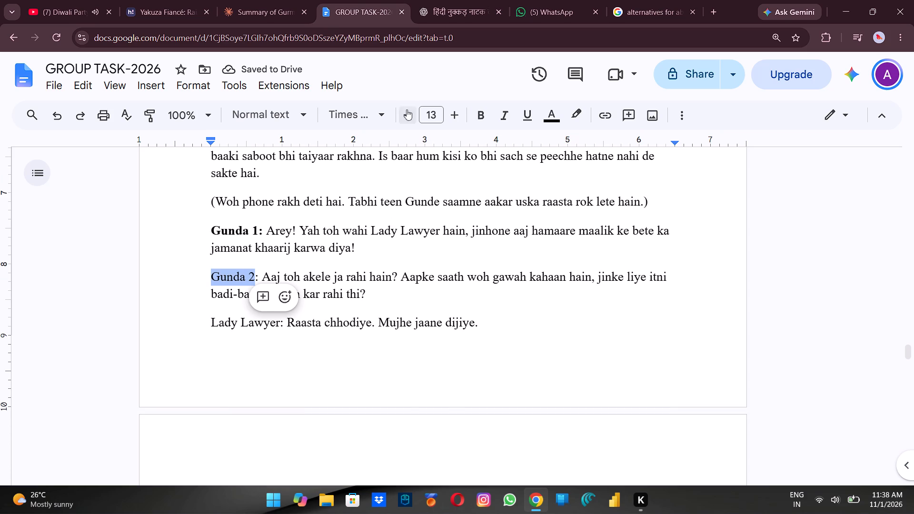
left_click(481, 112)
left_click(368, 271)
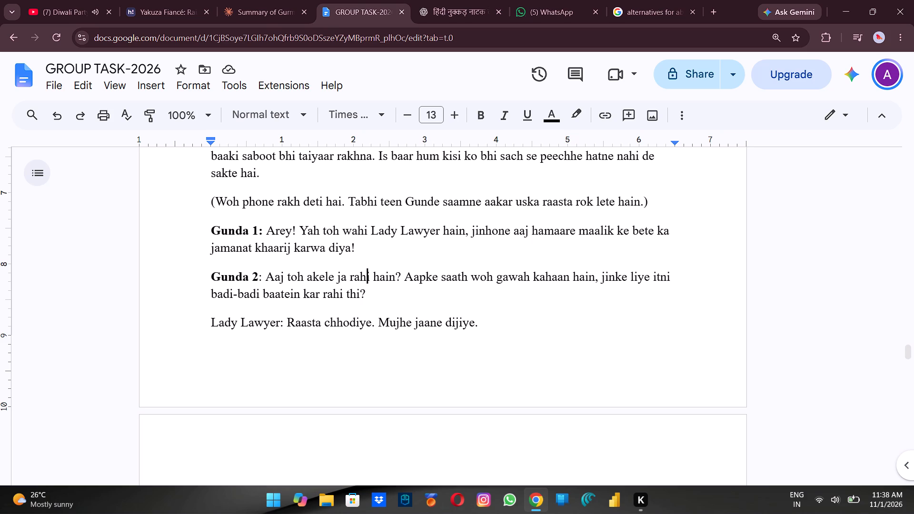
Replace Gunda 2's dialogue with "Are madam, akele akele kaha nikal rahi hai?".
left_click(446, 254)
left_click(327, 267)
left_click(296, 289)
left_click(277, 268)
left_click(271, 290)
left_click_drag(268, 275, 270, 276)
left_click_drag(270, 276, 371, 294)
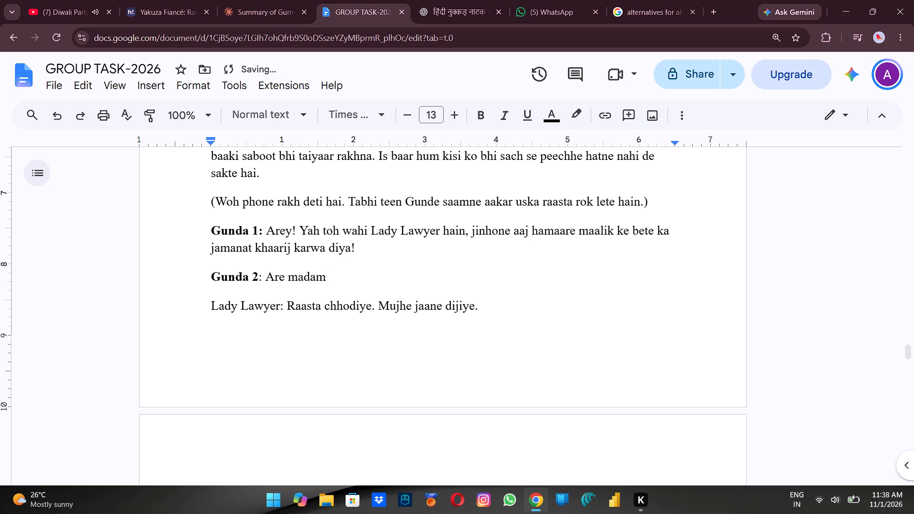
type(",")
key("space")
key("i")
key("BackSpace")
type("akele akele kaha nikal rahi ha")
key("i")
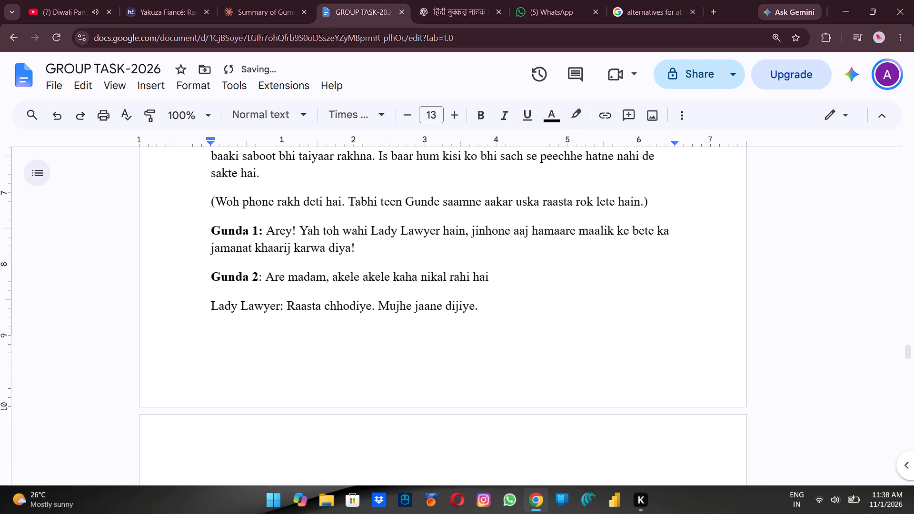
key("shift+question")
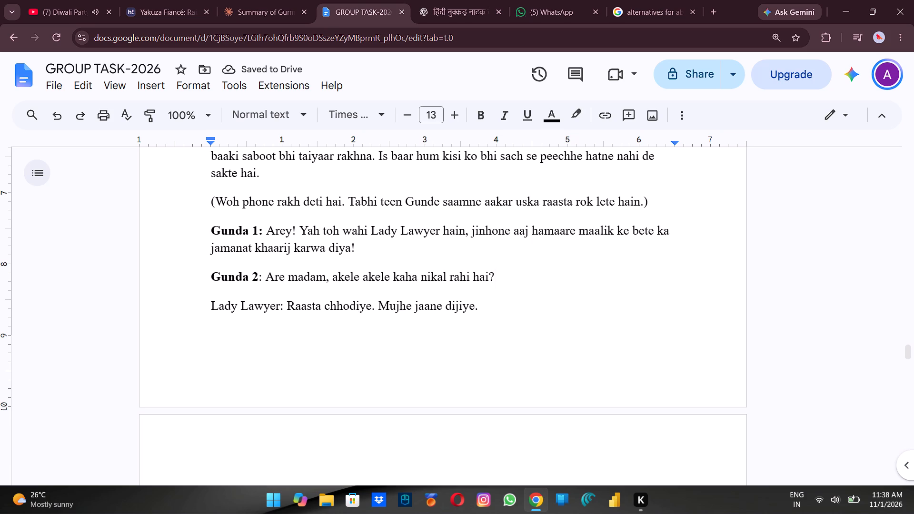
Bold the speaker label "Lady Lawyer" in the line beginning "Raasta chhodiye".
left_click(157, 297)
left_click_drag(152, 318, 256, 320)
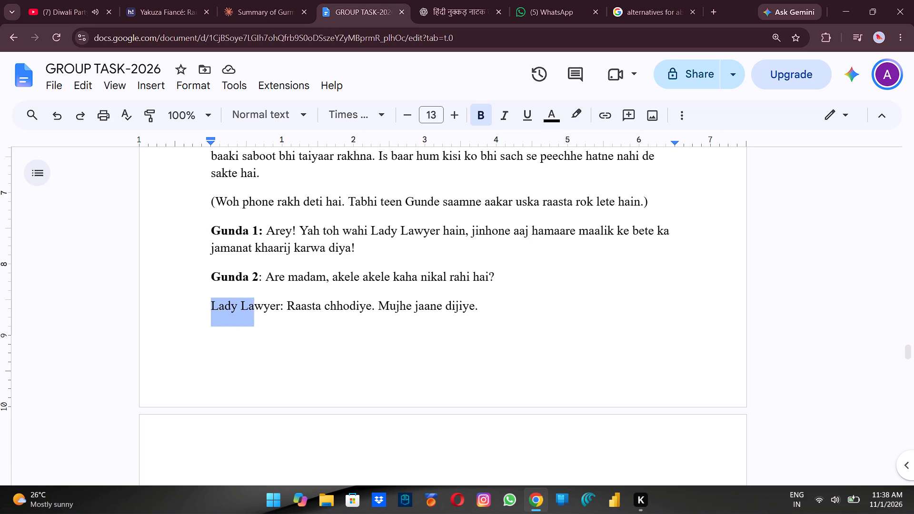
left_click_drag(256, 320, 281, 322)
left_click(478, 108)
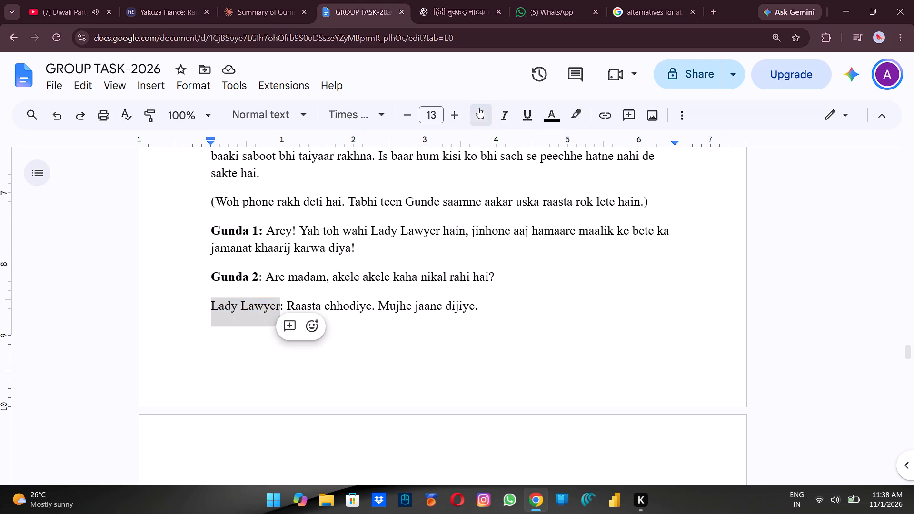
left_click(457, 287)
Insert "kaam hai, " before "jaane dijiye" in the Lady Lawyer's "Raasta chhodiye" line.
left_click(441, 312)
left_click(413, 312)
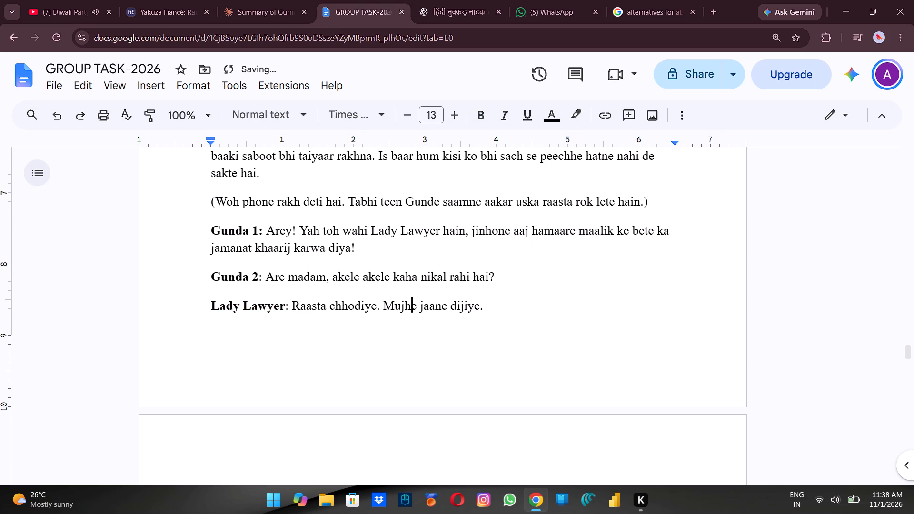
left_click(422, 311)
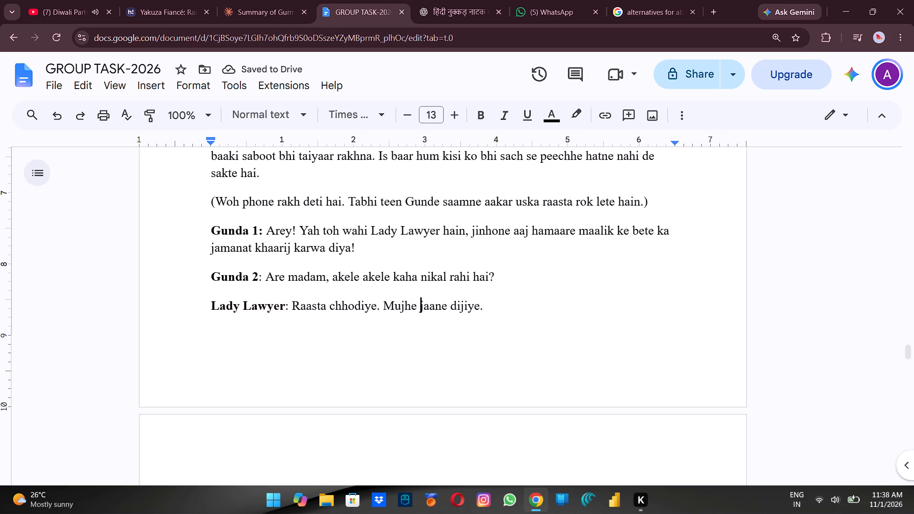
type("kaam hai")
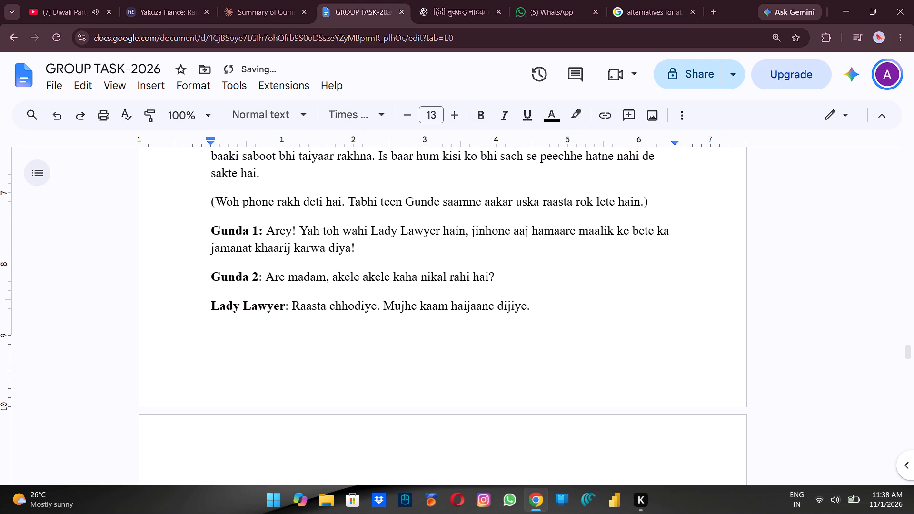
type(",")
key("space")
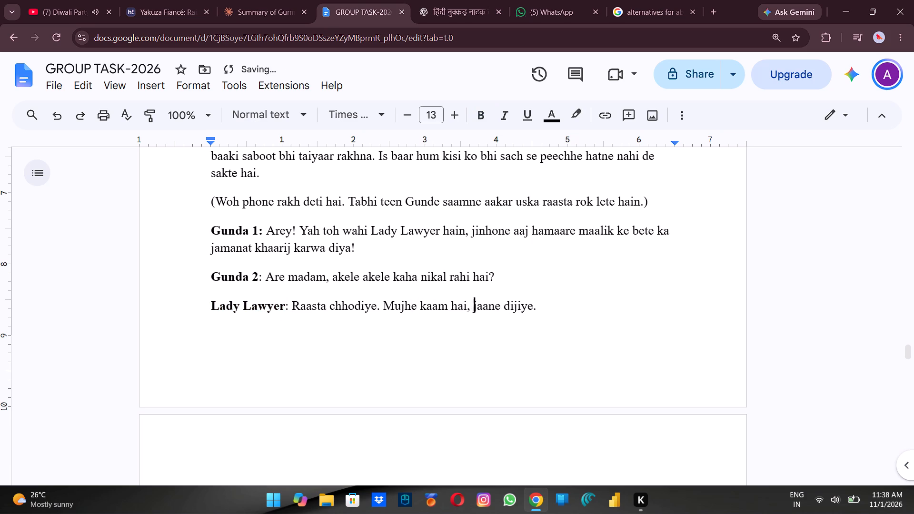
Bold the speaker label "Goon 3:" in the line beginning "Itni bhi kya jaldi hai?".
scroll(502, 361, "down", 2)
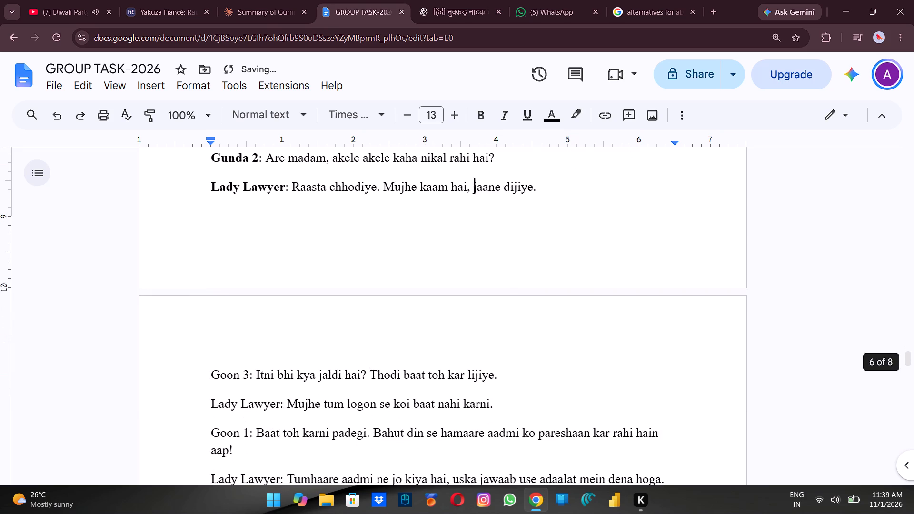
scroll(502, 361, "down", 1)
left_click(232, 326)
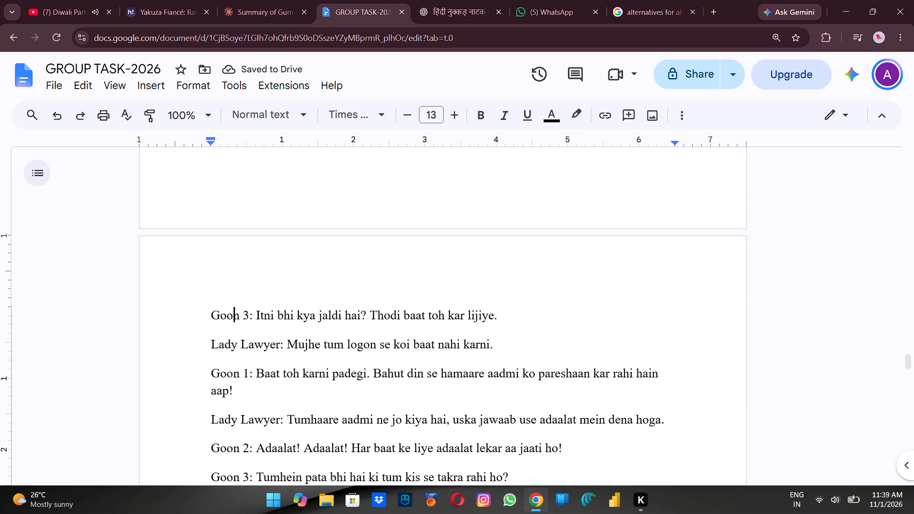
left_click_drag(209, 325, 254, 326)
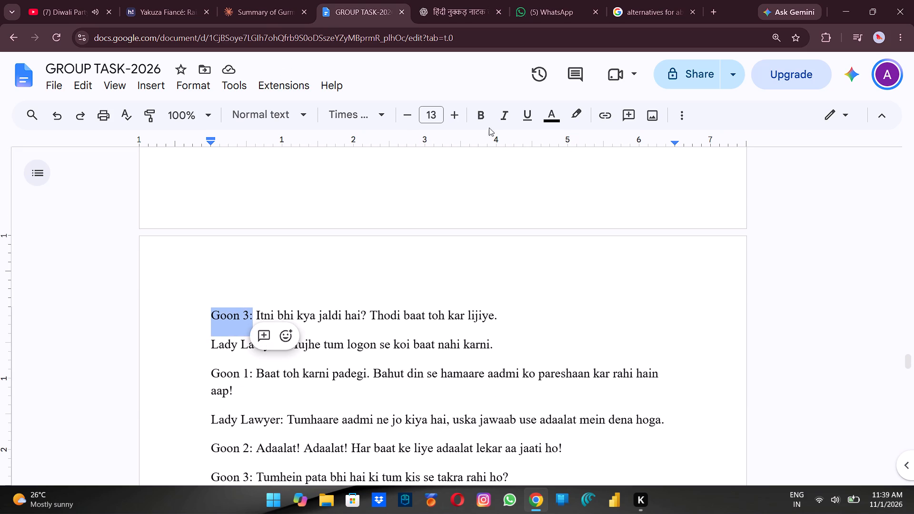
left_click(483, 119)
left_click(366, 288)
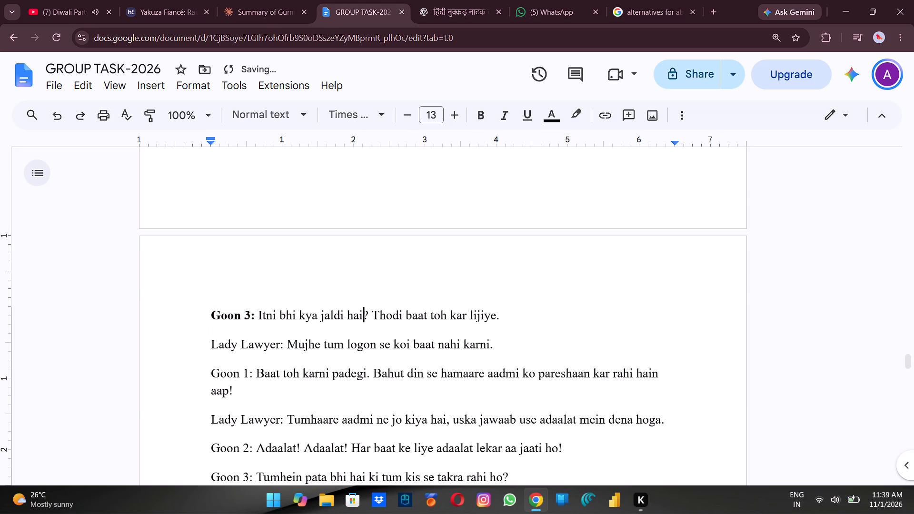
Insert "Aapas me " before "Thodi baat toh kar" in Goon 3's "Itni bhi kya jaldi hai?" line.
left_click(378, 289)
key("Left")
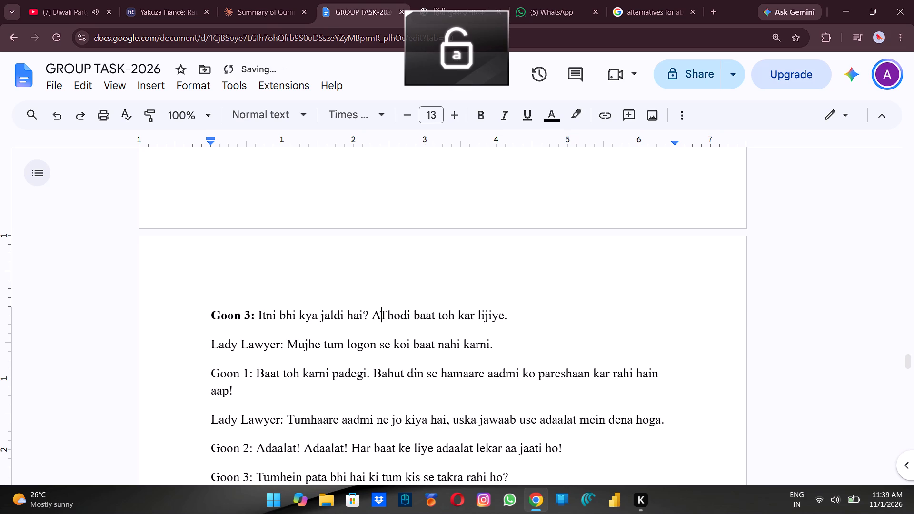
type("aps")
key("BackSpace")
key("BackSpace")
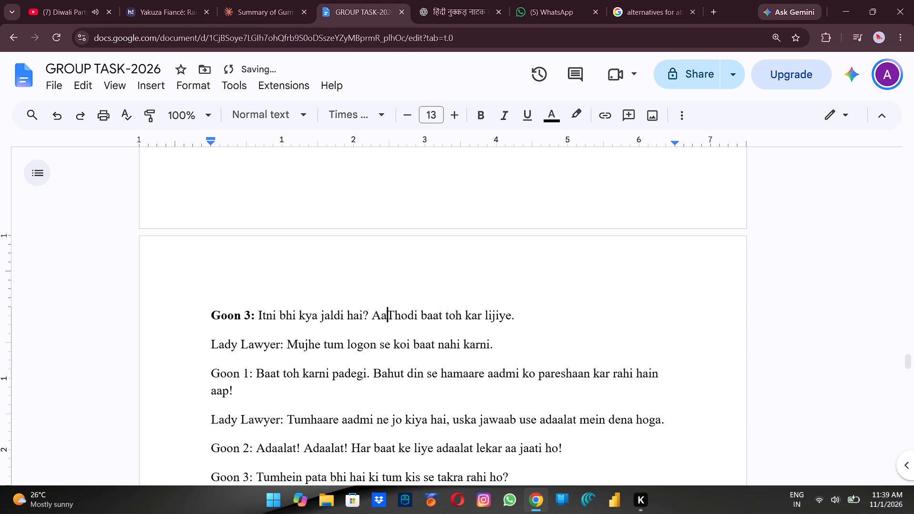
type("pas me")
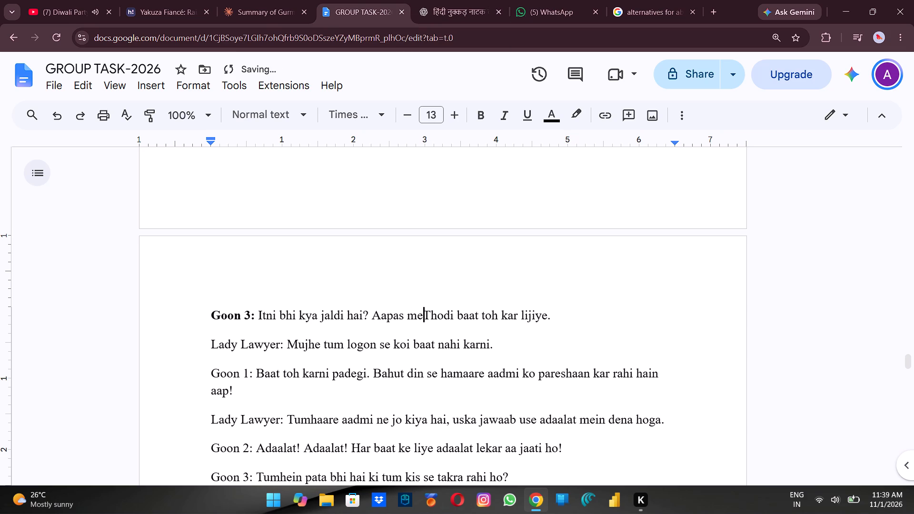
key("space")
Replace "lijiye" with "lete hai" at the end of Goon 3's "Itni bhi kya jaldi hai?" line.
key("Right")
key("Right")
key("Right")
key("Right")
key("Right")
key("Right")
key("Right")
key("Right")
key("Right")
key("Right")
key("Right")
key("Right")
key("Right")
key("Right")
key("Right")
key("Right")
key("Right")
key("Right")
key("Right")
key("Right")
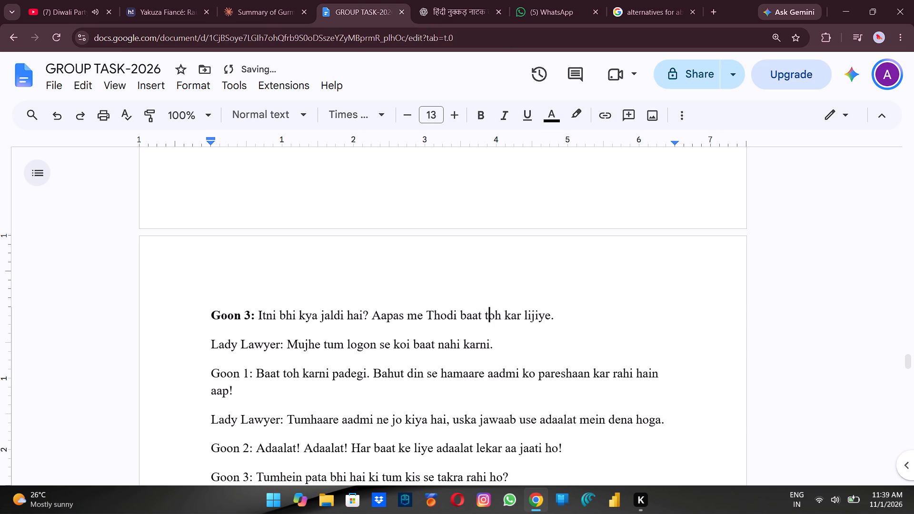
key("Right")
key("Right")
key("Right")
key("BackSpace")
key("BackSpace")
key("BackSpace")
key("BackSpace")
key("BackSpace")
type("ete hai")
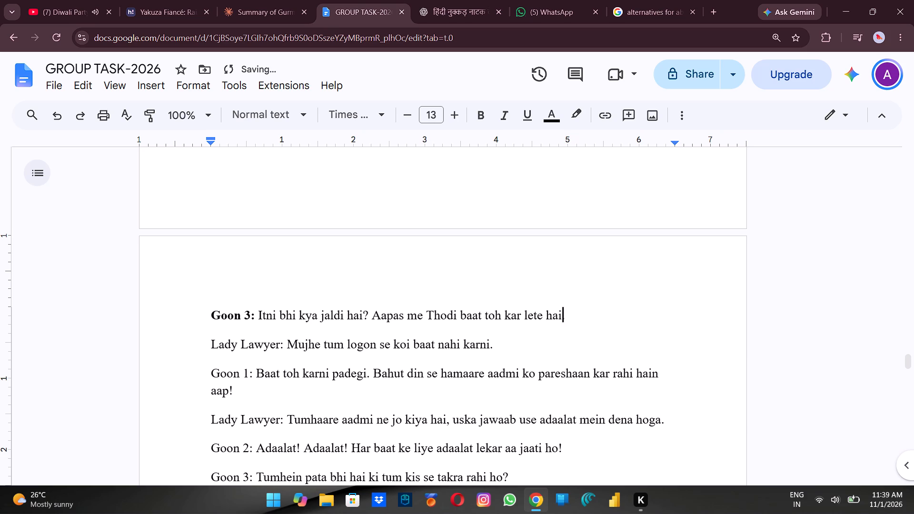
Change "baat toh" to "baatein" in Goon 3's "Itni bhi kya jaldi hai?" line.
left_click(481, 316)
type("ein")
scroll(504, 319, "down", 1)
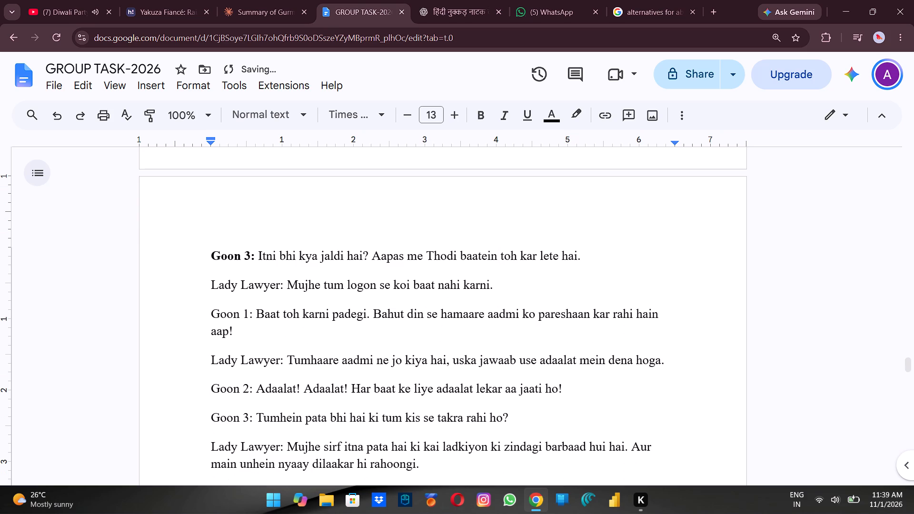
key("Right")
key("Right")
key("Right")
key("Right")
key("BackSpace")
key("BackSpace")
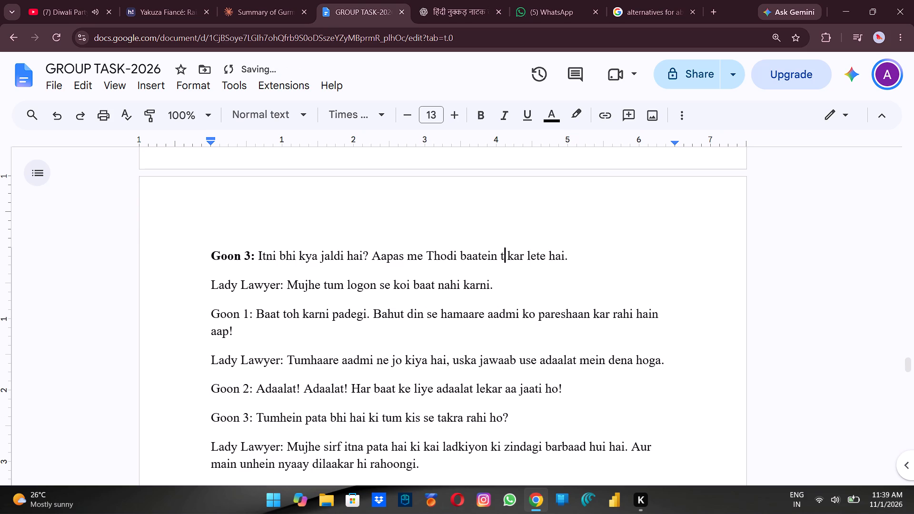
key("BackSpace")
key("BackSpace")
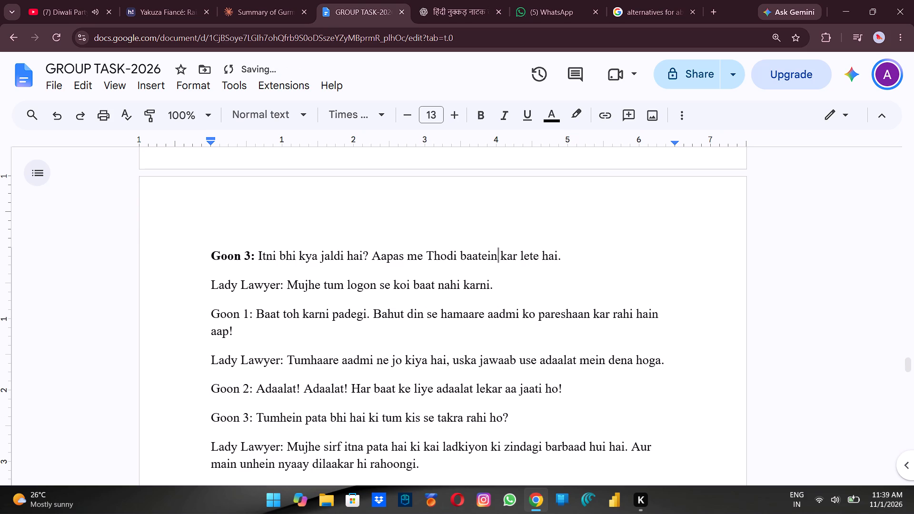
Bold the speaker label "Lady Lawyer:" in the line beginning "Mujhe tum logon se".
left_click(213, 353)
left_click(209, 321)
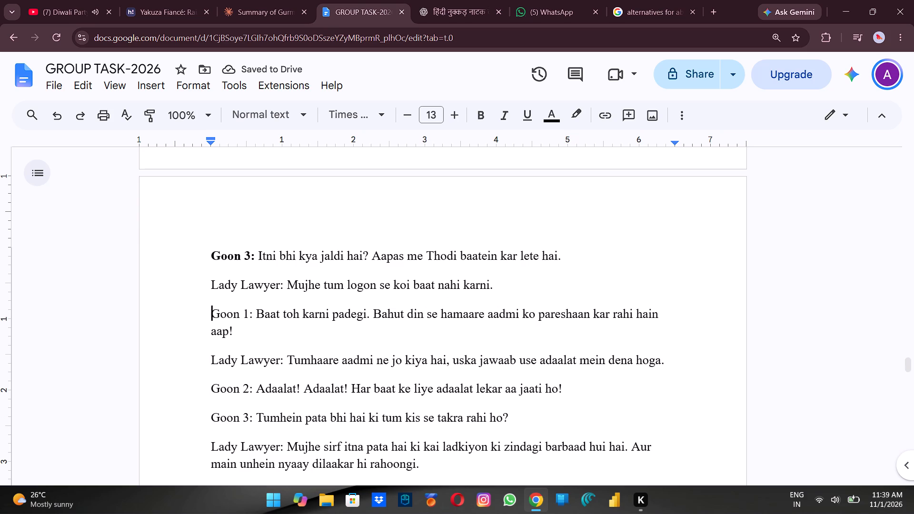
left_click_drag(203, 302, 284, 304)
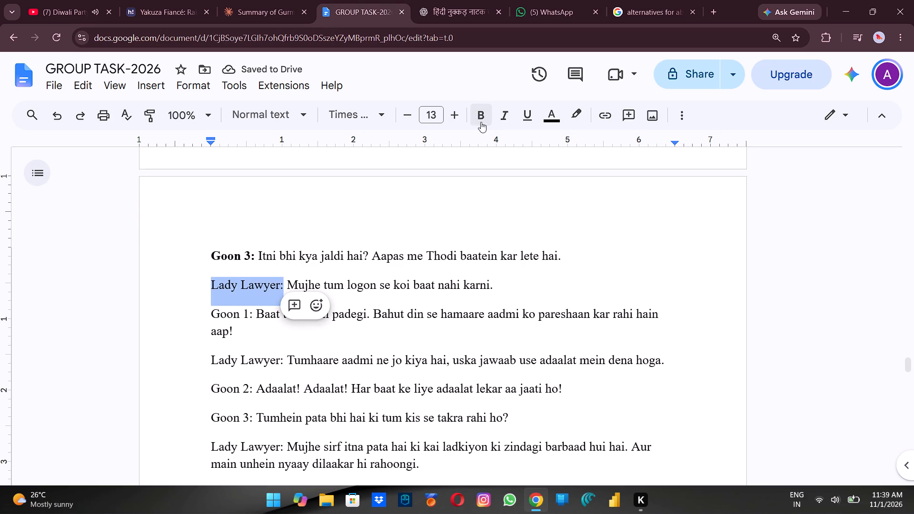
left_click(479, 119)
Rename the speaker label "Goon 3:" to "Gunda 3:" in the line beginning "Itni bhi kya jaldi hai?".
scroll(254, 257, "up", 3)
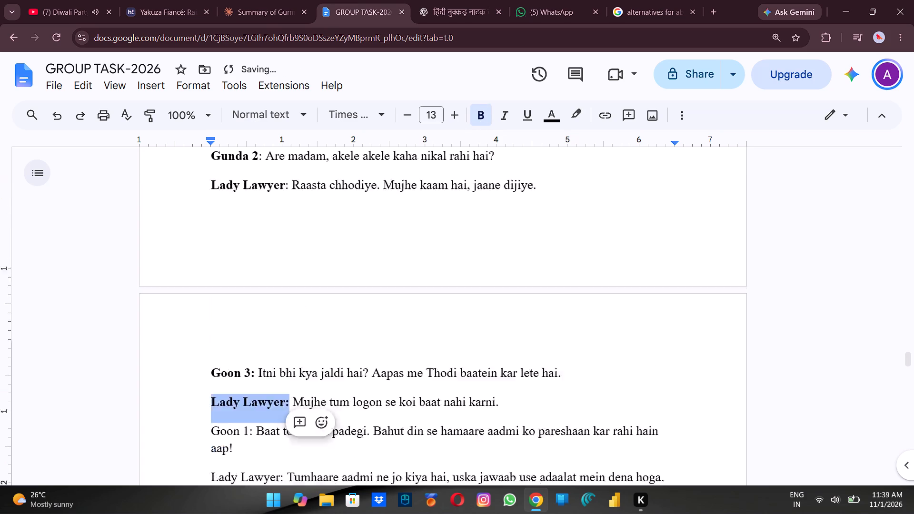
scroll(254, 257, "down", 3)
left_click(252, 264)
left_click(239, 269)
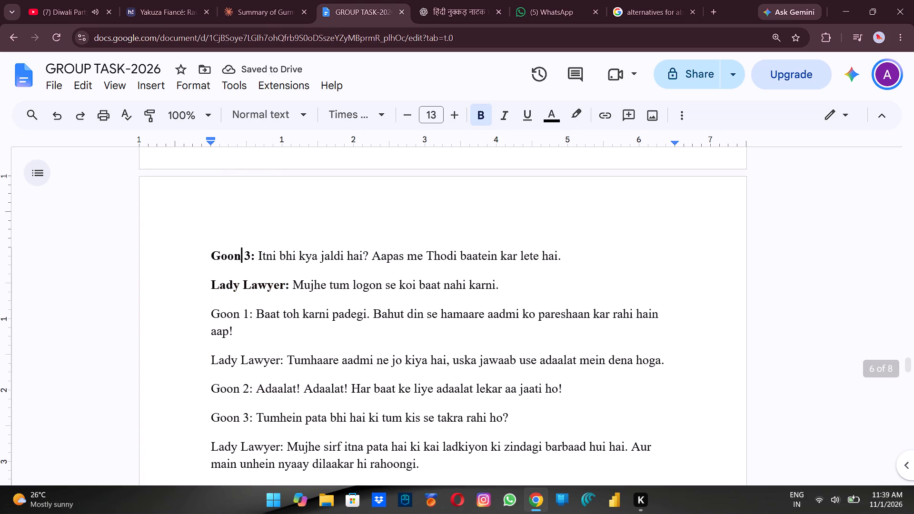
key("BackSpace")
key("BackSpace")
key("BackSpace")
type("unda")
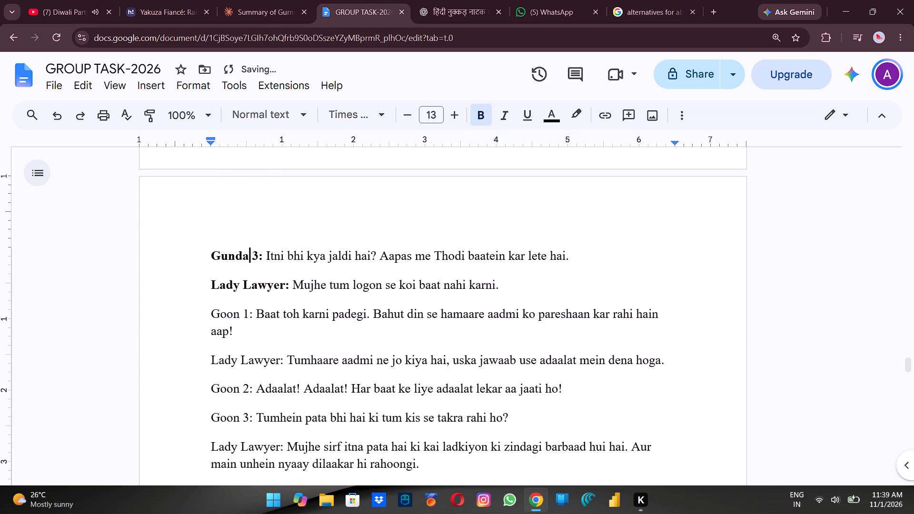
Rename the speaker label "Goon 1" to "Gunda 1" in the line beginning "Baat toh karni padegi".
key("Down")
key("Down")
key("Down")
key("Up")
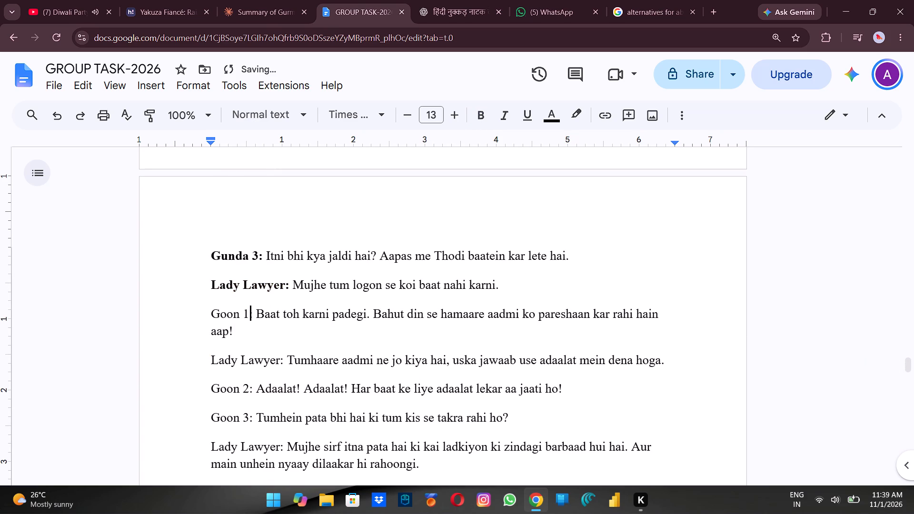
key("Left")
key("Left")
key("BackSpace")
key("BackSpace")
key("BackSpace")
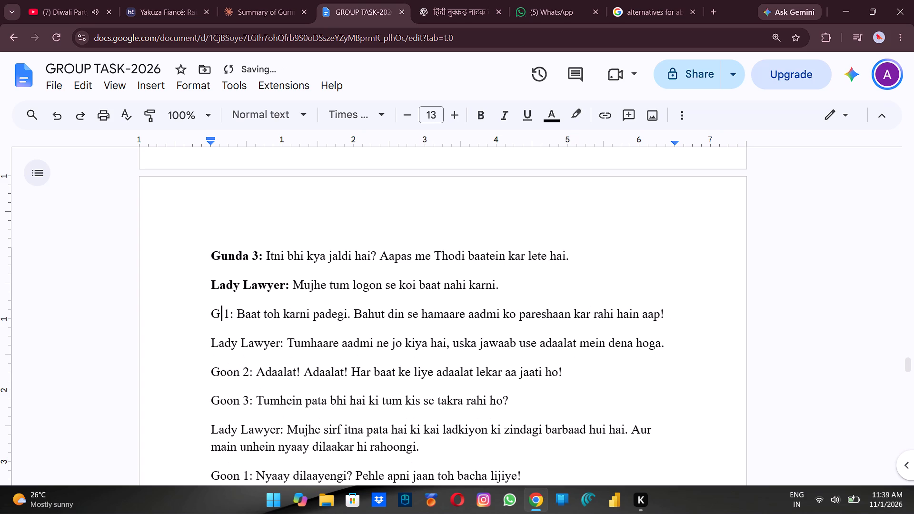
type("unda")
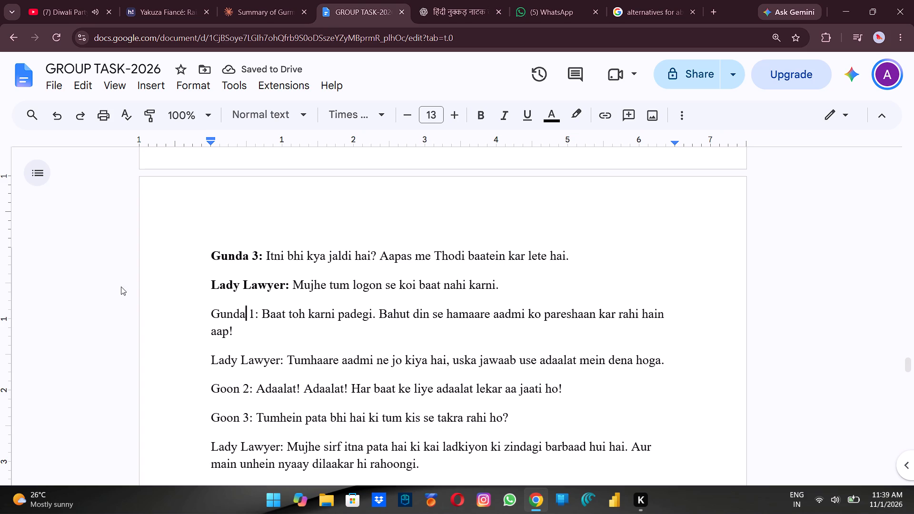
Bold the speaker label "Gunda 1" in the line beginning "Baat toh karni padegi".
left_click_drag(170, 306, 213, 311)
left_click_drag(201, 315, 241, 318)
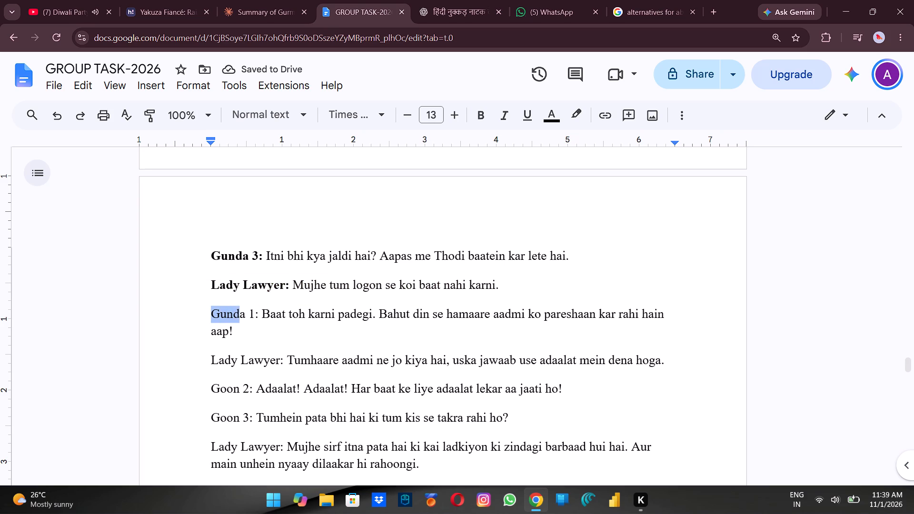
left_click_drag(241, 318, 244, 318)
left_click(478, 119)
scroll(320, 319, "down", 1)
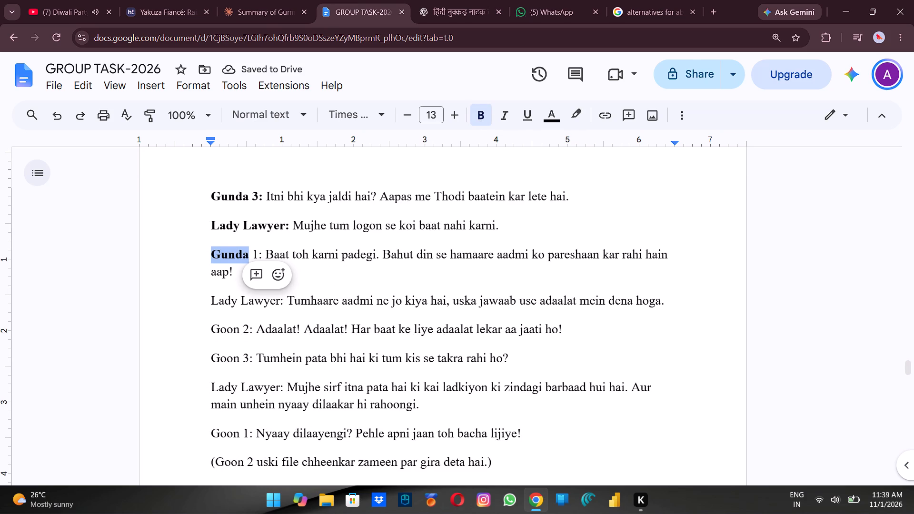
left_click_drag(192, 254, 202, 254)
left_click_drag(202, 254, 259, 258)
left_click(479, 118)
Replace "aadmi" with "maalik" in Gunda 1's "Baat toh karni padegi" line.
left_click(528, 256)
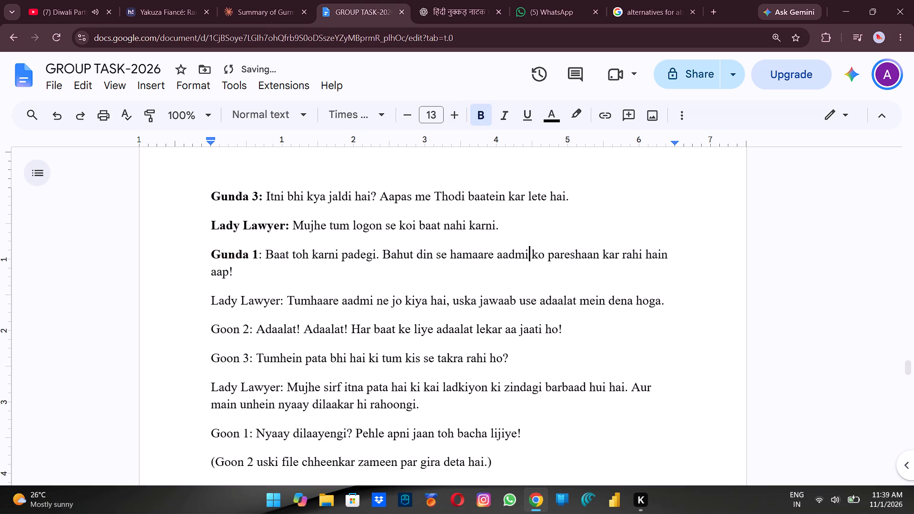
key("BackSpace")
key("BackSpace")
key("BackSpace")
key("BackSpace")
key("BackSpace")
key("a")
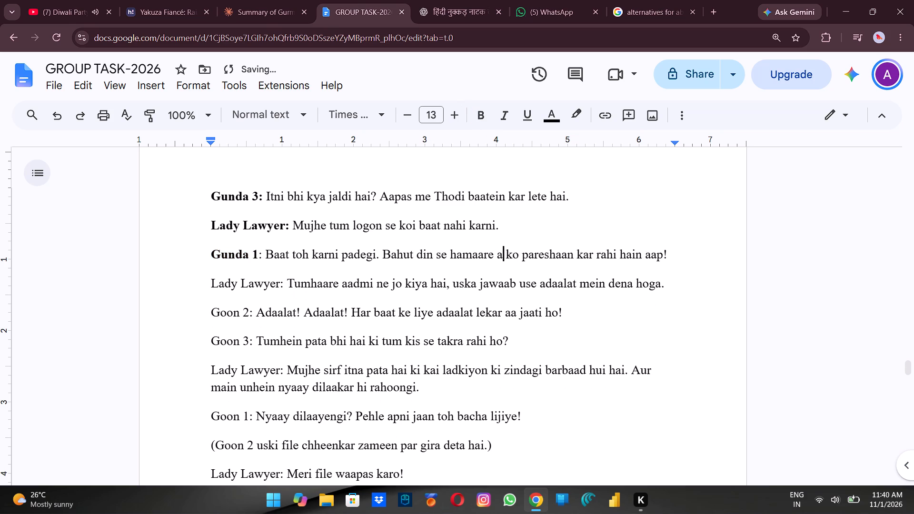
key("BackSpace")
type("maalik")
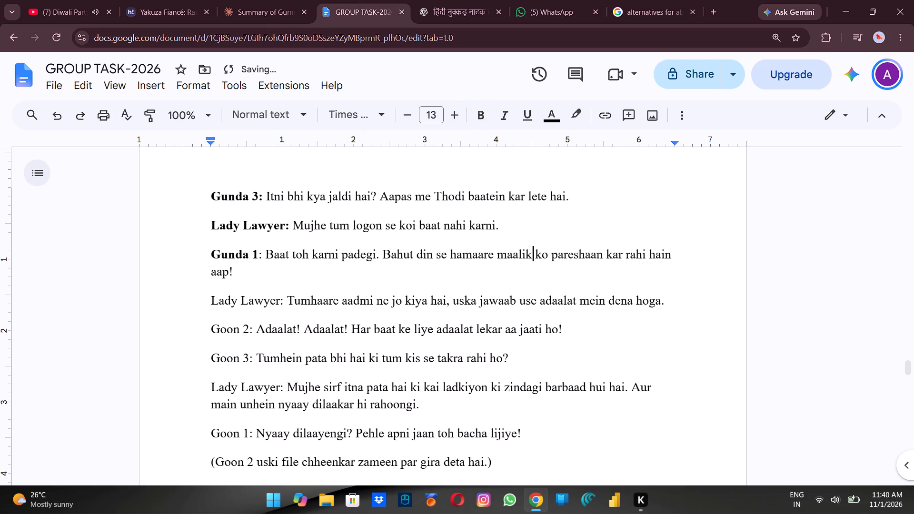
Bold the speaker label "Lady Lawyer" in the line beginning "Tumhaare aadmi ne jo kiya hai".
left_click_drag(210, 303, 281, 303)
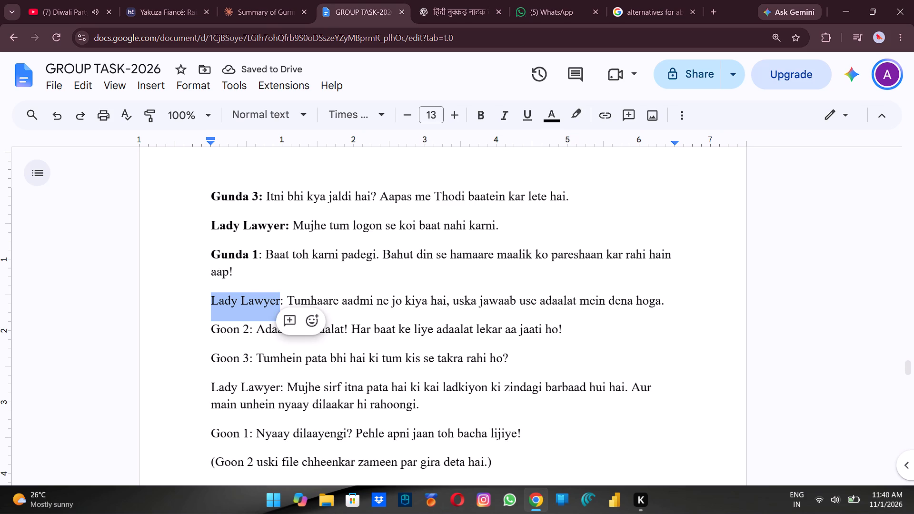
left_click(480, 121)
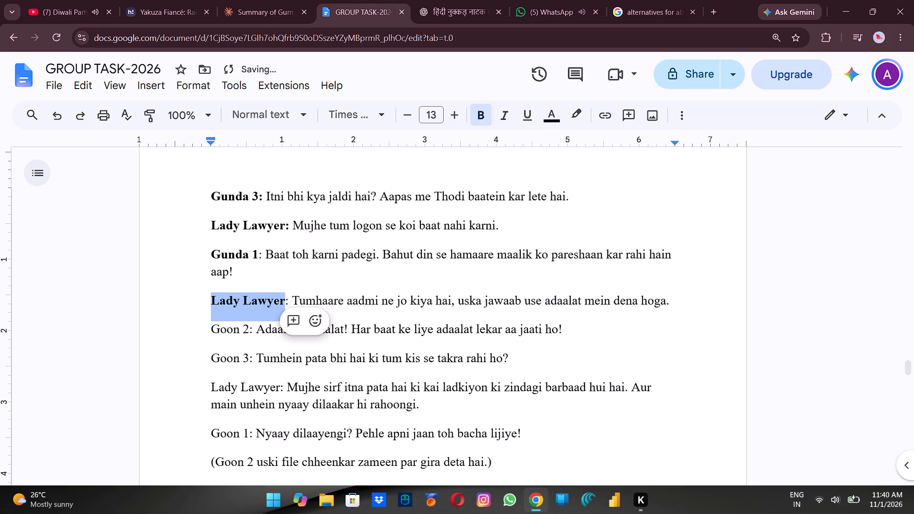
Replace "Tumhaare aadmi ne jo kiya hai" with "Jo ho raha sahi ho raha hai" in the Lady Lawyer's line.
left_click(223, 257)
left_click(261, 301)
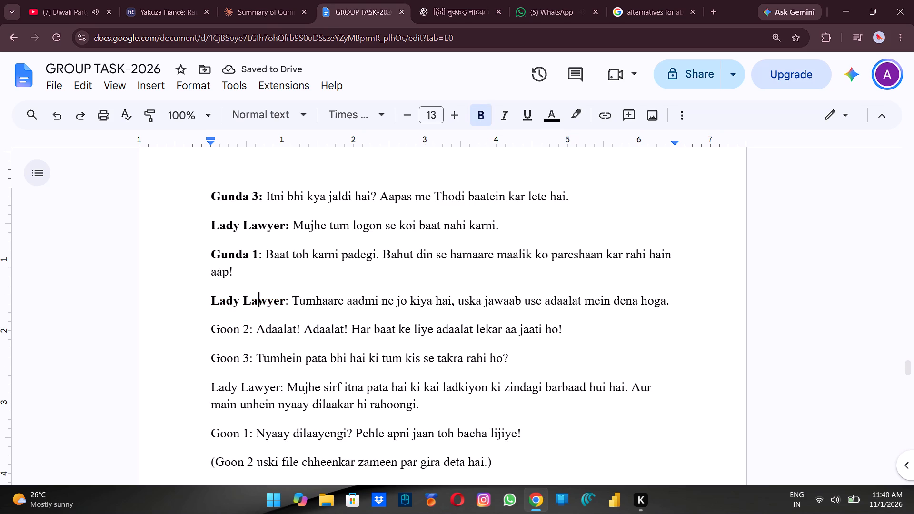
left_click(298, 288)
left_click(336, 314)
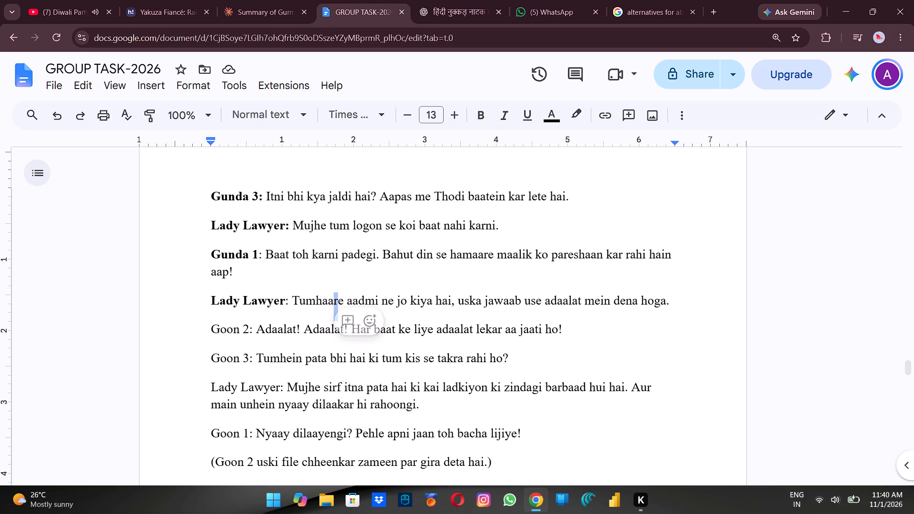
left_click_drag(297, 302, 451, 297)
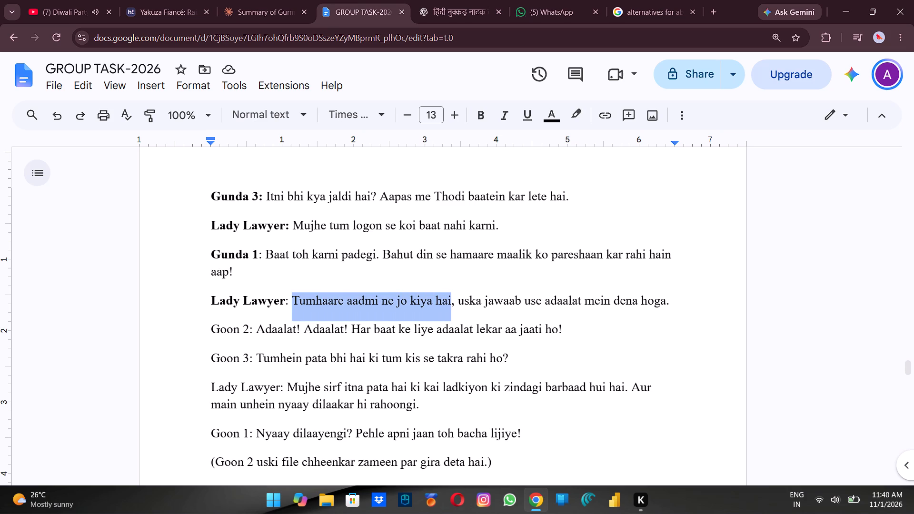
left_click_drag(451, 297, 452, 297)
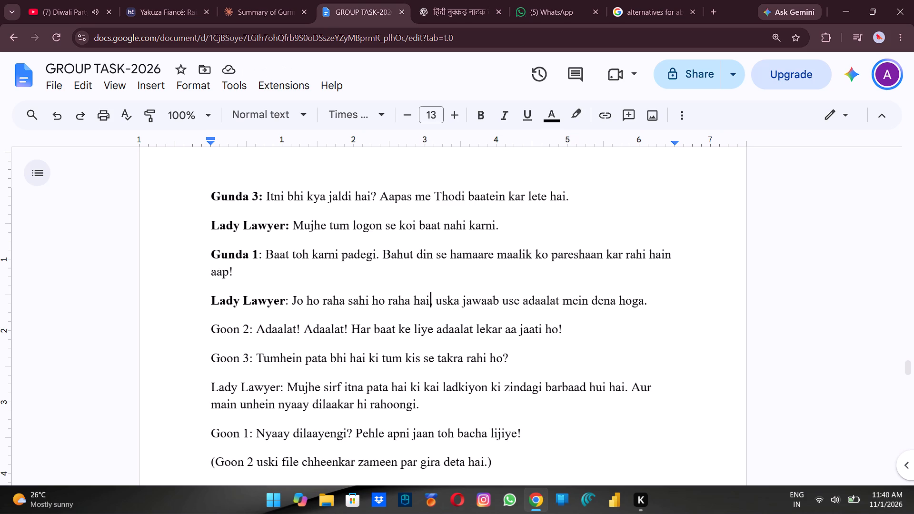
Replace "jawaab use adaalat mein dena hoga" with "karvahi adaalat me chal rahi hai" in the Lady Lawyer's "Jo ho raha" line.
left_click(610, 305)
left_click(517, 301)
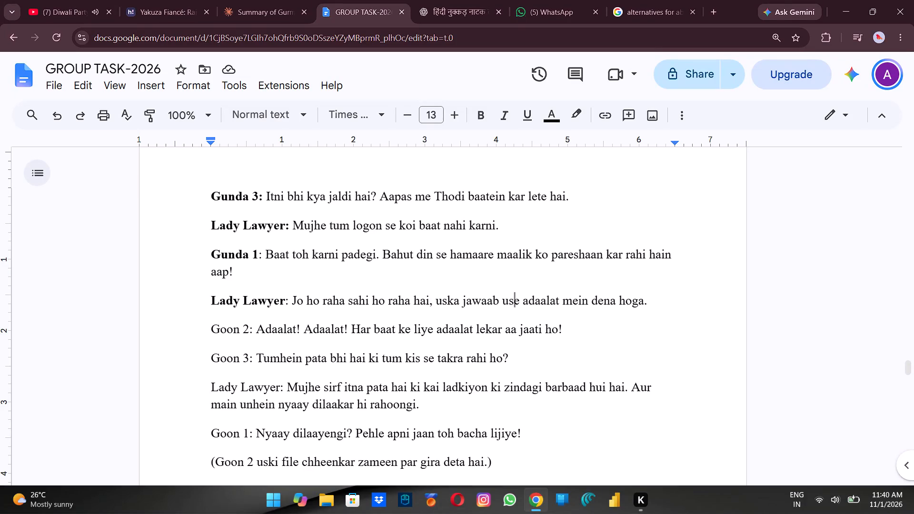
left_click(479, 304)
left_click_drag(462, 306, 487, 305)
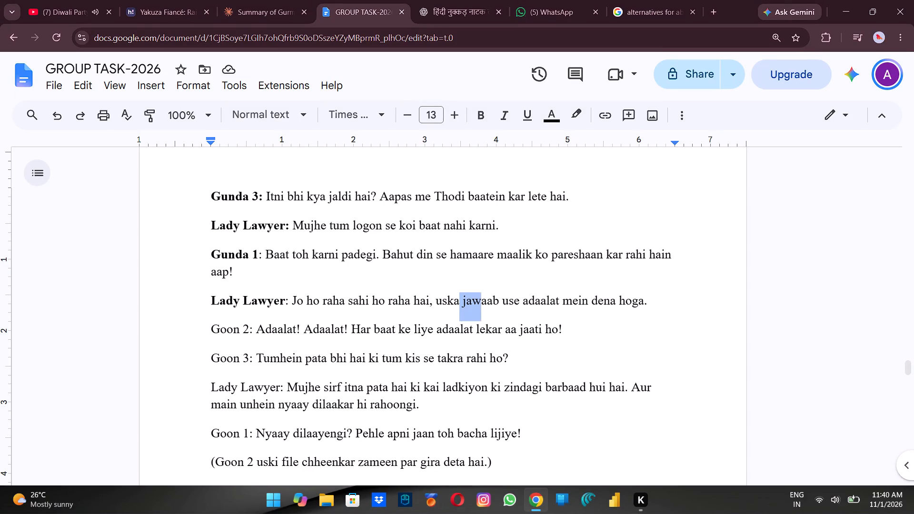
left_click_drag(487, 305, 644, 301)
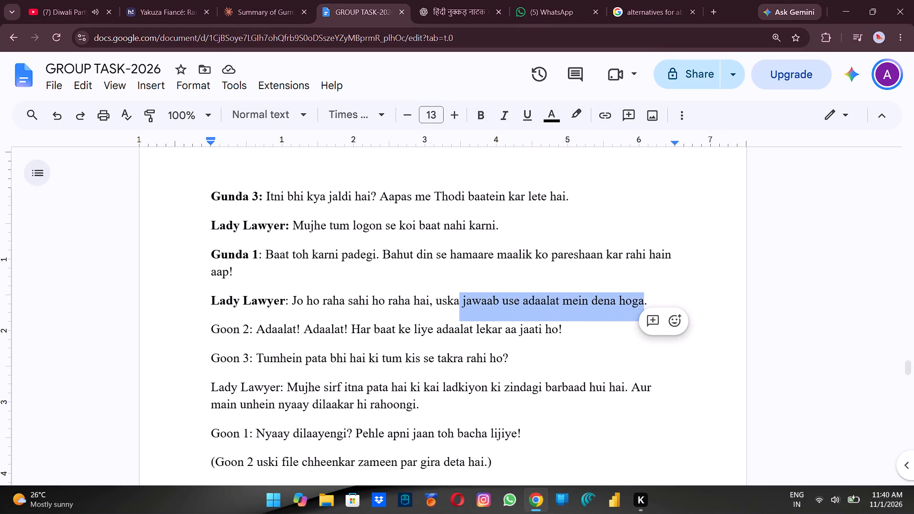
key("BackSpace")
key("space")
type("karvahi adaalat me chal rahi hai")
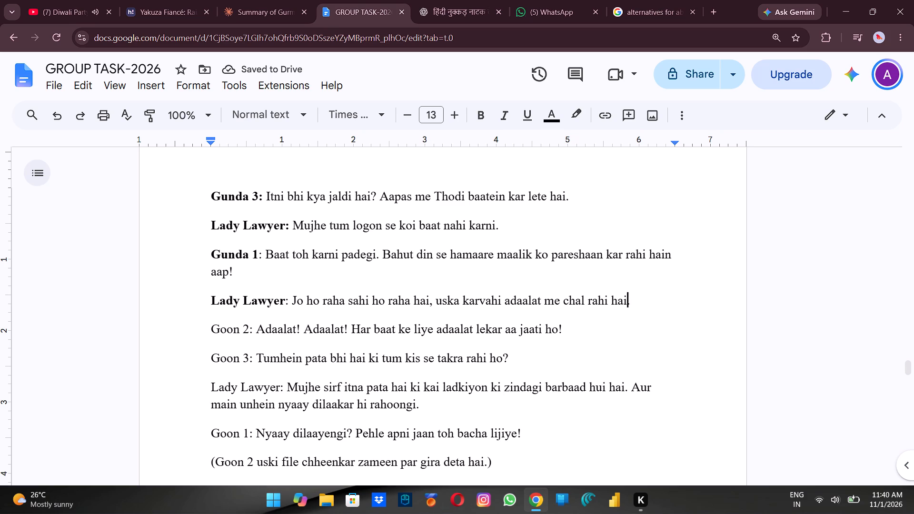
Bold the speaker label "Goon 2:" in the line beginning "Adaalat! Adaalat!".
left_click_drag(211, 336, 254, 335)
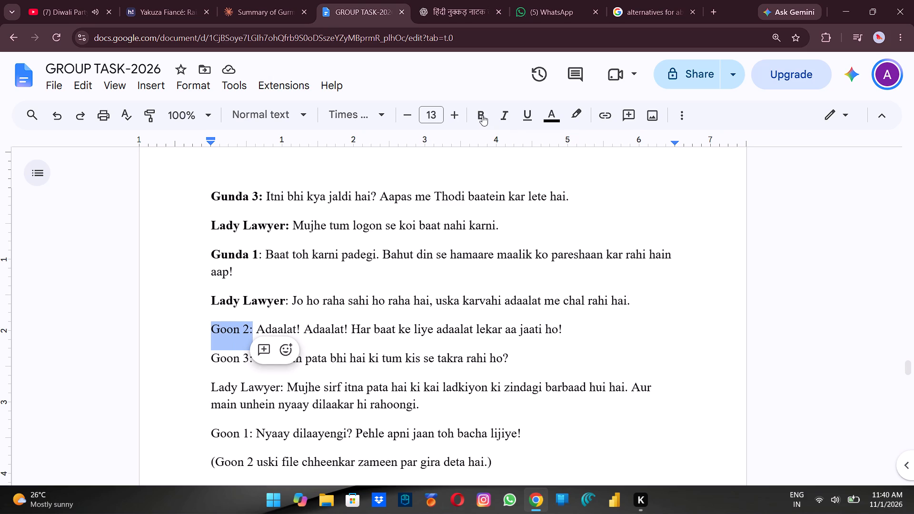
left_click(481, 115)
Bold the speaker label "Goon 3" in the line beginning "Tumhein pata bhi hai".
left_click(189, 363)
left_click_drag(199, 355, 219, 354)
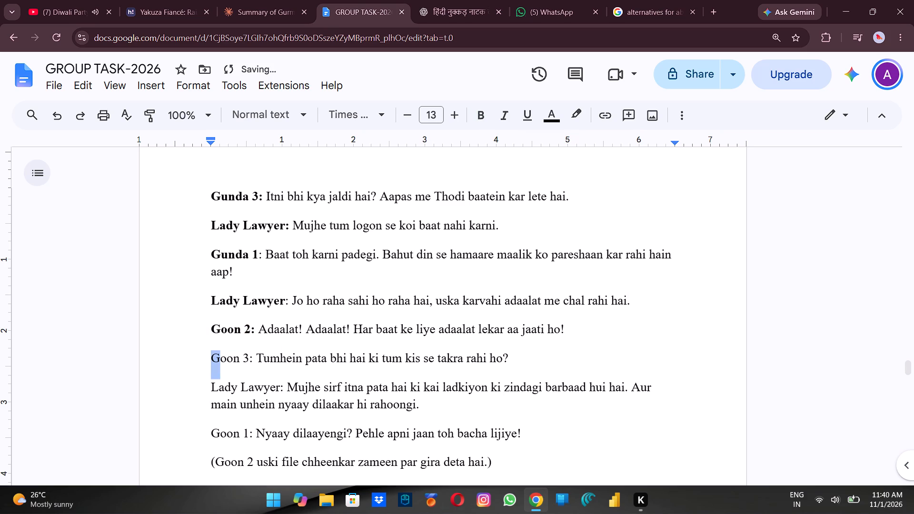
left_click_drag(219, 354, 251, 352)
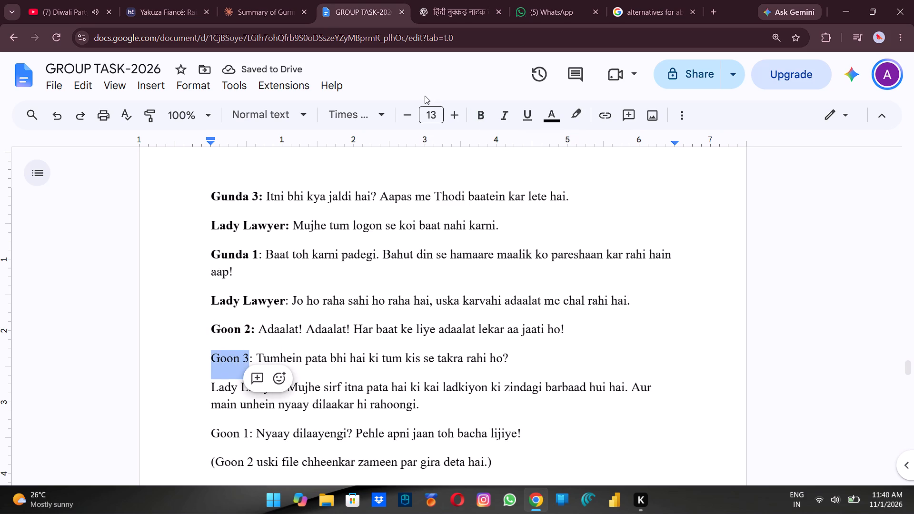
left_click(483, 118)
Rename the speaker label "Goon 3" to "Gunda 3" in the line beginning "Tumhein pata bhi hai".
key("Left")
key("Right")
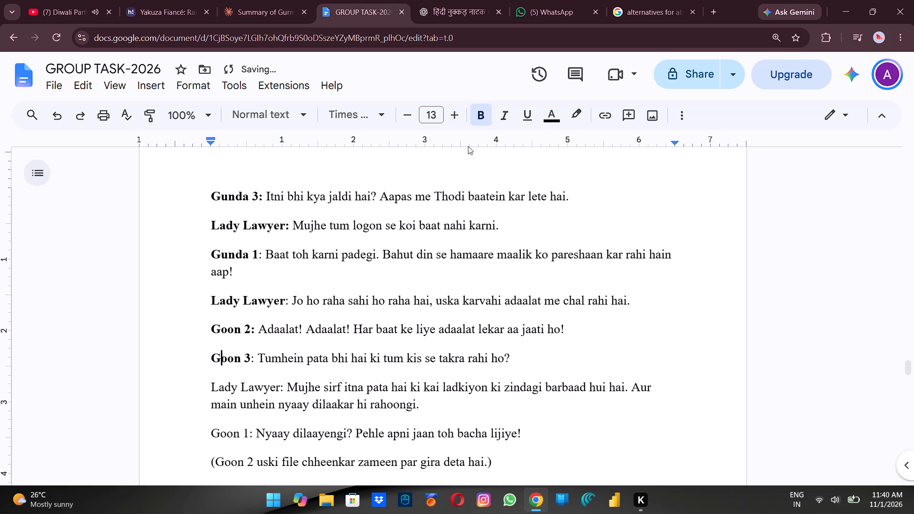
key("Right")
key("Right")
key("Right")
key("BackSpace")
key("BackSpace")
key("BackSpace")
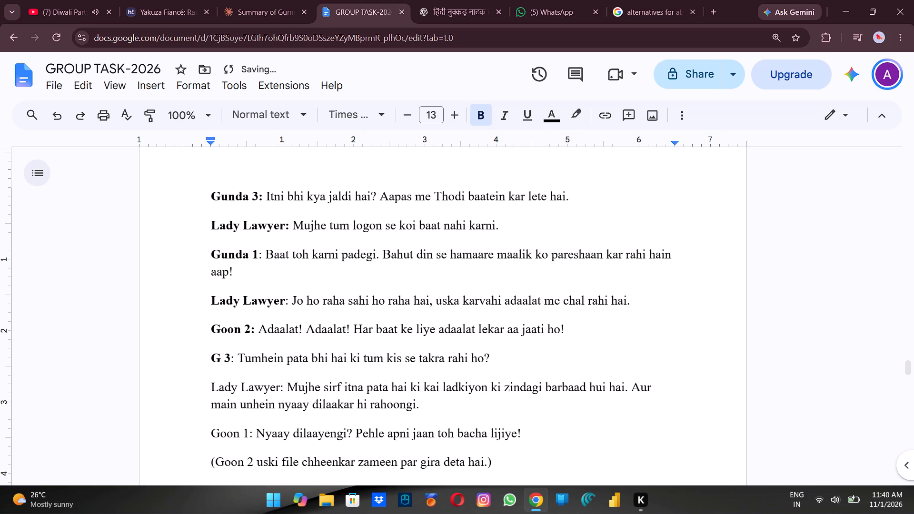
type("unda")
Rename the speaker label "Goon 2" to "Gunda 2" in the line beginning "Adaalat! Adaalat!".
key("Up")
key("Left")
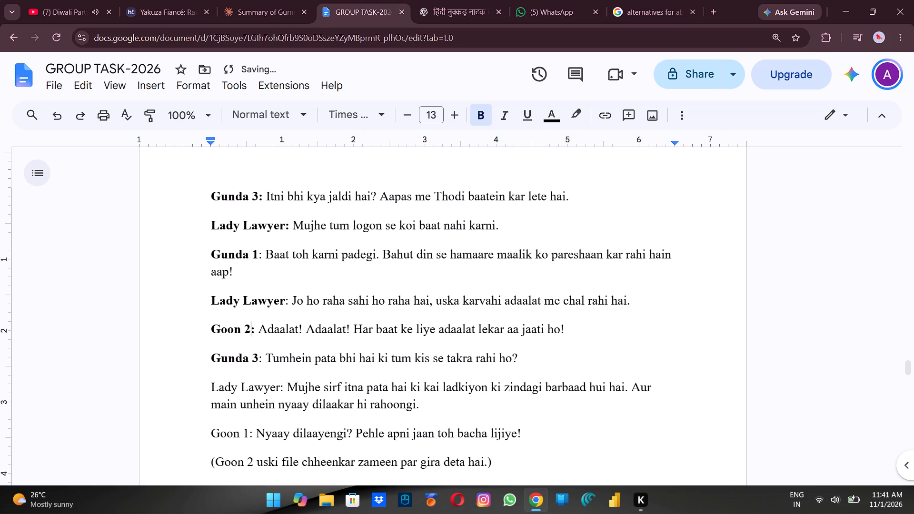
key("Left")
key("BackSpace")
key("BackSpace")
key("BackSpace")
type("unda")
Bold the speaker label "Lady Lawyer:" in the line beginning "Mujhe sirf itna pata hai".
scroll(498, 238, "down", 1)
scroll(477, 274, "down", 1)
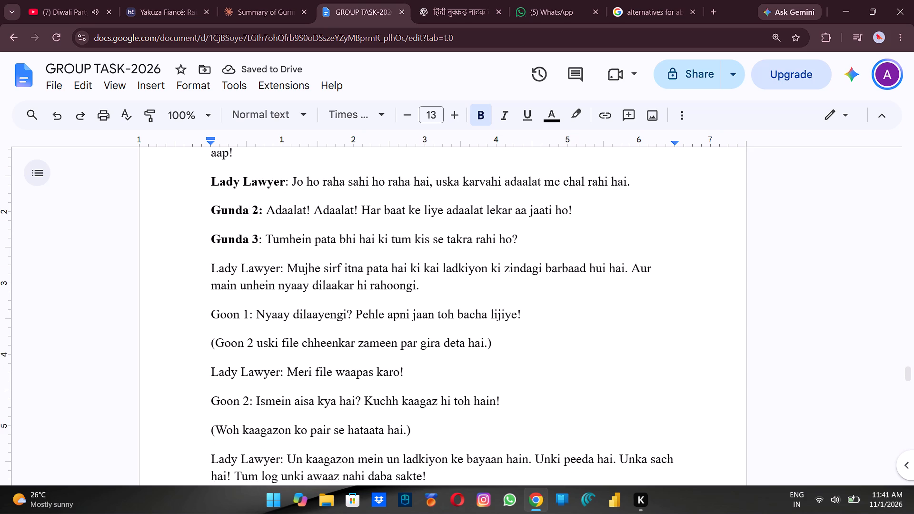
left_click(173, 344)
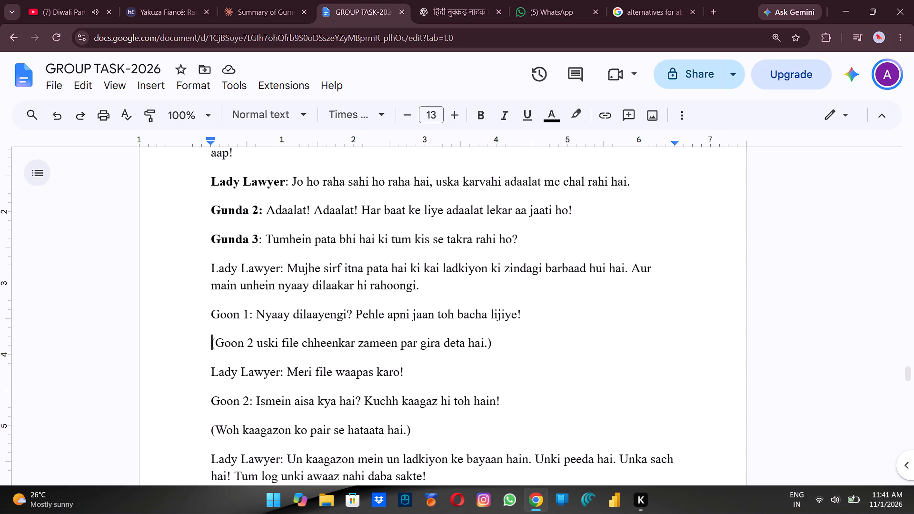
left_click(178, 227)
left_click(183, 269)
left_click_drag(185, 269, 260, 276)
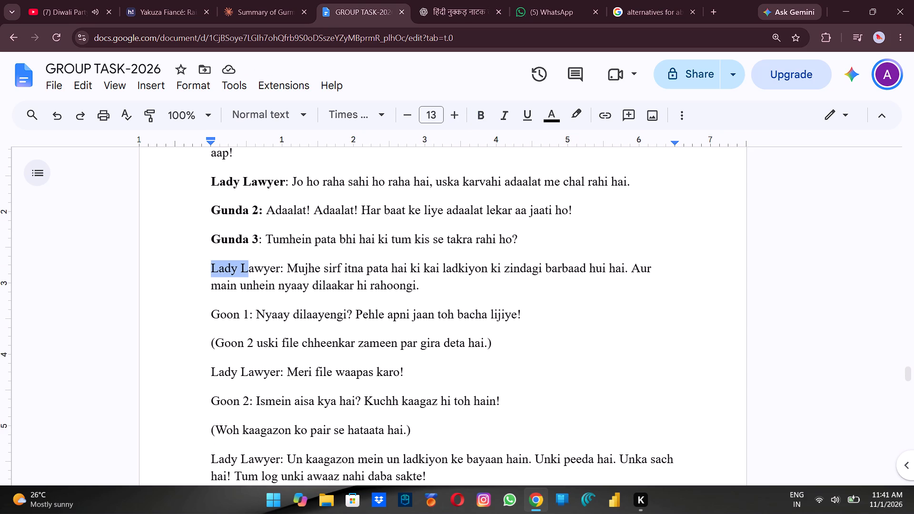
left_click_drag(260, 276, 286, 277)
left_click(477, 114)
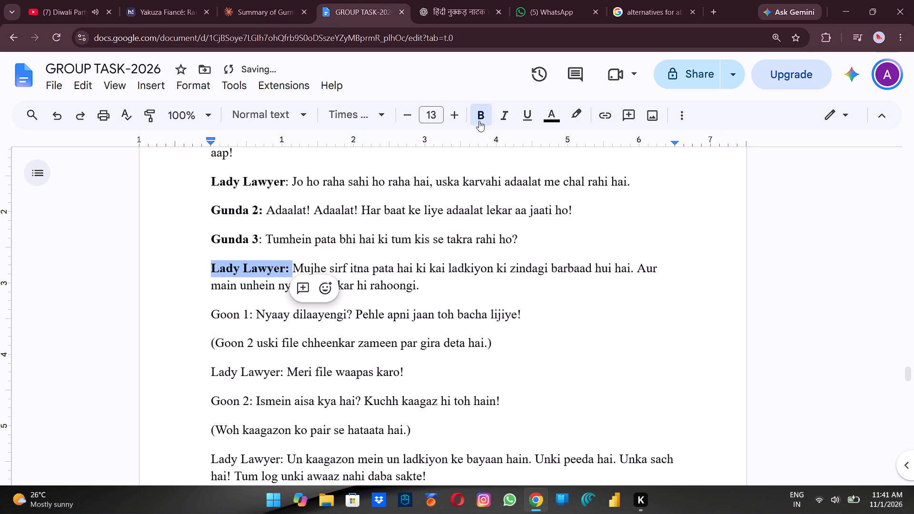
left_click(414, 308)
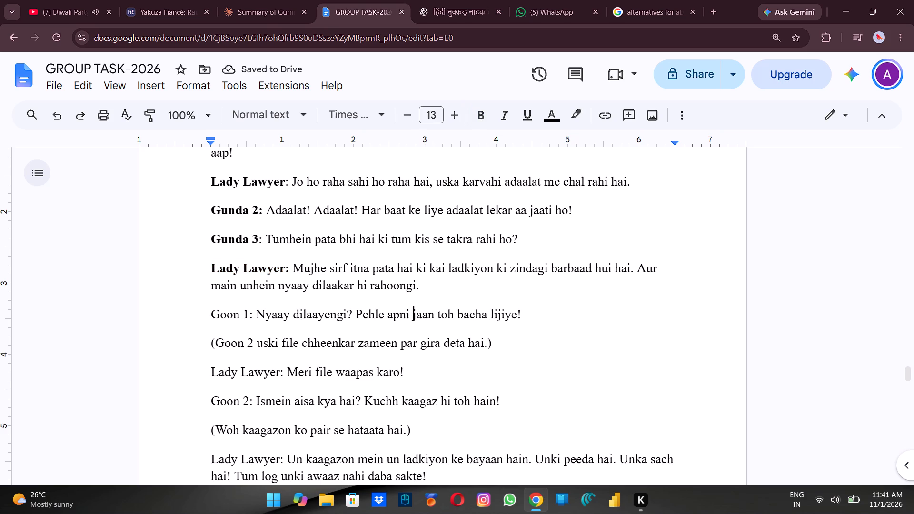
Rename the speaker label "Goon 1" to "Gunda 1" in the line beginning "Nyaay dilaayengi?".
scroll(544, 327, "down", 1)
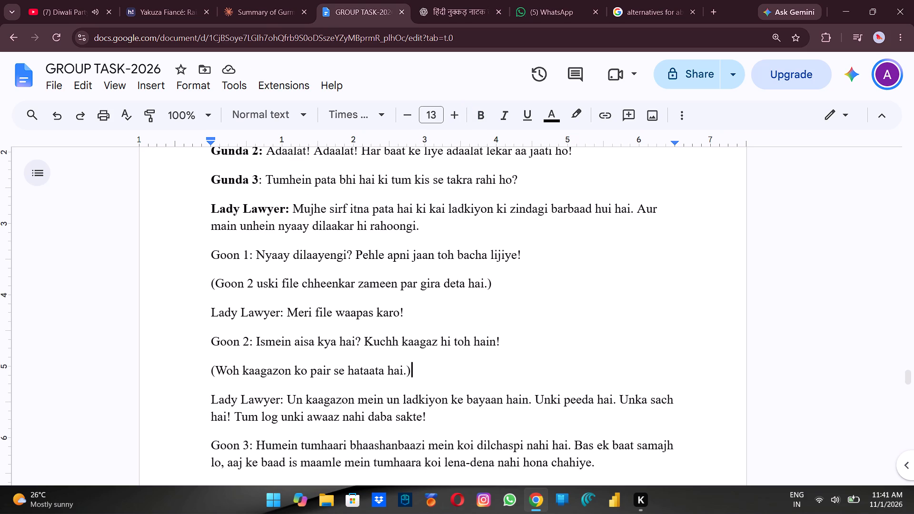
left_click(454, 365)
left_click(257, 258)
key("Left")
key("Left")
key("Left")
key("Left")
key("BackSpace")
key("BackSpace")
key("BackSpace")
type("unda")
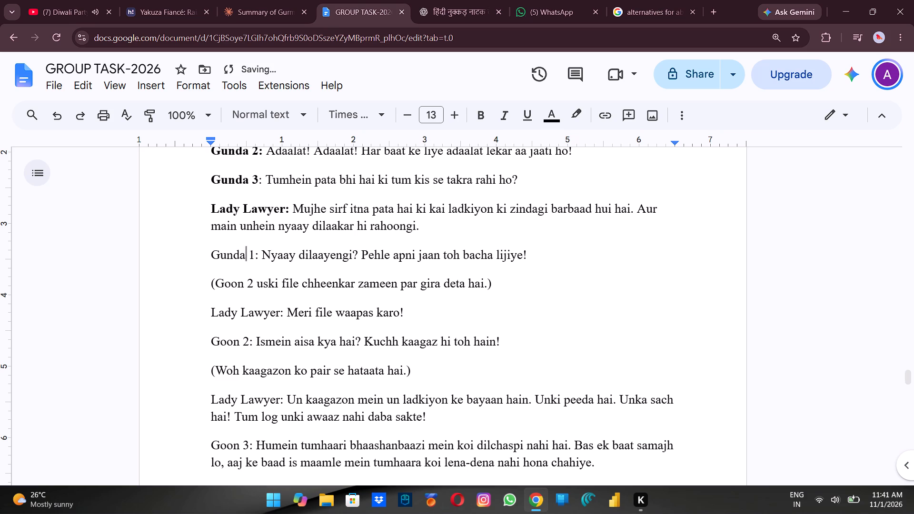
Rename the speaker label "Goon 2" to "Gunda 2" in the line beginning "Ismein aisa kya hai?".
key("Down")
key("Down")
key("Down")
key("Left")
key("BackSpace")
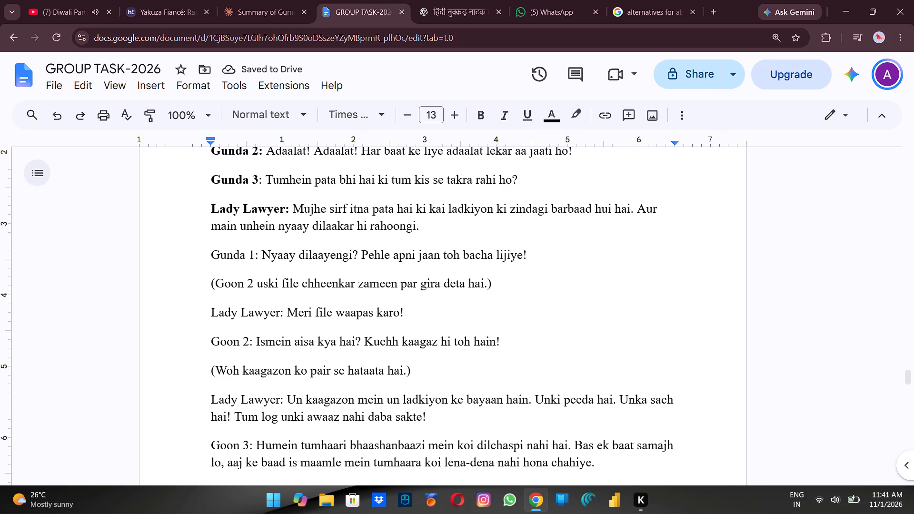
key("BackSpace")
key("BackSpace")
type("unda")
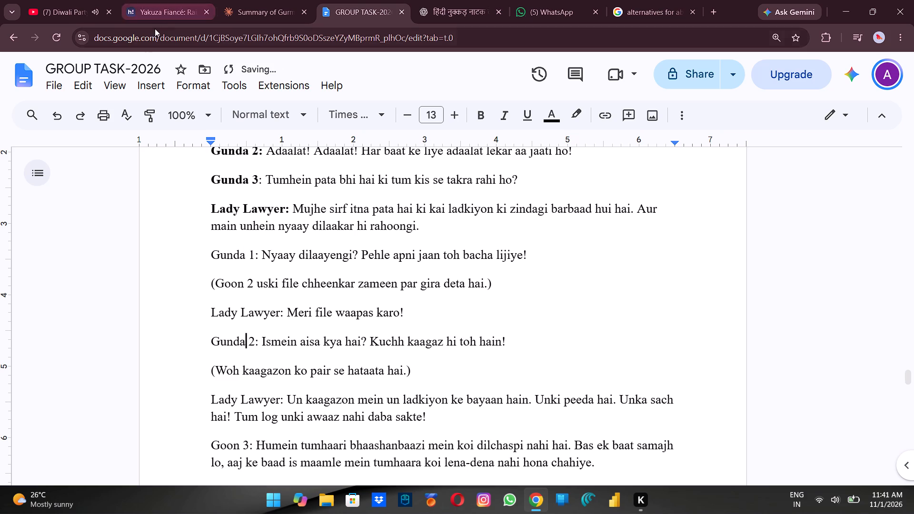
Bold the speaker label "Gunda 1" in the line beginning "Nyaay dilaayengi?".
left_click(197, 234)
left_click_drag(199, 265, 248, 265)
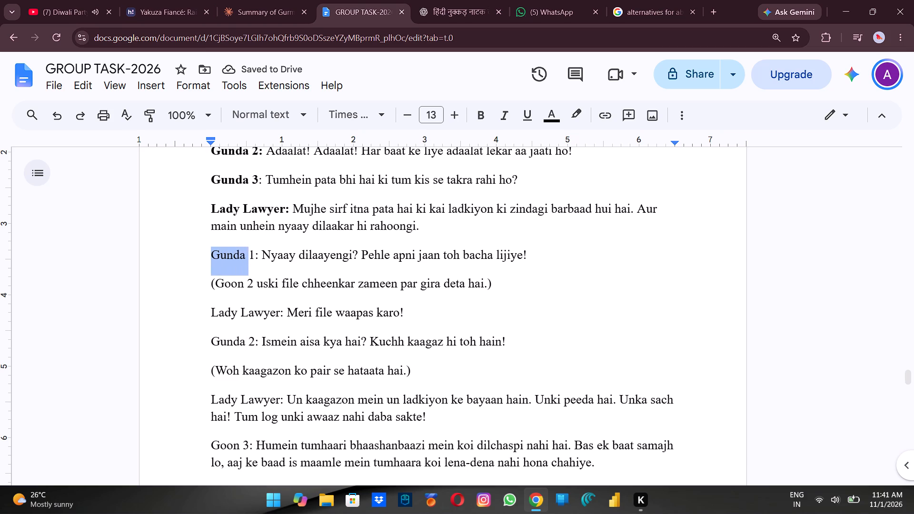
left_click_drag(248, 265, 257, 265)
left_click(478, 114)
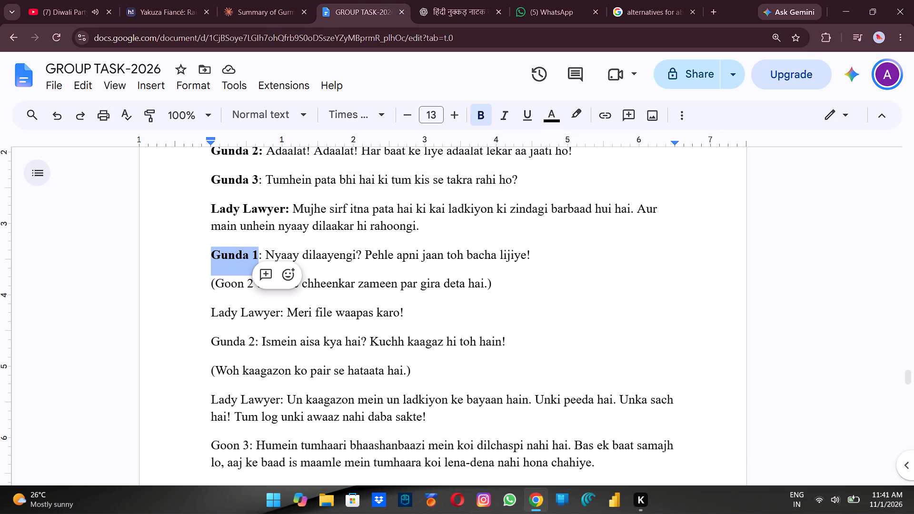
Reword the second sentence of Gunda 1's "Nyaay dilaayengi?" line to "Pehle to tum apni jaan toh bacha lo!".
left_click(526, 255)
key("BackSpace")
key("BackSpace")
key("BackSpace")
key("BackSpace")
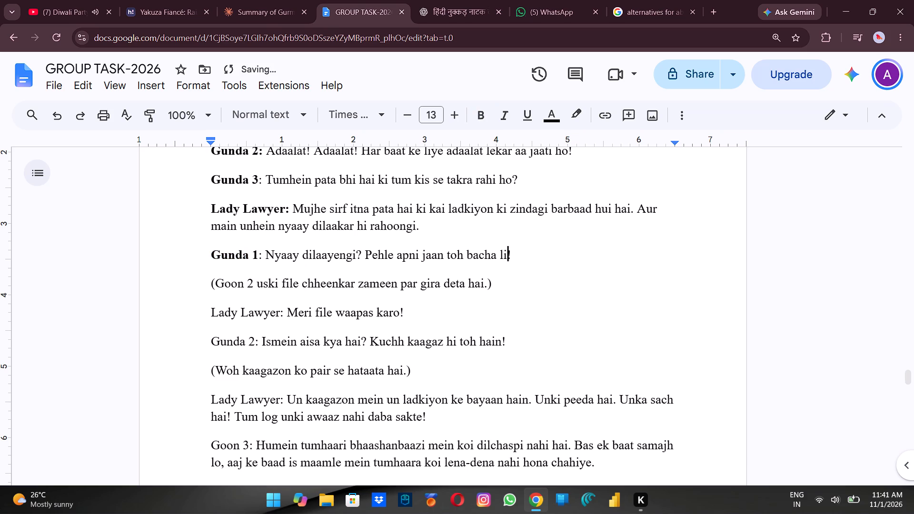
key("BackSpace")
key("0")
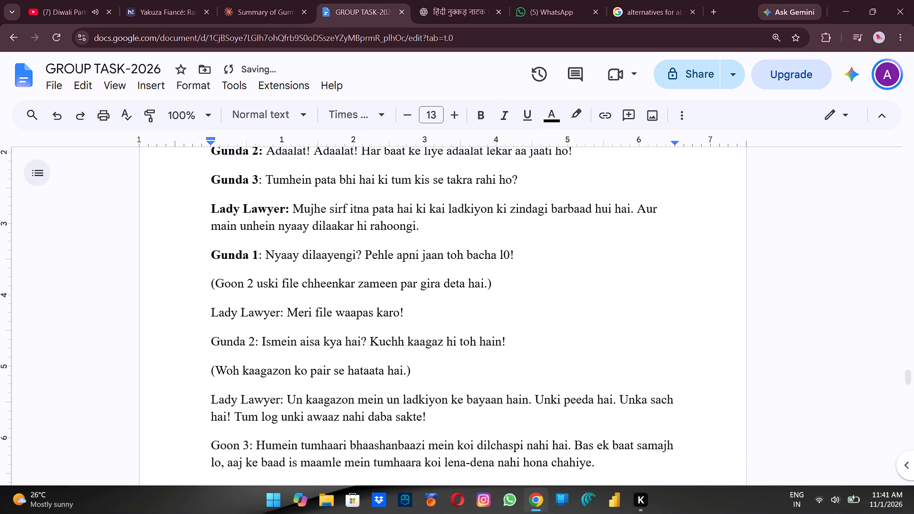
left_click(394, 257)
key("space")
type("to tum")
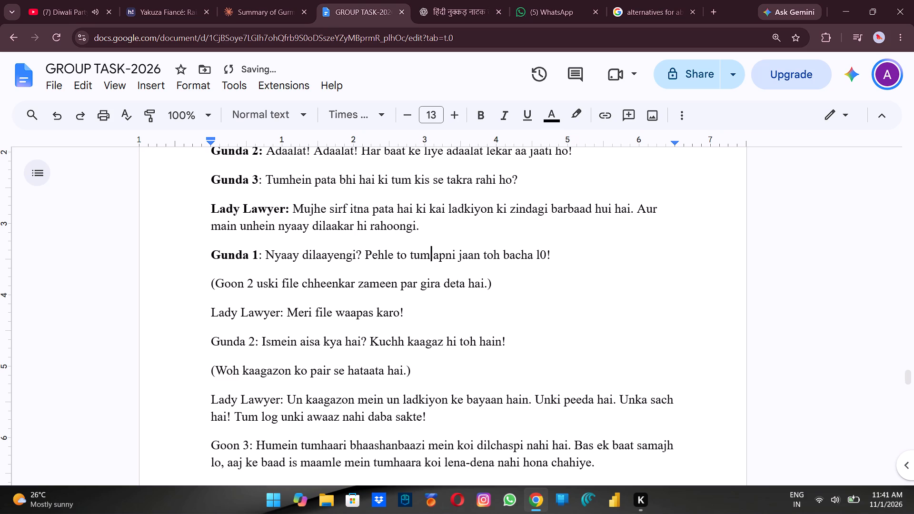
key("Right")
key("Right")
key("Right")
key("Right")
key("Right")
key("Right")
key("Right")
key("Right")
key("Right")
key("Right")
key("Right")
key("Right")
key("Right")
key("Right")
key("Right")
key("Right")
key("Right")
key("Right")
key("Right")
key("Right")
key("Right")
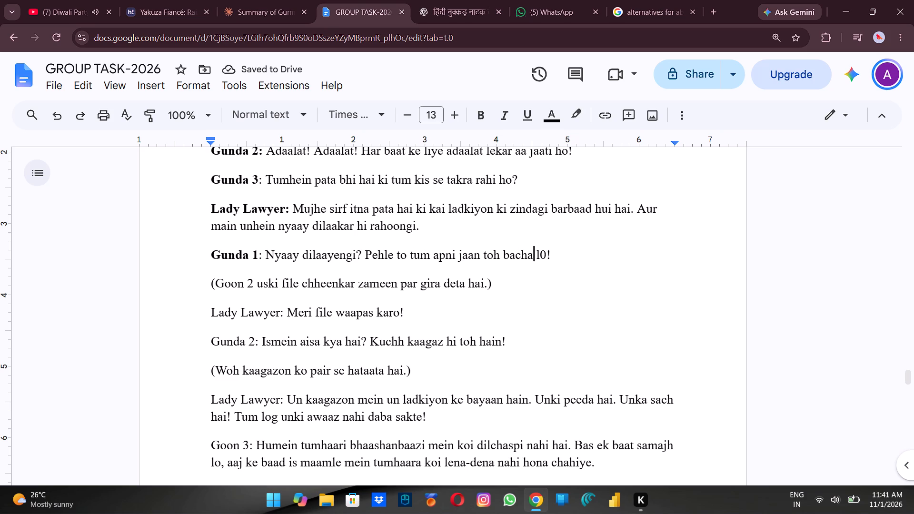
key("Right")
key("Right")
key("BackSpace")
key("o")
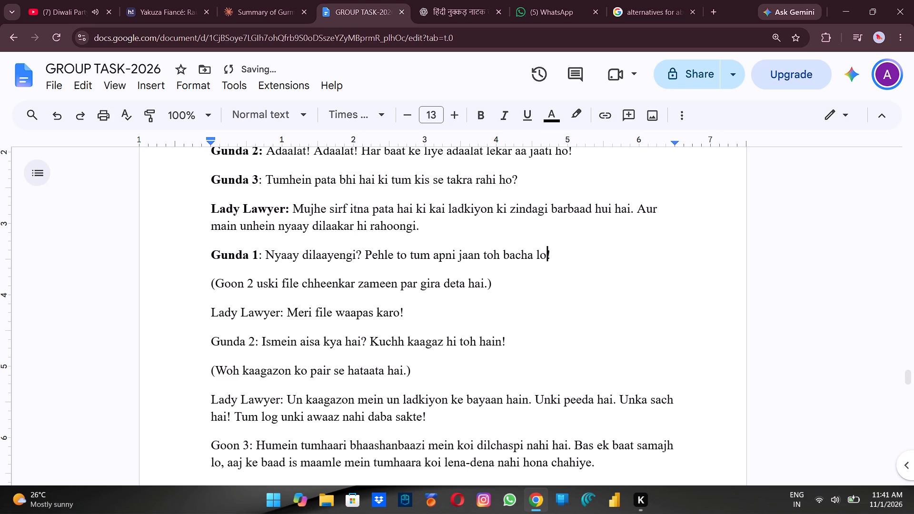
Change "Goon 2" to "Gunda 2" in the stage direction about snatching the file and dropping it on the ground.
scroll(386, 321, "down", 1)
left_click(323, 274)
left_click(264, 224)
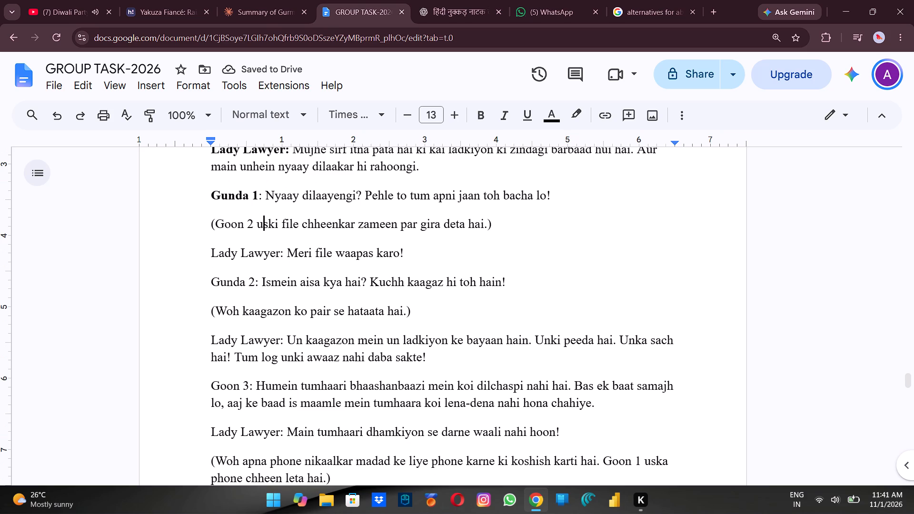
key("Left")
key("Left")
key("Left")
key("Left")
key("BackSpace")
key("BackSpace")
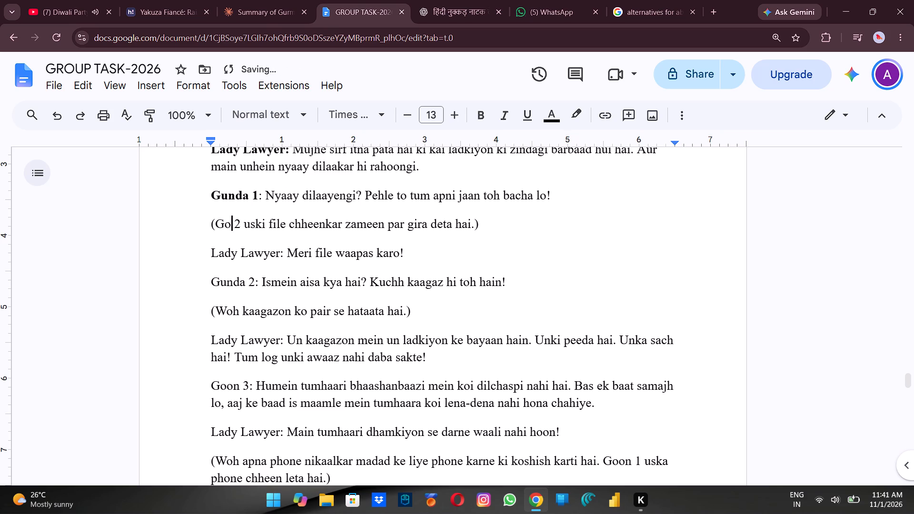
key("BackSpace")
type("unda")
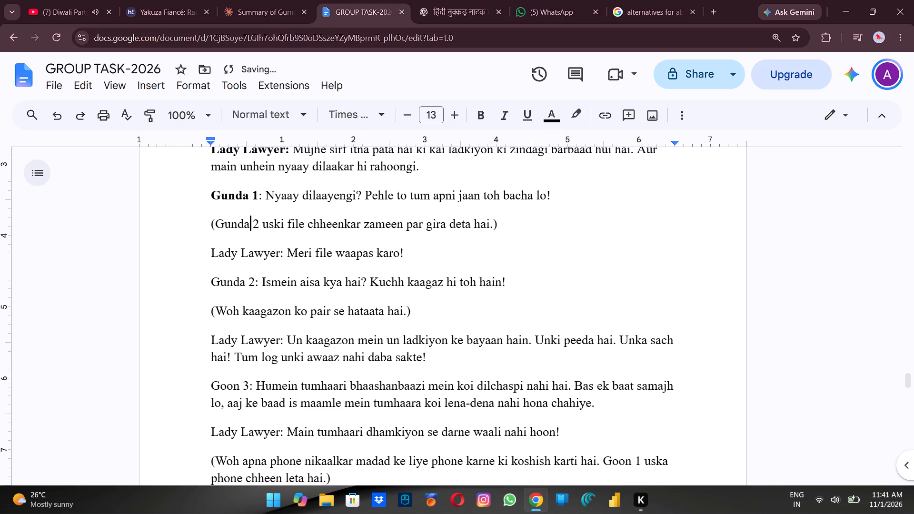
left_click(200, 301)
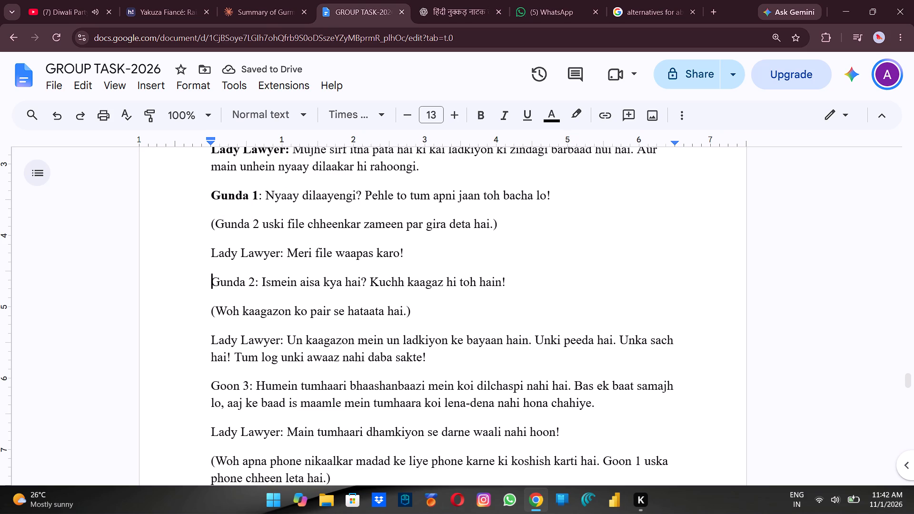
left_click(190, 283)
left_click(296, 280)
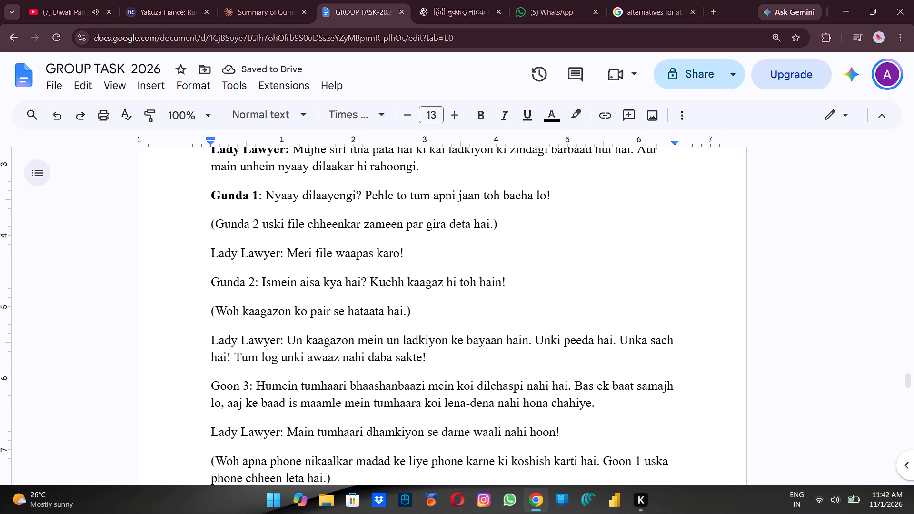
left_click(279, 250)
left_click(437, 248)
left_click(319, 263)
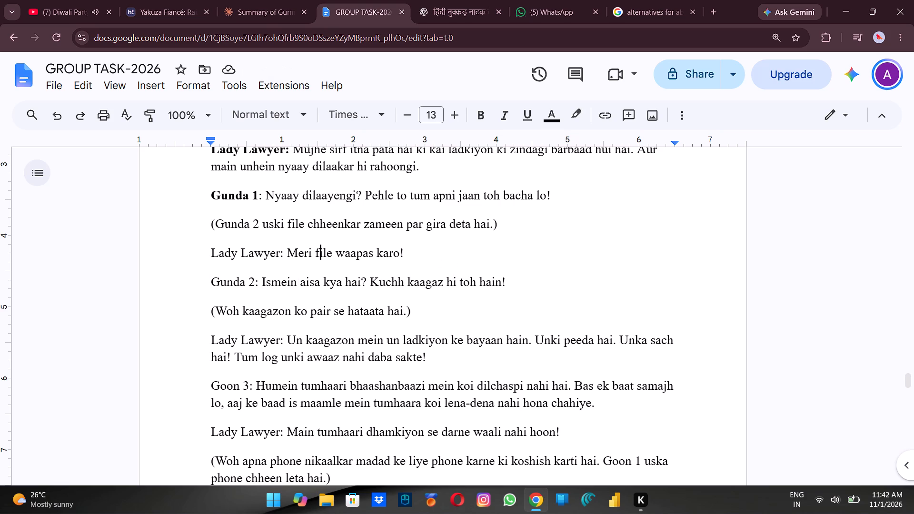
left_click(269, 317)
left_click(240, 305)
Bold the speaker label "Lady Lawyer" in the line "Meri file waapas karo!".
left_click(209, 261)
left_click_drag(209, 261, 256, 261)
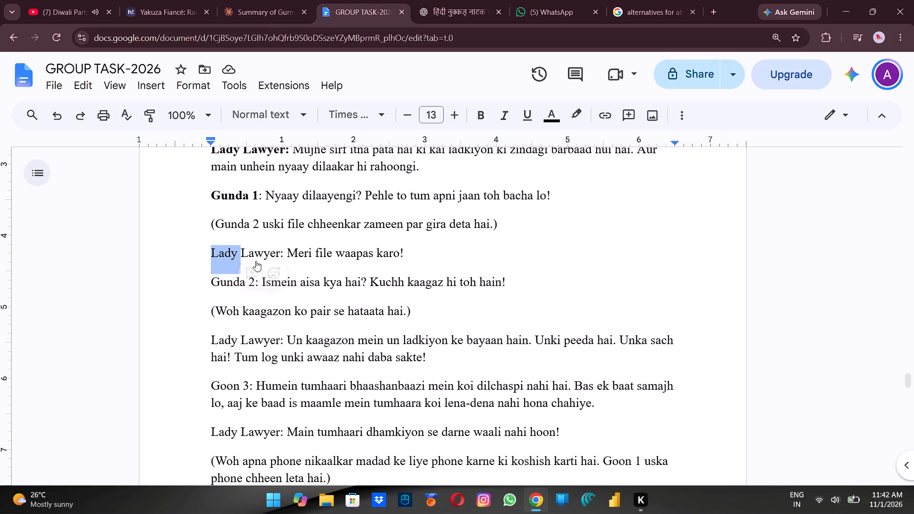
left_click_drag(256, 261, 269, 261)
left_click(256, 252)
left_click_drag(213, 254, 278, 253)
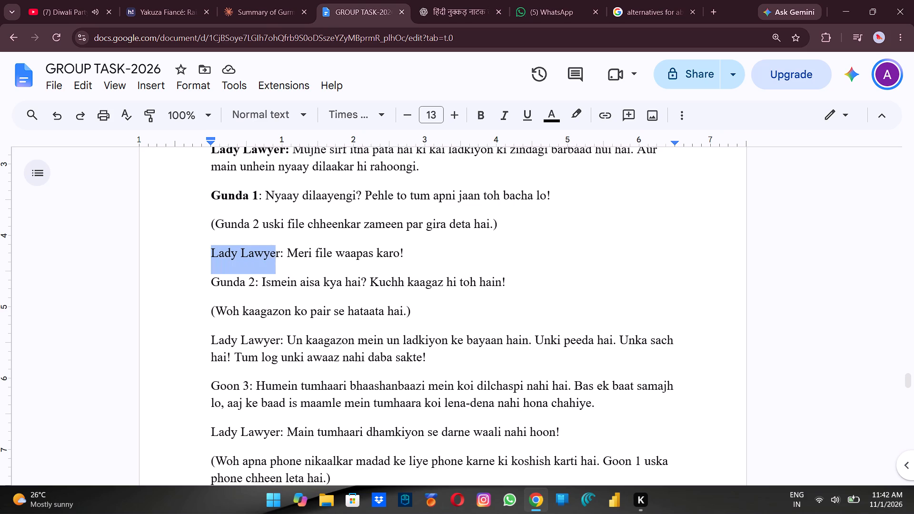
left_click_drag(278, 253, 282, 253)
left_click(483, 114)
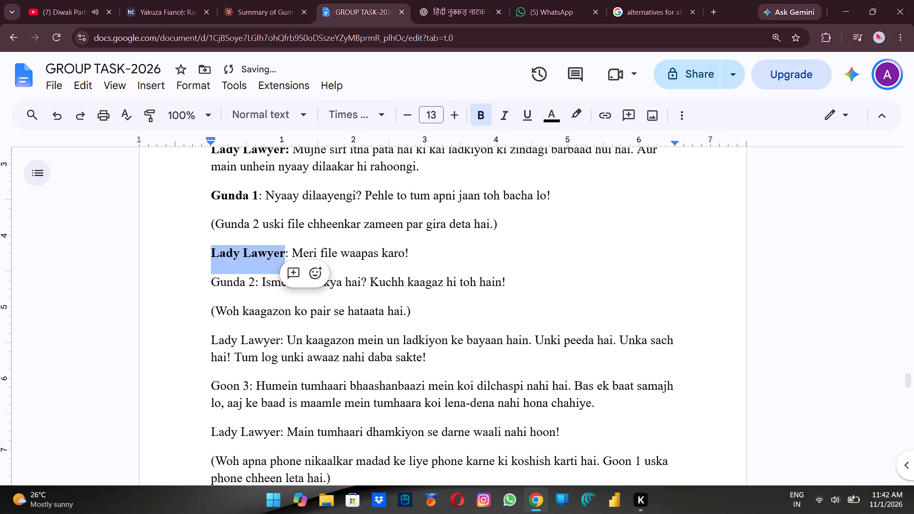
Bold the speaker label "Gunda 2" in the line beginning "Ismein aisa kya hai?".
left_click_drag(209, 282, 256, 283)
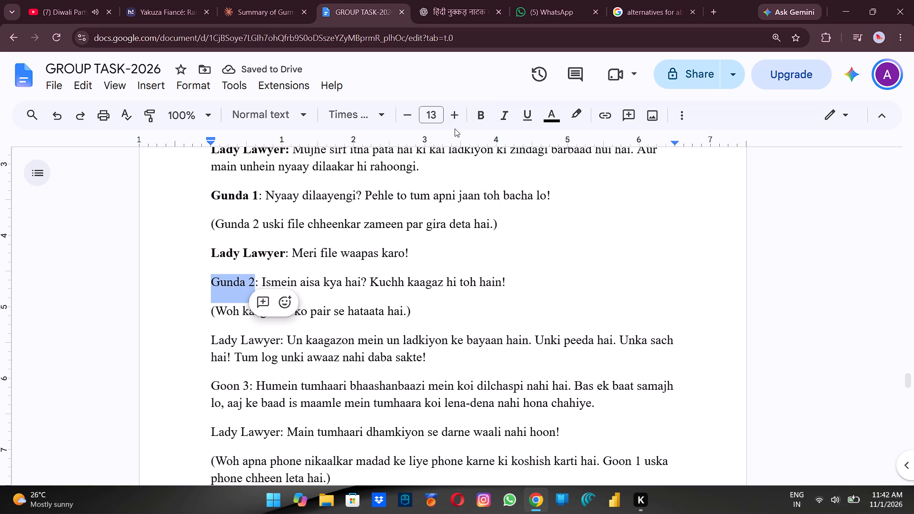
left_click(479, 115)
left_click(241, 348)
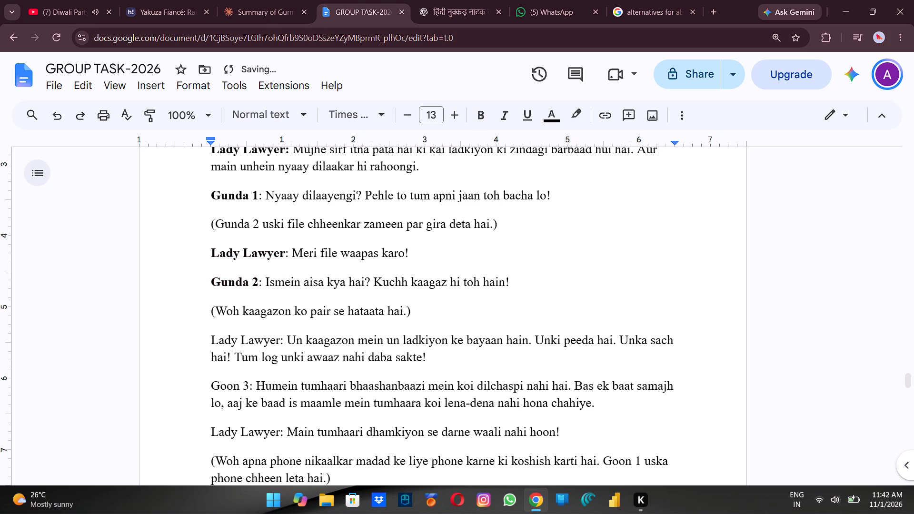
Italicize the stage direction "(Gunda 2 uski file chheenkar zameen par gira deta hai.)".
scroll(315, 325, "down", 1)
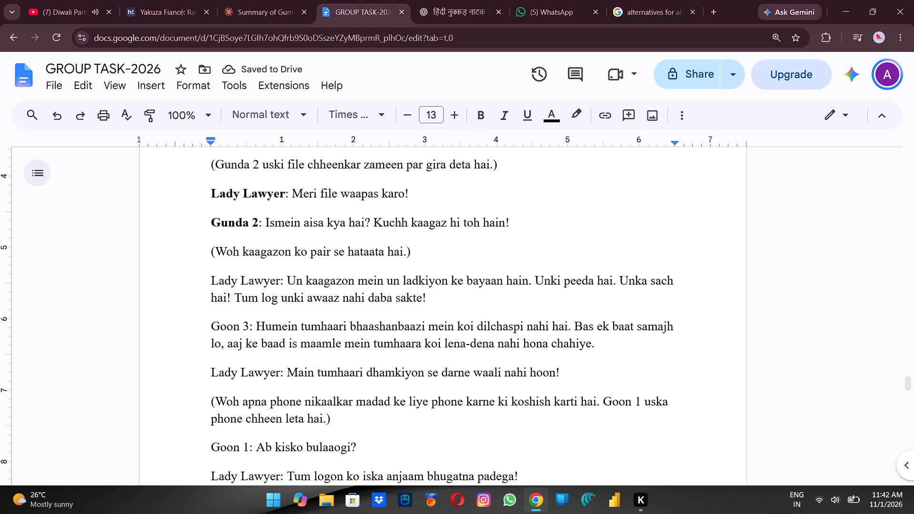
scroll(228, 307, "up", 1)
scroll(223, 219, "up", 2)
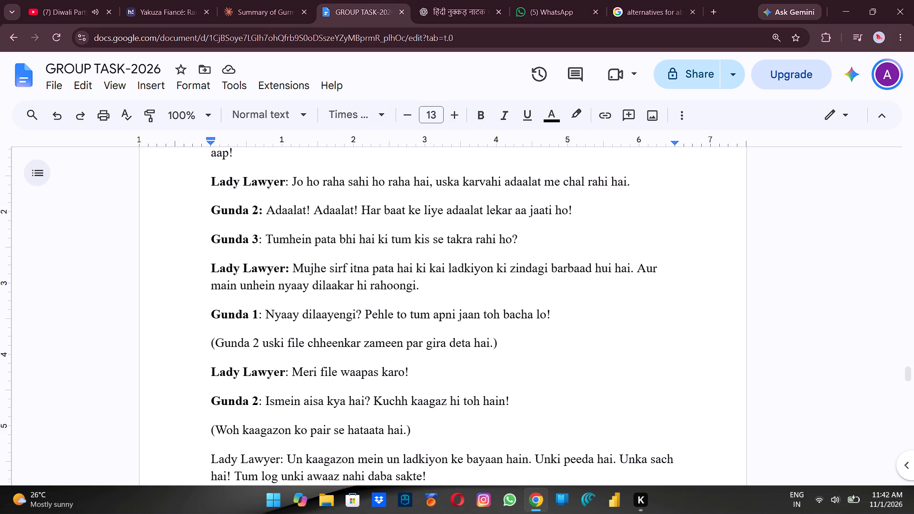
left_click(197, 210)
left_click(220, 315)
left_click(206, 329)
left_click_drag(205, 349, 507, 344)
left_click(509, 112)
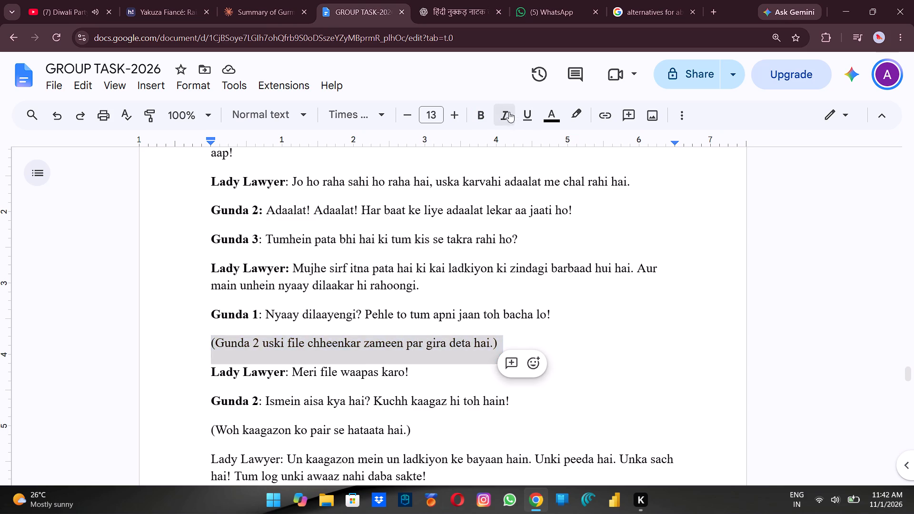
Italicize the stage direction "(Woh kaagazon ko pair se hataata hai.)".
scroll(376, 203, "down", 2)
left_click_drag(170, 325, 406, 326)
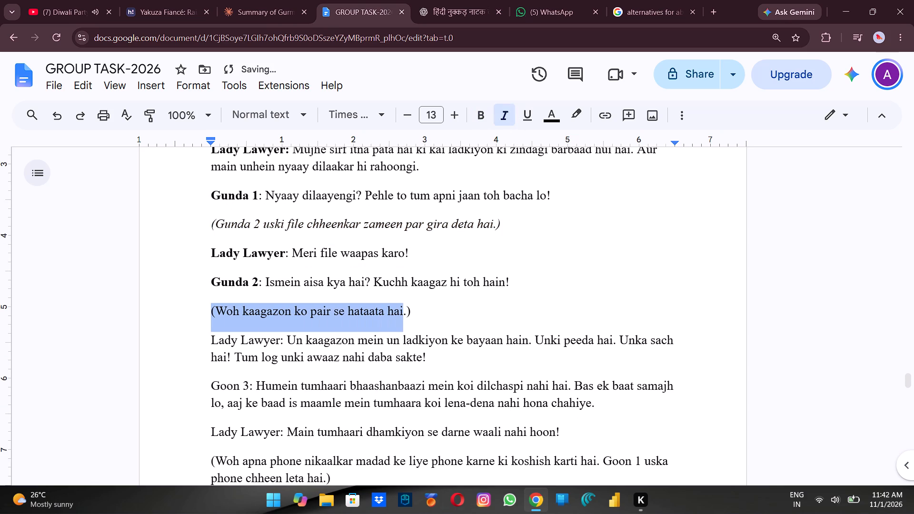
left_click_drag(406, 326, 416, 326)
left_click(507, 118)
scroll(291, 309, "down", 1)
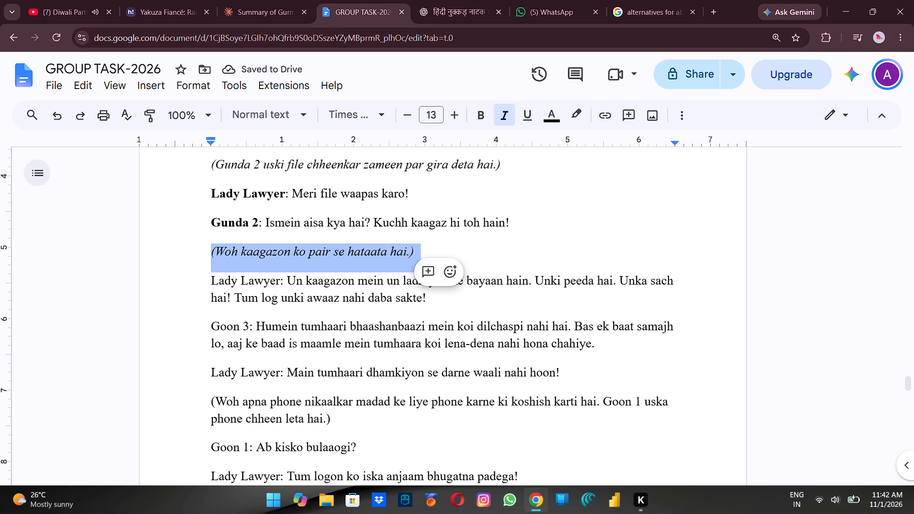
left_click(183, 335)
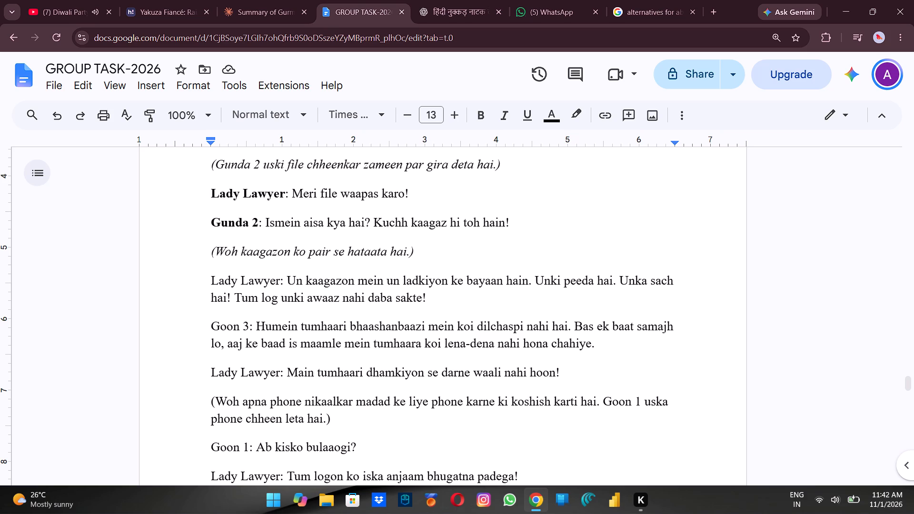
Delete the three dialogue paragraphs from "Lady Lawyer: Un kaagazon mein" through "Lady Lawyer: Main tumhaari dhamkiyon se darne waali nahi hoon!".
scroll(386, 306, "down", 1)
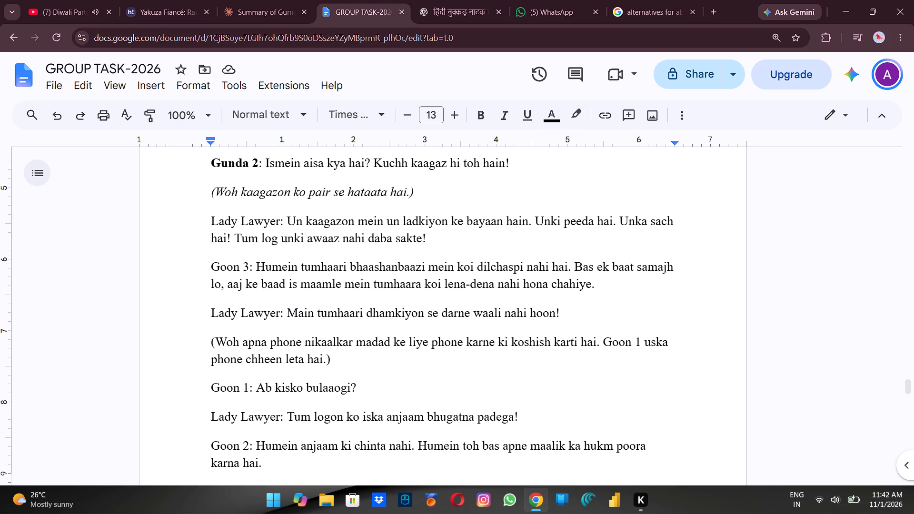
left_click(365, 218)
left_click(287, 222)
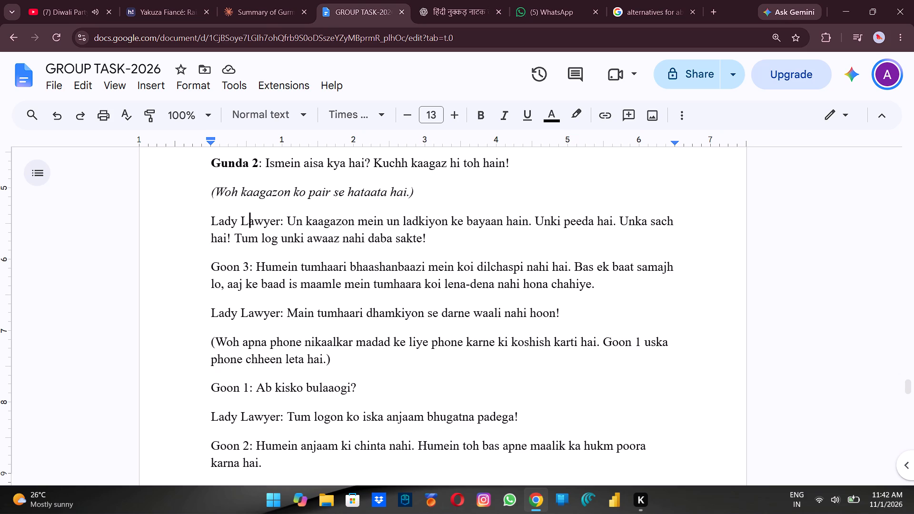
left_click(250, 221)
left_click(216, 221)
left_click_drag(216, 221, 318, 260)
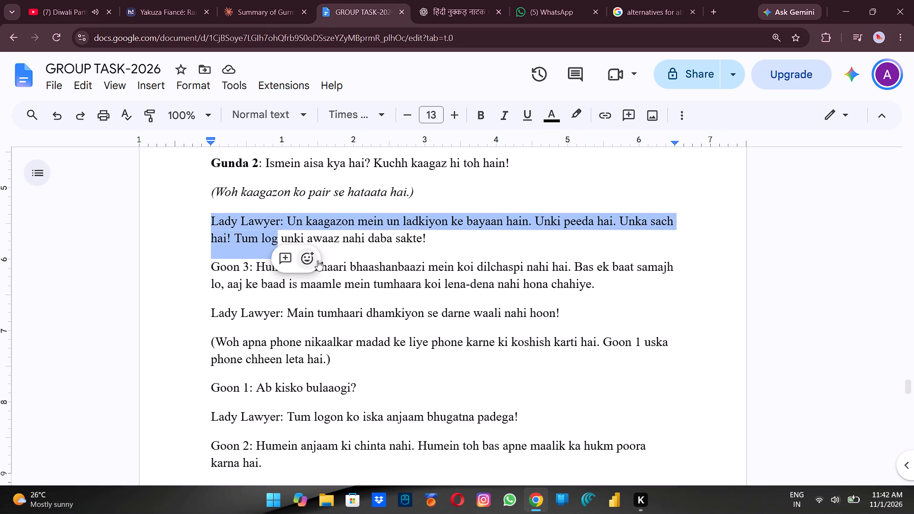
left_click_drag(318, 260, 510, 282)
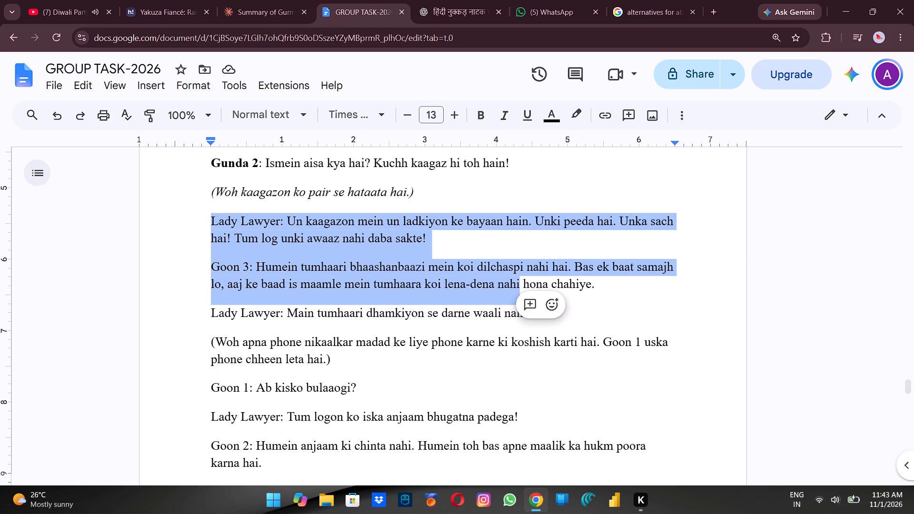
left_click_drag(510, 282, 513, 282)
left_click_drag(513, 282, 572, 325)
key("BackSpace")
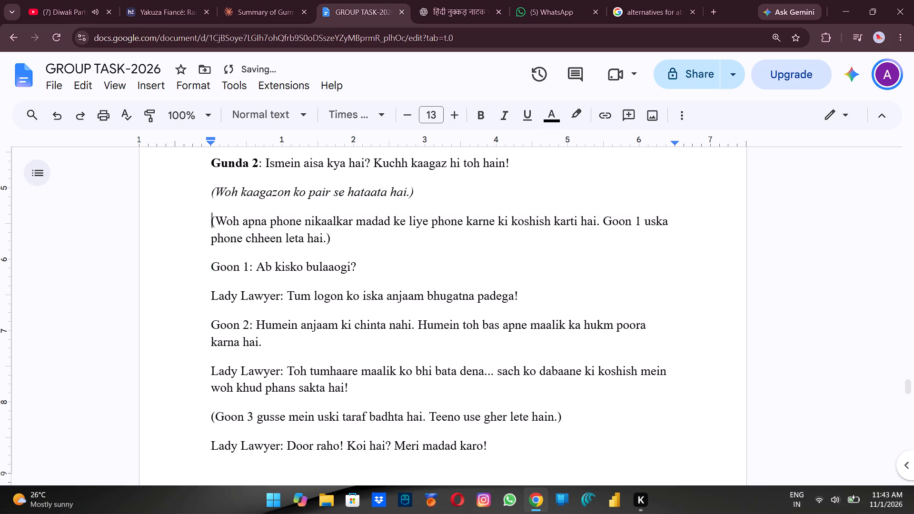
Italicize the stage direction beginning "Woh apna phone nikaalkar madad ke liye", leaving out its opening bracket.
left_click_drag(215, 220, 263, 230)
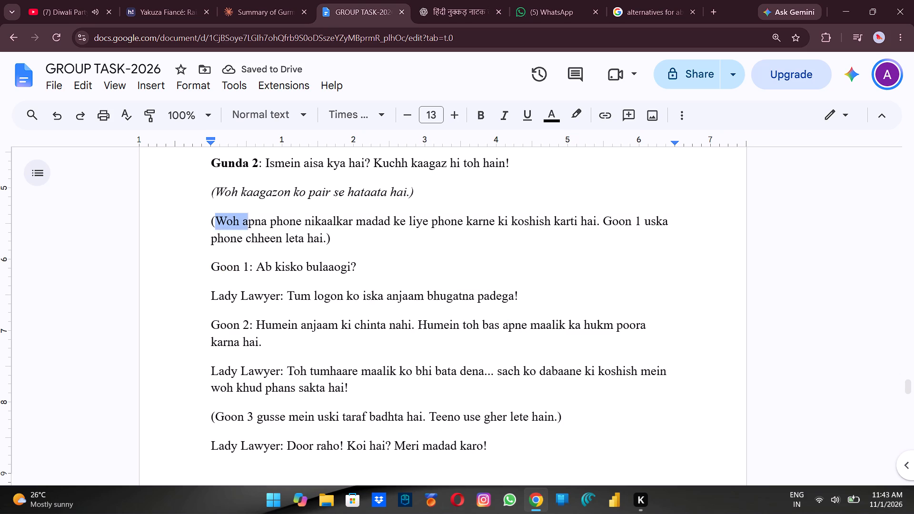
left_click_drag(263, 230, 348, 239)
left_click(504, 121)
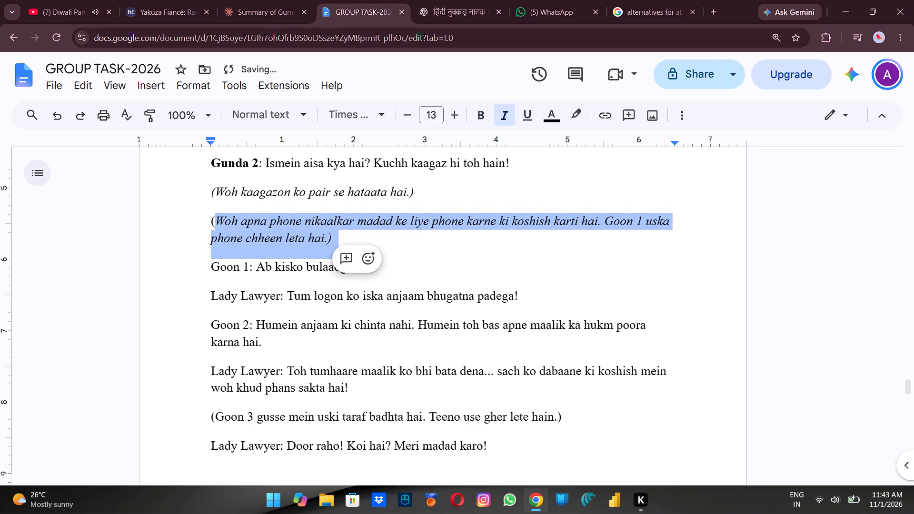
Replace "Woh" with "Lady lawyer" at the start of the stage direction about calling for help by phone.
left_click(243, 223)
left_click(238, 223)
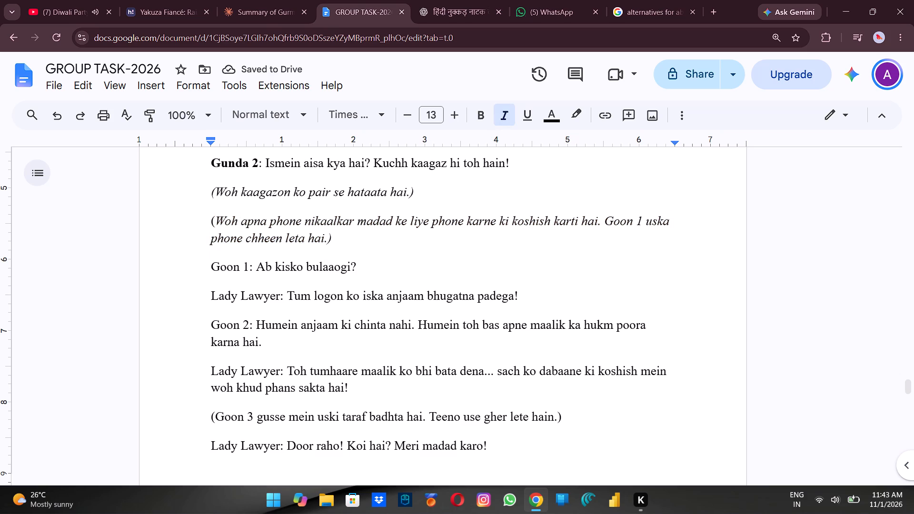
key("BackSpace")
key("BackSpace")
key("BackSpace")
key("Tab")
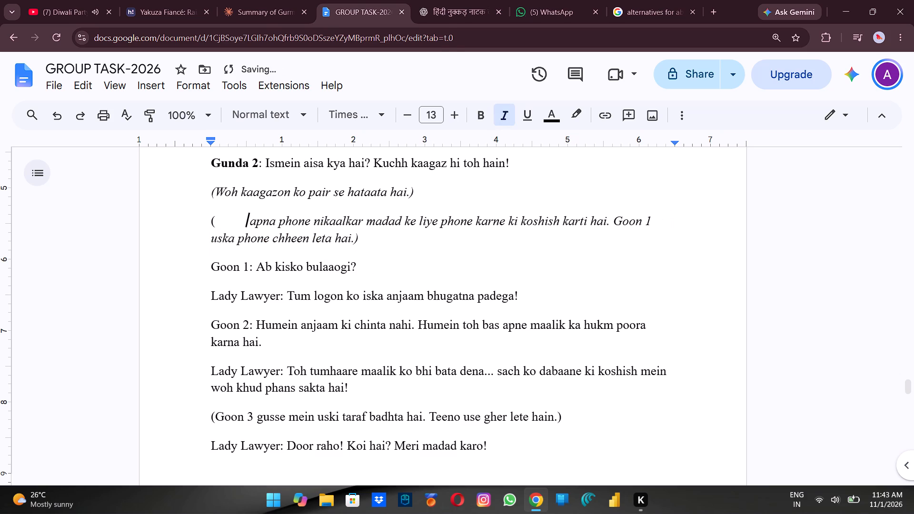
key("a")
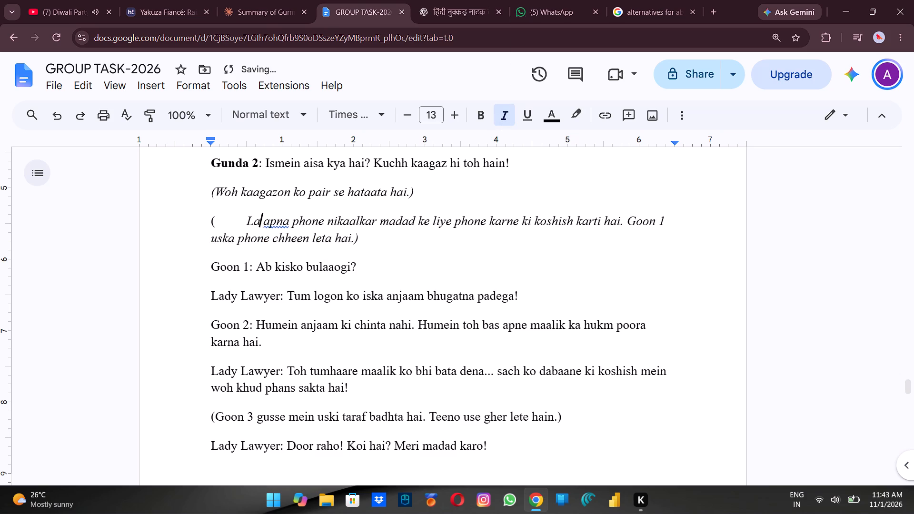
key("BackSpace")
key("BackSpace")
key("BackSpace")
key("BackSpace")
type("(l")
key("BackSpace")
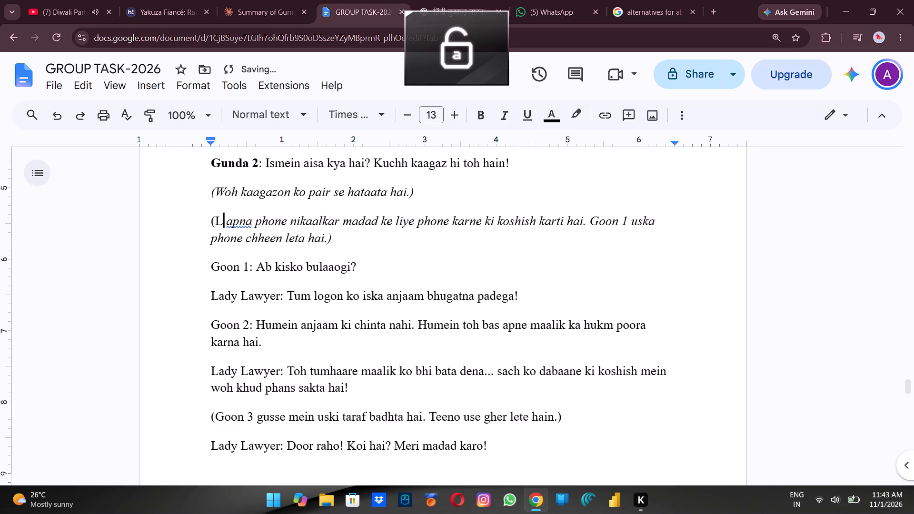
type("ady lawt")
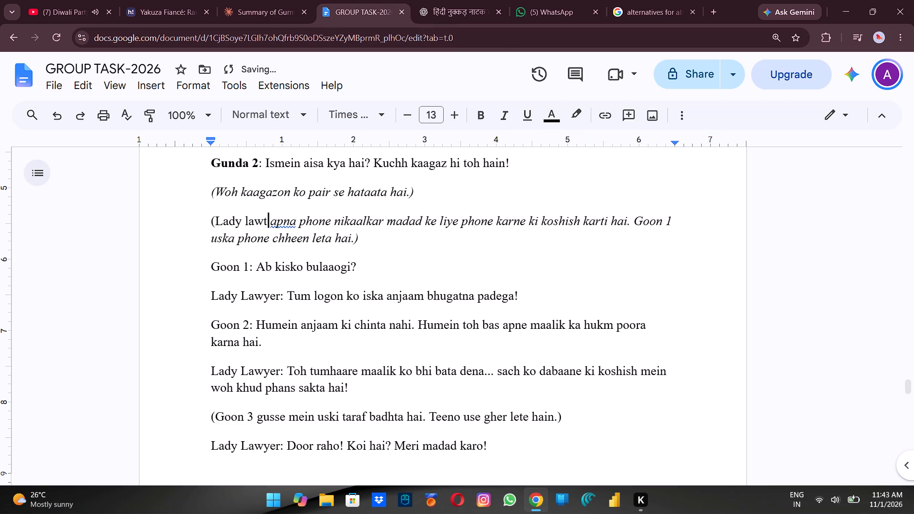
key("BackSpace")
type("yer")
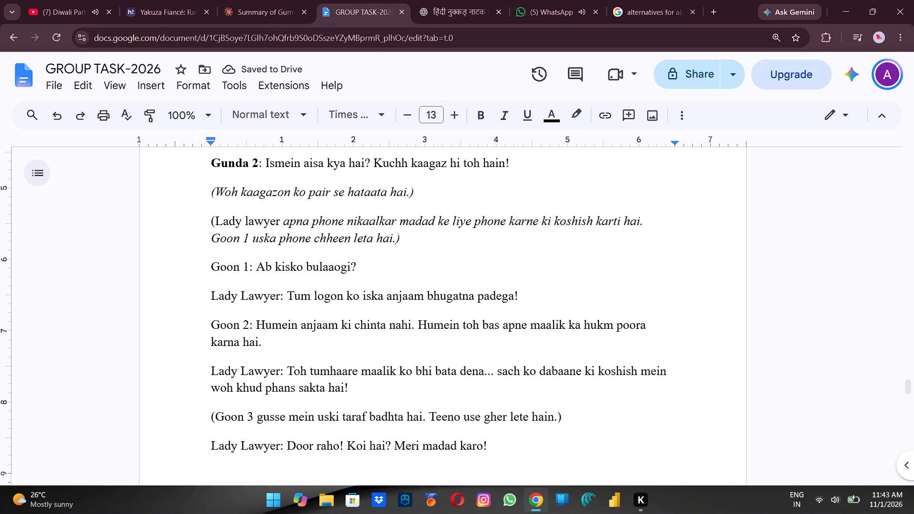
Change "Goon 1" to "Gunda 1" in the stage direction about snatching the phone.
left_click(206, 261)
left_click(225, 242)
left_click(238, 243)
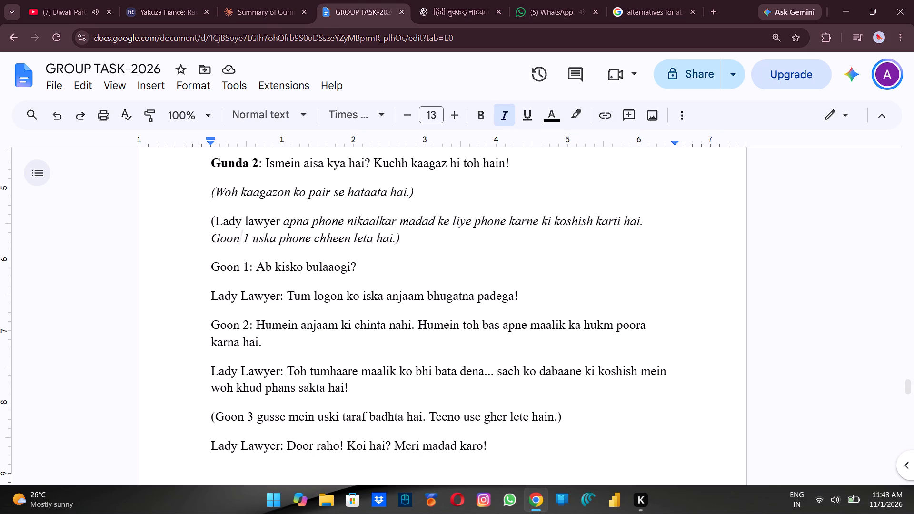
key("BackSpace")
key("BackSpace")
key("BackSpace")
type("unda")
key("Left")
key("Left")
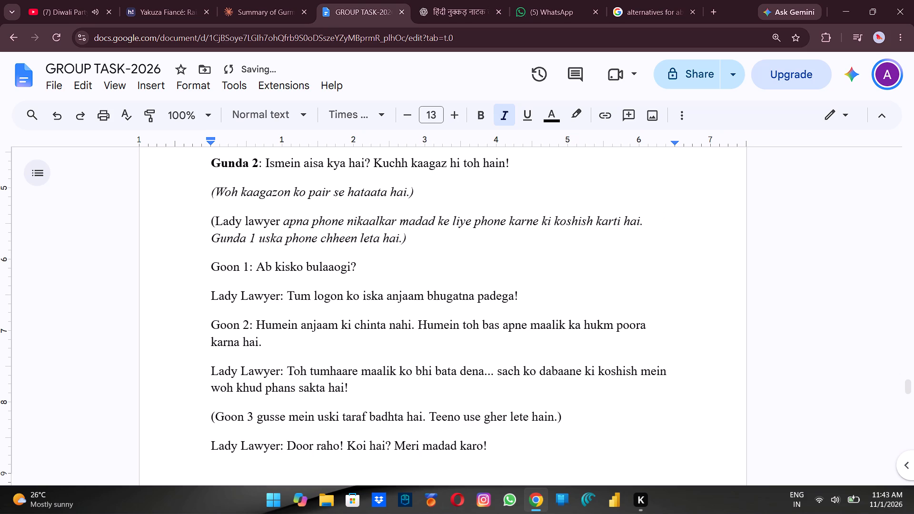
Change the speaker label "Goon 1" to "Gunda 1" in the line "Ab kisko bulaaogi?".
key("Down")
key("Right")
key("BackSpace")
key("BackSpace")
key("BackSpace")
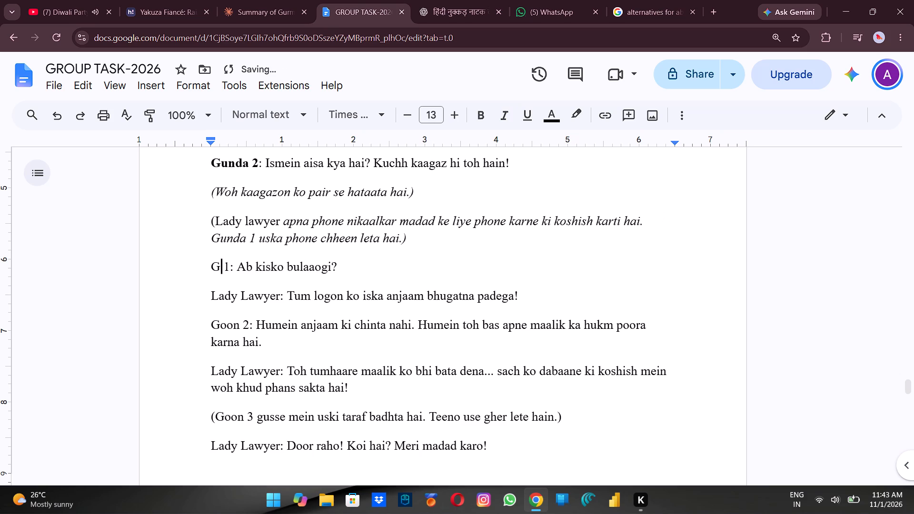
type("unda")
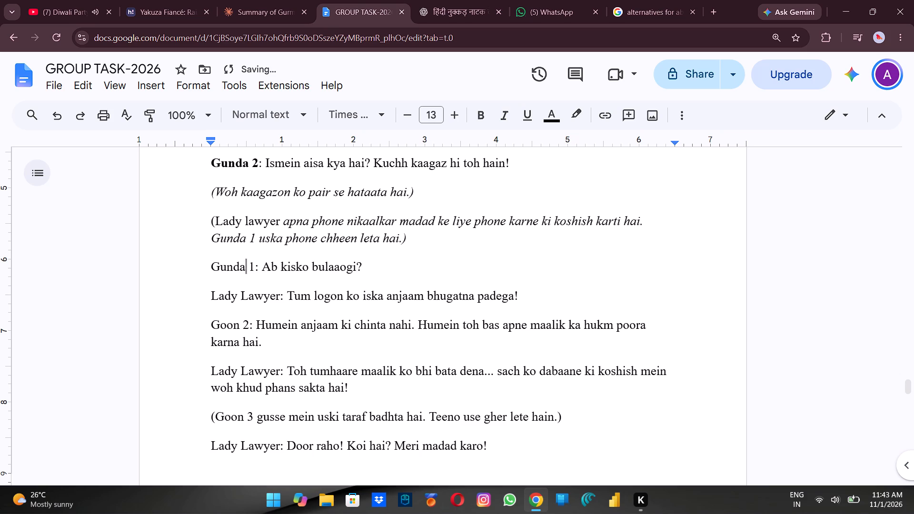
left_click(436, 331)
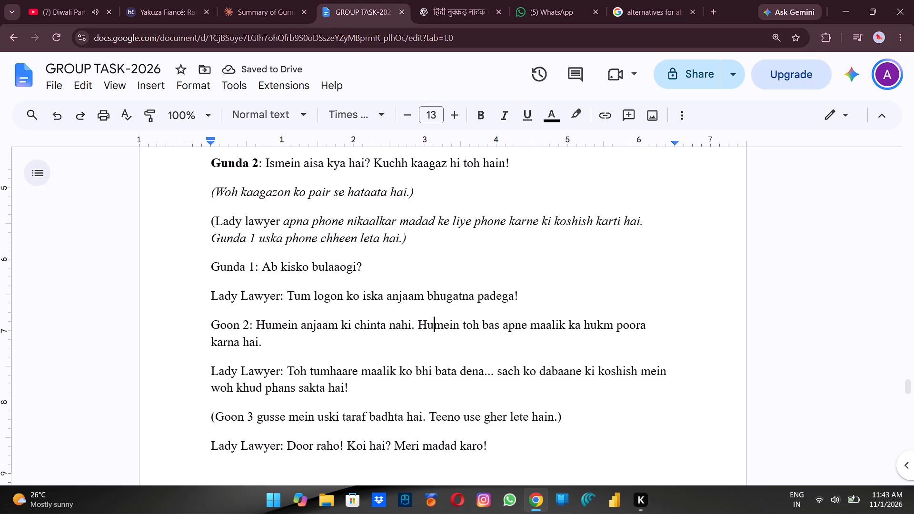
Bold the speaker label "Gunda 1:" in the line "Ab kisko bulaaogi?".
left_click(200, 280)
left_click_drag(200, 280, 257, 269)
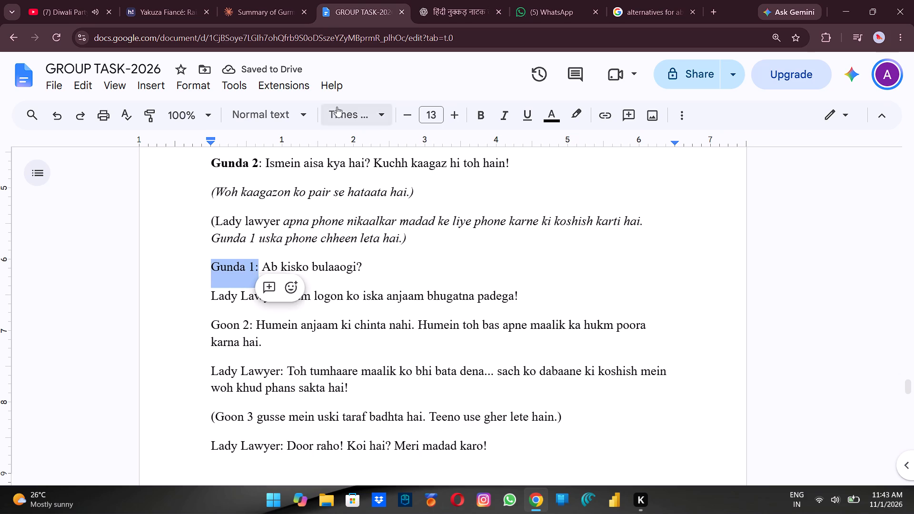
left_click(478, 117)
Bold the speaker label "Lady Lawyer:" in the line "Tum logon ko iska anjaam bhugatna padega!".
left_click_drag(189, 290, 258, 289)
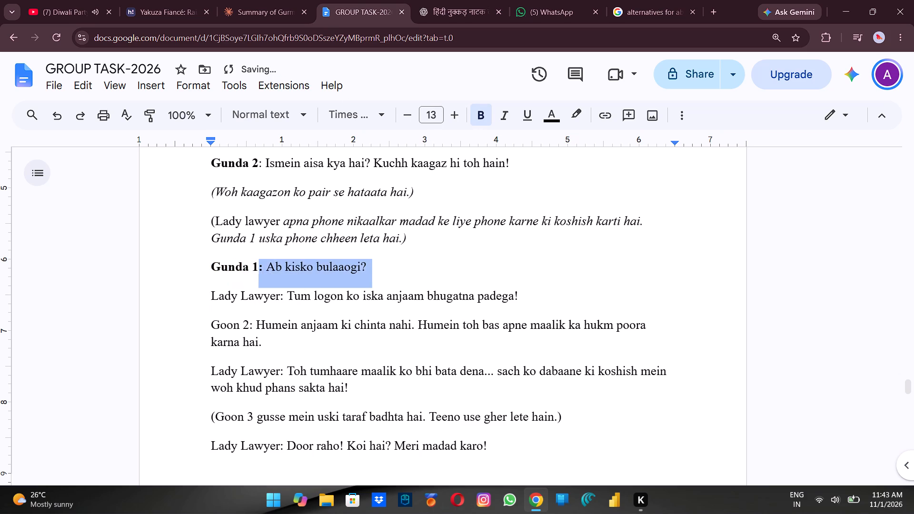
left_click_drag(258, 289, 256, 289)
left_click(207, 296)
left_click_drag(207, 296, 283, 297)
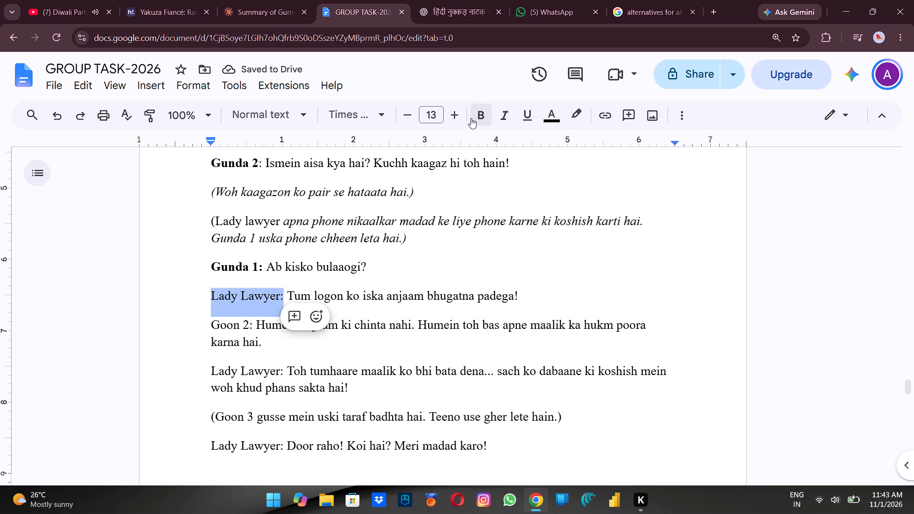
left_click(486, 111)
Bold the speaker label "Goon 2" in the line beginning "Humein anjaam ki chinta nahi".
left_click(195, 324)
left_click_drag(195, 323, 230, 321)
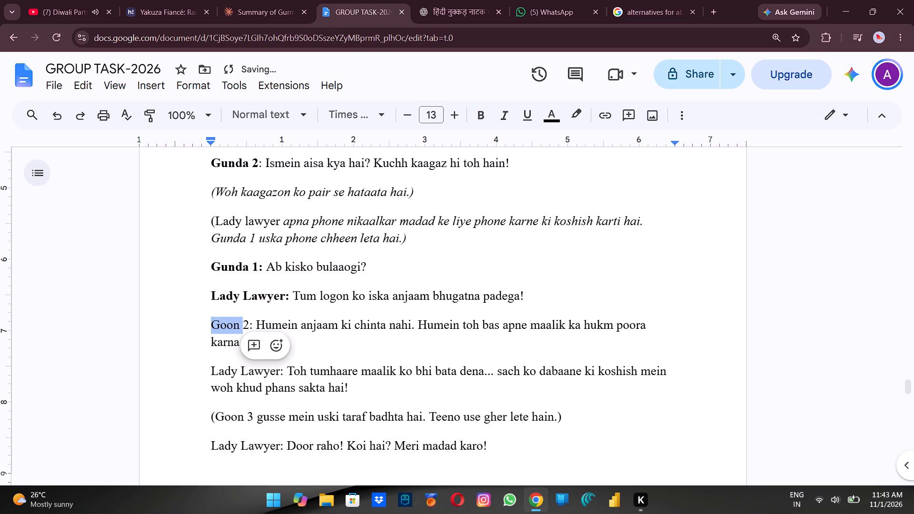
left_click_drag(230, 321, 246, 321)
left_click(476, 117)
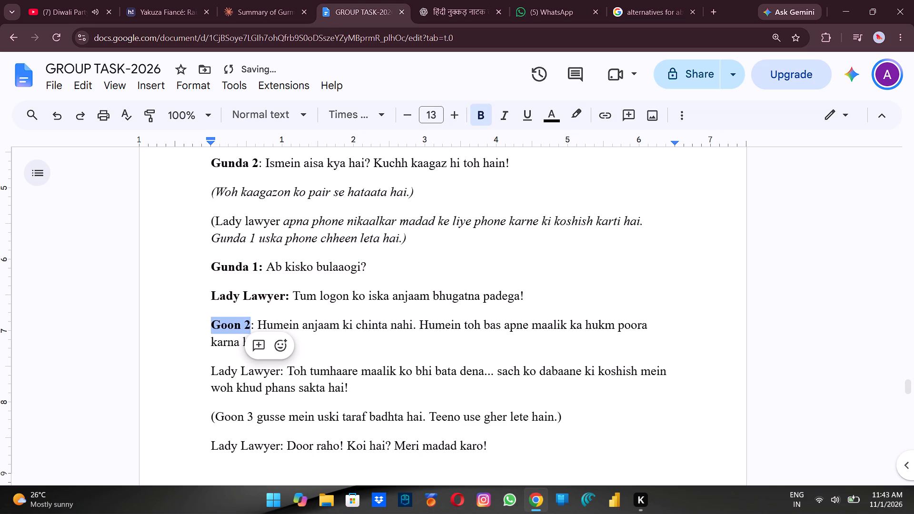
Change the bold speaker label "Goon 2" to "Gunda 2" in the line beginning "Humein anjaam ki chinta nahi".
left_click(249, 301)
left_click(242, 327)
key("BackSpace")
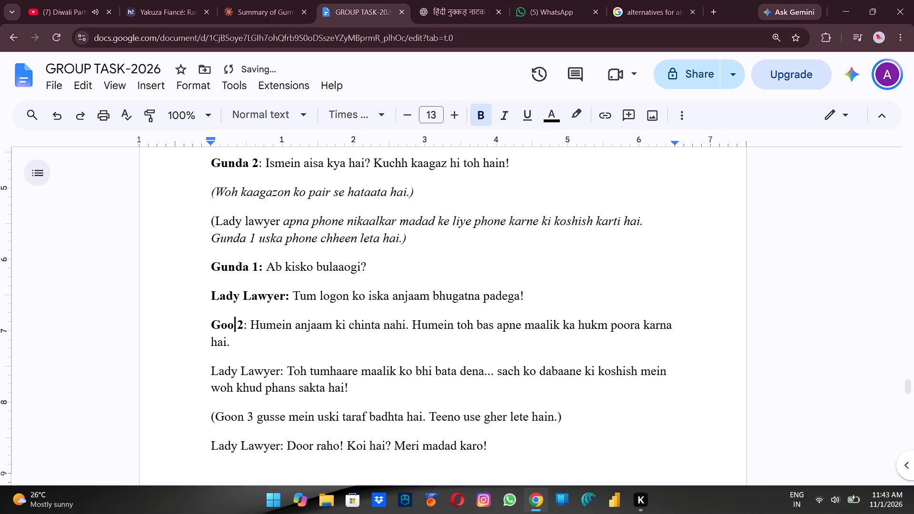
key("BackSpace")
key("BackSpace")
type("unda")
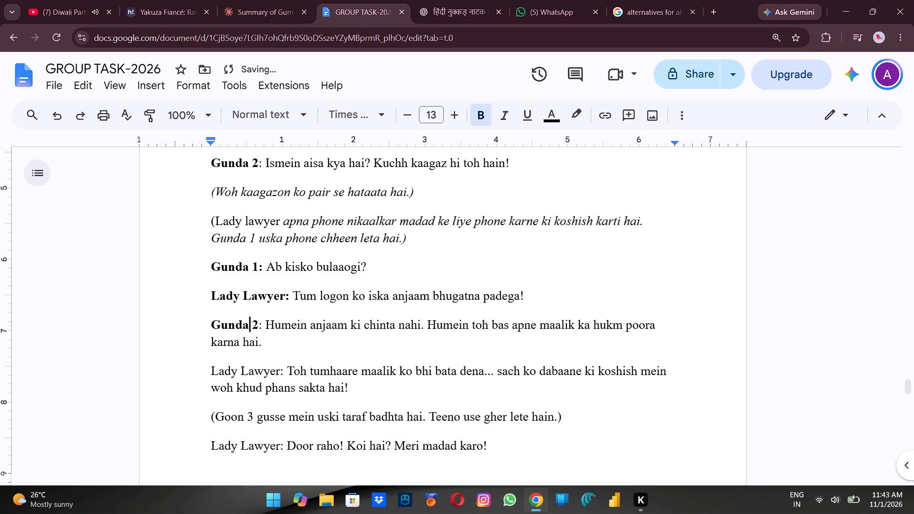
Bold the speaker label "Lady Lawyer:" in the lines beginning "Toh tumhaare maalik ko" and "Door raho!".
left_click_drag(209, 367, 285, 368)
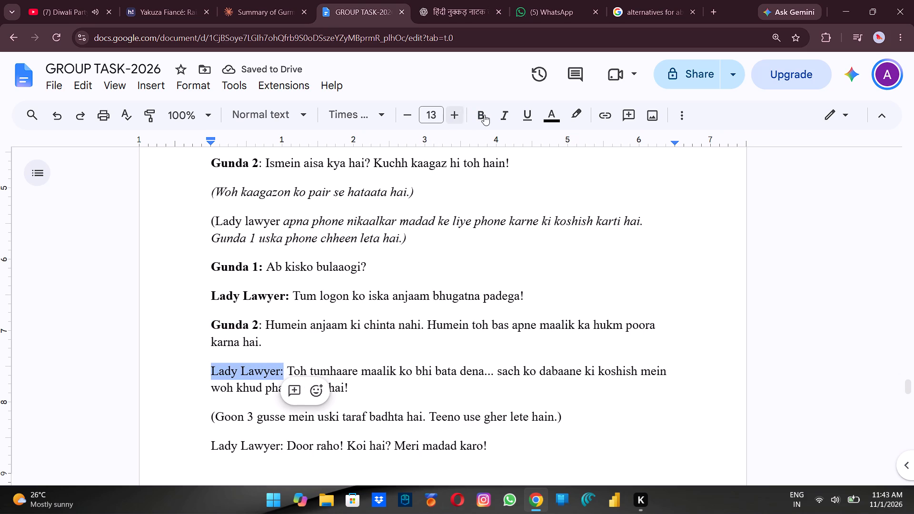
left_click(485, 115)
left_click_drag(209, 443, 285, 445)
left_click(479, 121)
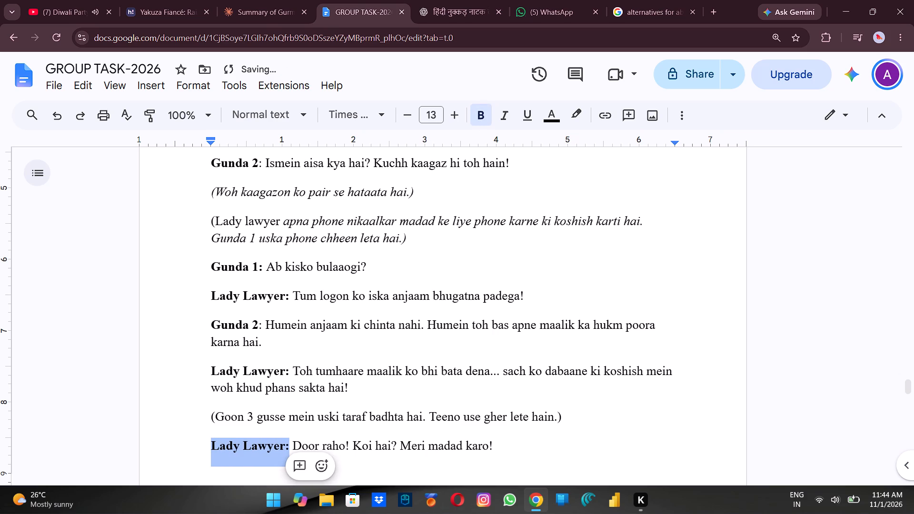
left_click(289, 319)
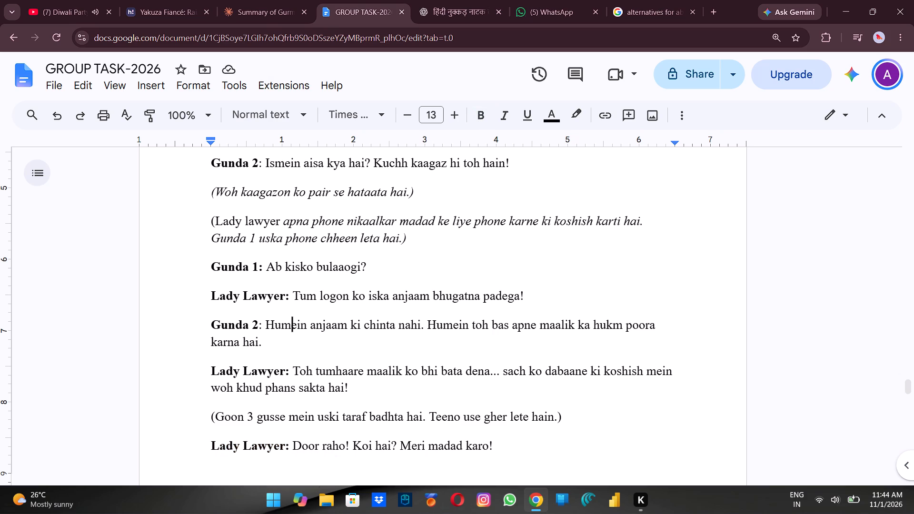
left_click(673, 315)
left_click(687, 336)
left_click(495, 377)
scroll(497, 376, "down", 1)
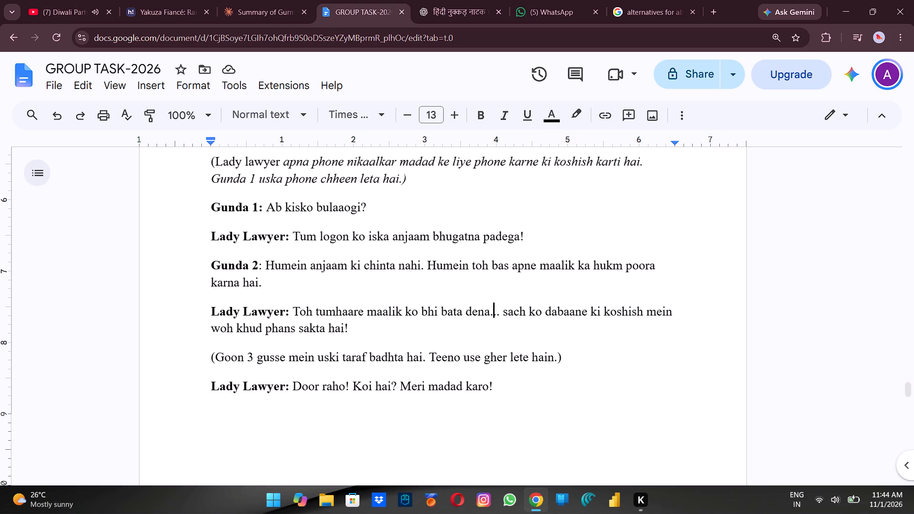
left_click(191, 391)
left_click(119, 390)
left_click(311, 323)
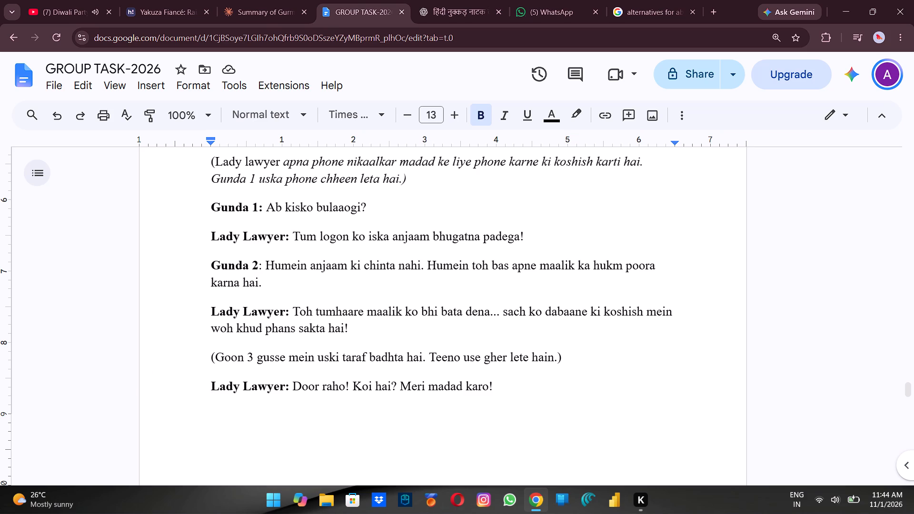
Insert "bhi" after "woh khud" in Lady Lawyer's line beginning "Toh tumhaare maalik ko".
left_click(275, 325)
left_click(266, 329)
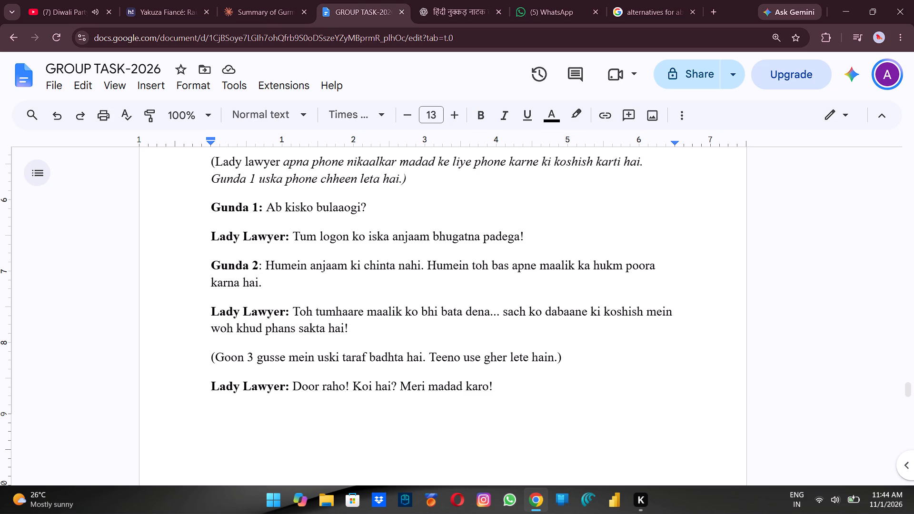
type("bhi")
key("space")
Replace "sakta hai" with "jayega" at the end of the same Lady Lawyer line, after "phans".
key("Right")
key("Right")
key("Right")
key("Right")
key("Right")
key("Right")
key("Right")
key("Right")
key("Right")
key("Right")
key("Right")
key("Right")
key("Right")
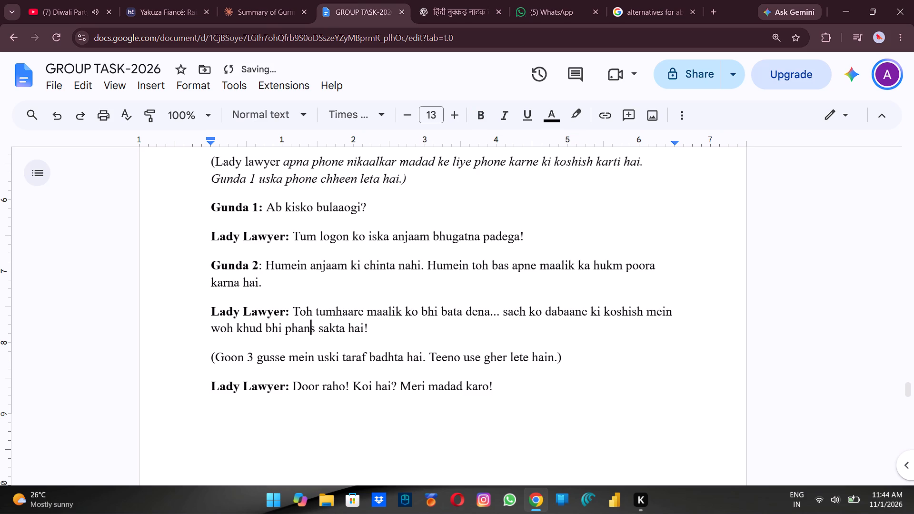
key("Right")
key("Right")
key("BackSpace")
key("BackSpace")
key("BackSpace")
key("BackSpace")
key("BackSpace")
key("BackSpace")
key("BackSpace")
key("BackSpace")
key("BackSpace")
type("jayega")
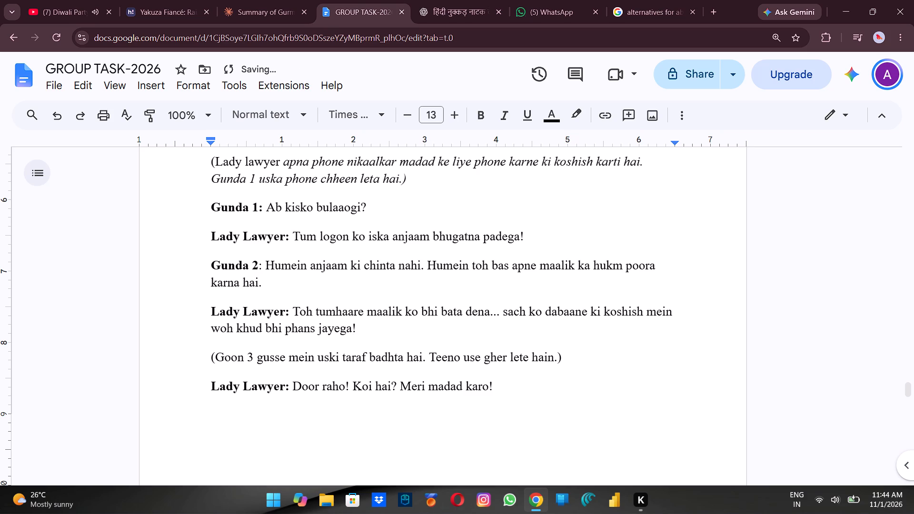
Change "Goon" to "Gunda" in the stage direction about Goon 3 approaching angrily, "gusse mein uski taraf badhta hai".
left_click(243, 359)
key("BackSpace")
key("BackSpace")
key("BackSpace")
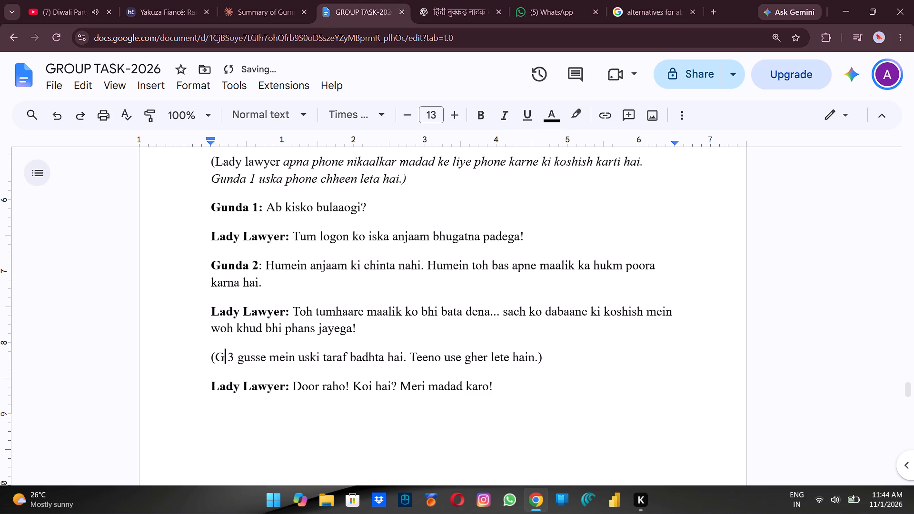
type("unda")
Italicize the stage direction beginning "(Bheed ke kuchh log manch ke doosre kone par khade hain".
scroll(276, 376, "down", 1)
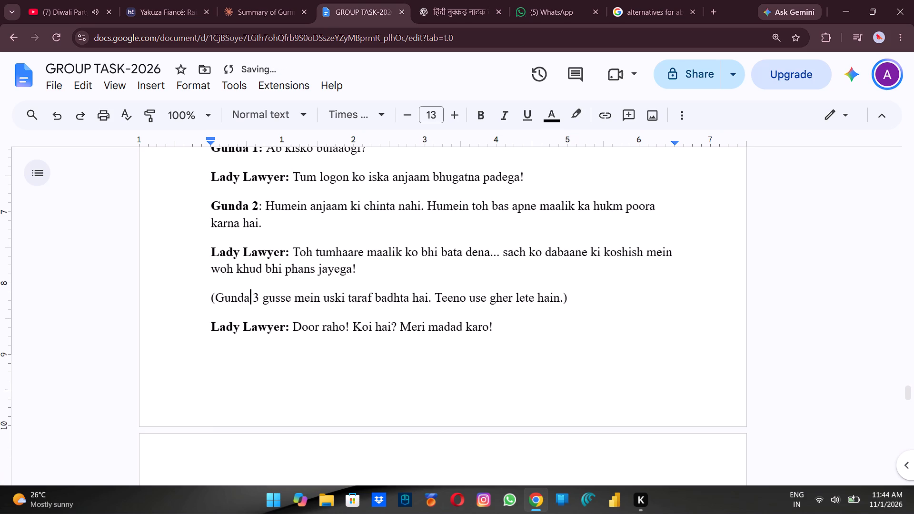
scroll(371, 380, "down", 1)
scroll(414, 329, "down", 2)
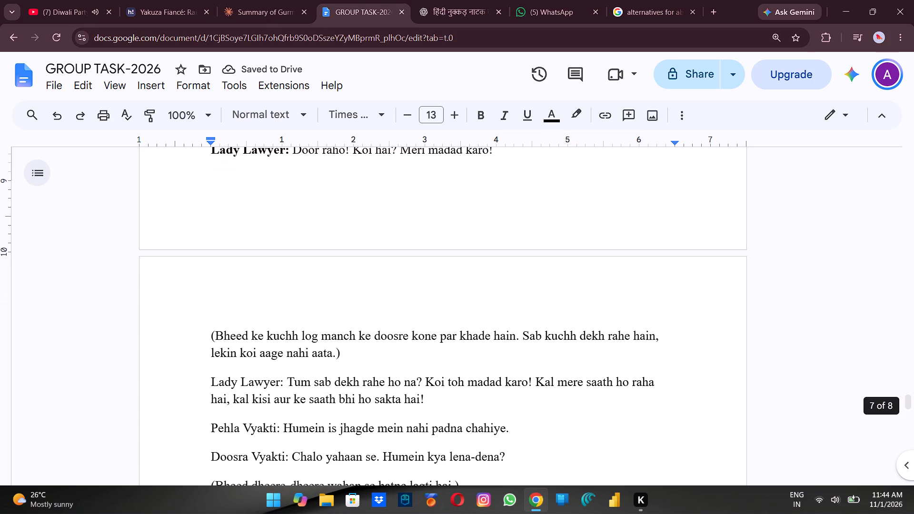
scroll(215, 337, "down", 1)
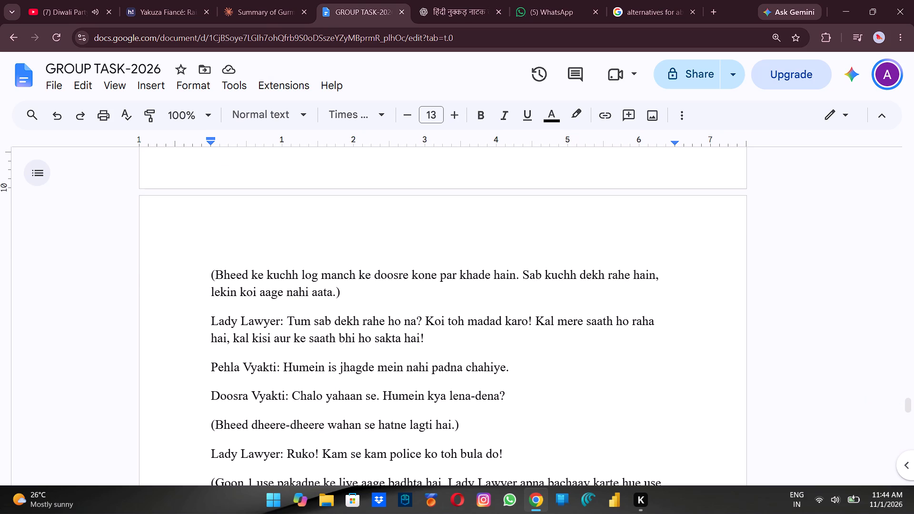
left_click_drag(211, 272, 342, 291)
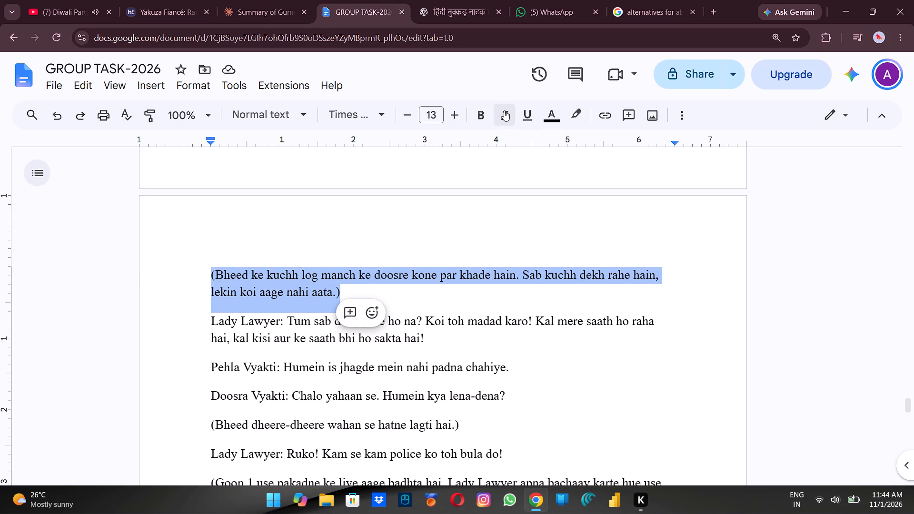
left_click(504, 110)
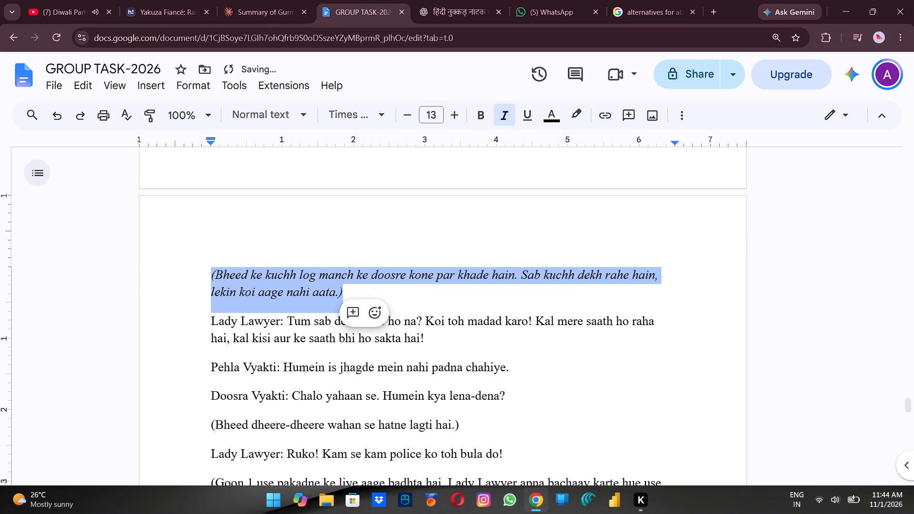
left_click(456, 343)
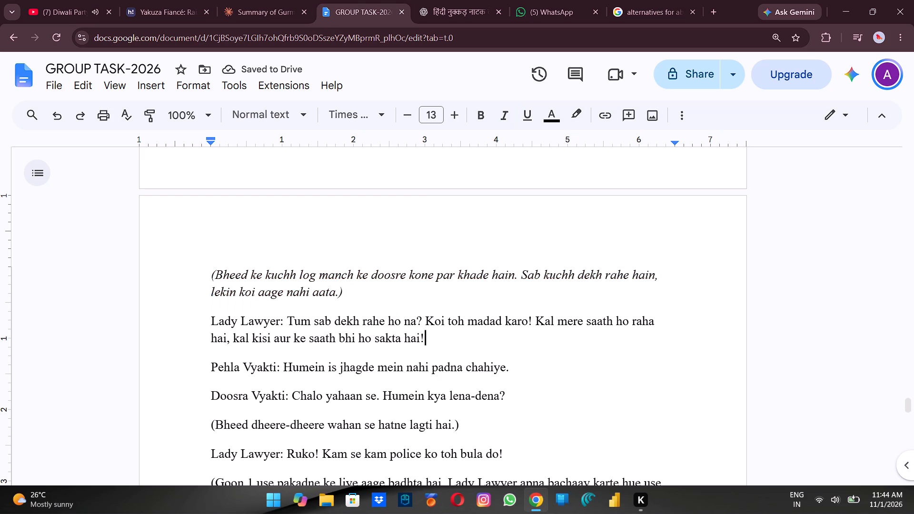
Read through the unformatted SCENE-2 lines that follow the crowd stage direction.
scroll(512, 336, "down", 1)
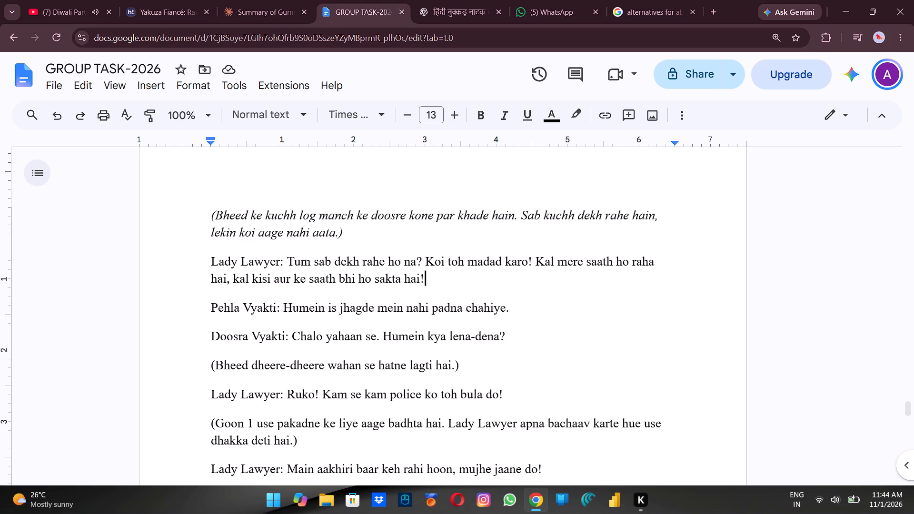
left_click(257, 281)
scroll(261, 288, "down", 1)
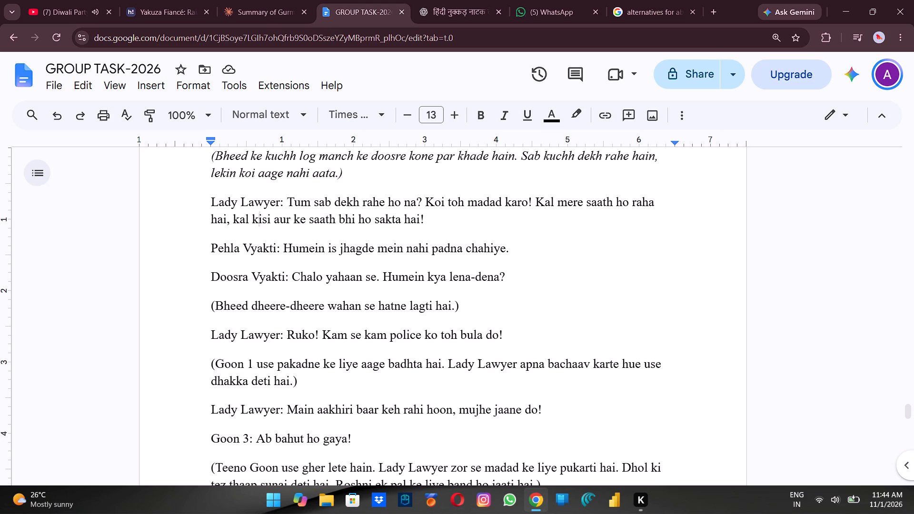
scroll(325, 308, "down", 1)
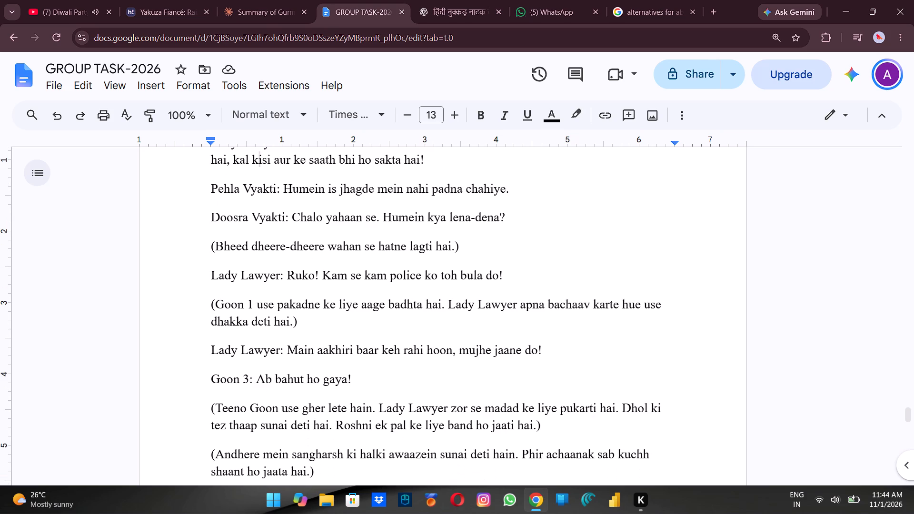
scroll(325, 308, "up", 6)
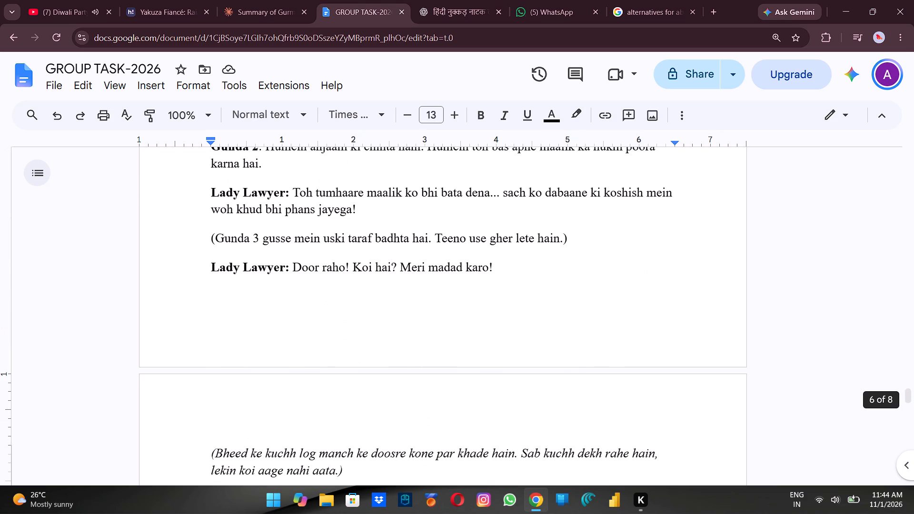
scroll(325, 308, "down", 5)
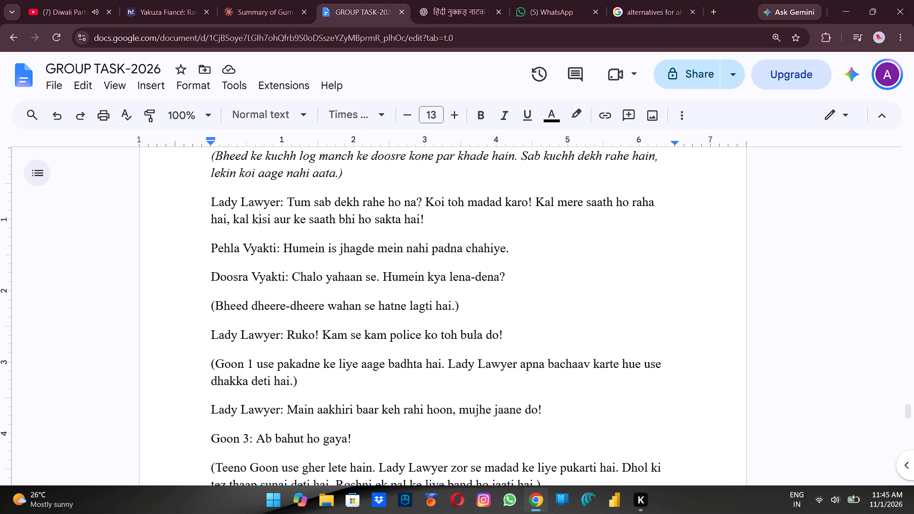
Replace "Kal" with "Aaj" before "mere saath ho raha hai" in Lady Lawyer's line beginning "Tum sab dekh rahe ho na?".
left_click(718, 245)
left_click(727, 207)
left_click(702, 204)
key("Left")
key("Left")
key("Left")
key("Left")
key("Left")
key("Left")
key("Left")
key("Left")
key("Left")
key("Left")
key("Left")
key("Left")
key("Left")
key("Left")
key("Left")
key("Left")
key("Left")
key("Left")
key("Left")
key("Left")
key("BackSpace")
key("BackSpace")
key("BackSpace")
key("a")
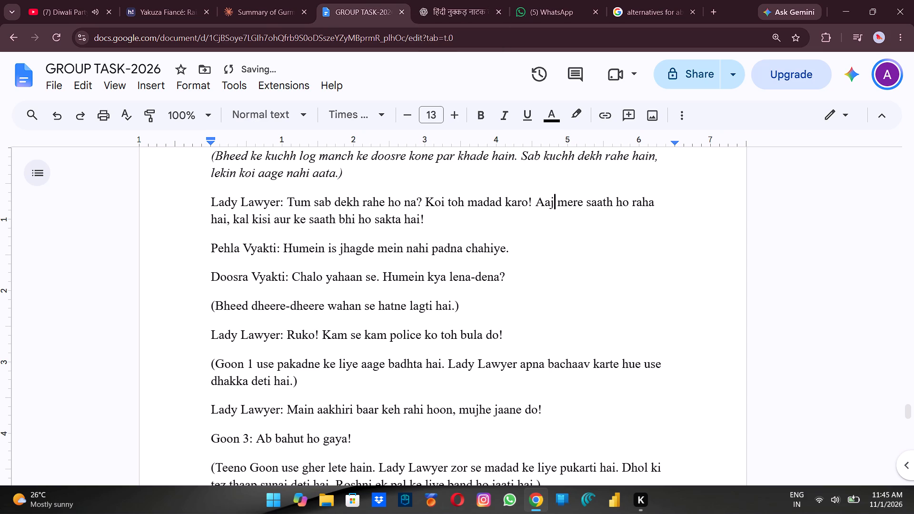
Delete the lines from "Pehla Vyakti: Humein is jhagde mein" through Lady Lawyer's "Main aakhiri baar keh rahi hoon, mujhe jaane do!".
left_click(354, 294)
left_click(237, 252)
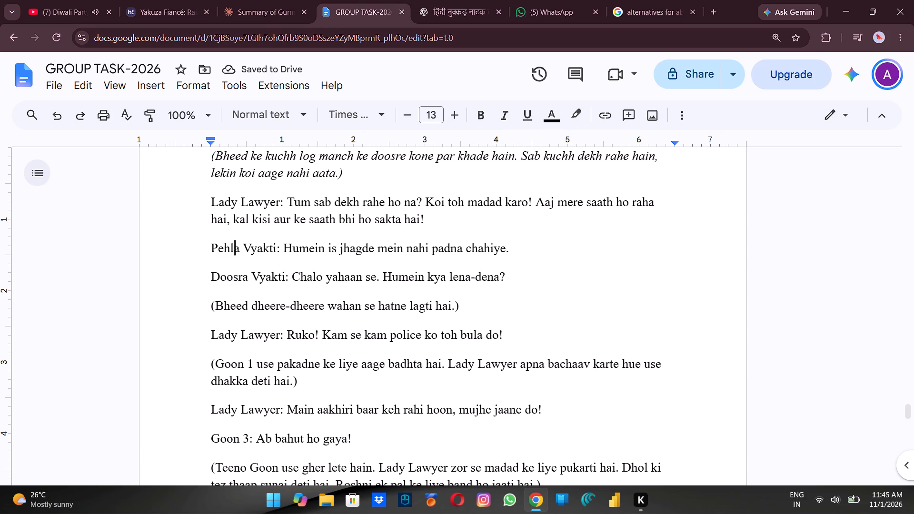
left_click_drag(204, 251, 578, 403)
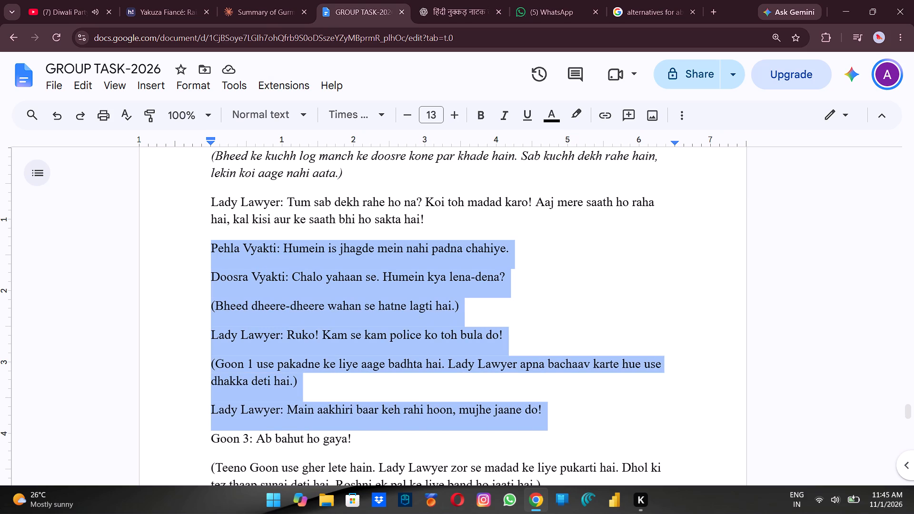
left_click_drag(578, 403, 583, 409)
key("BackSpace")
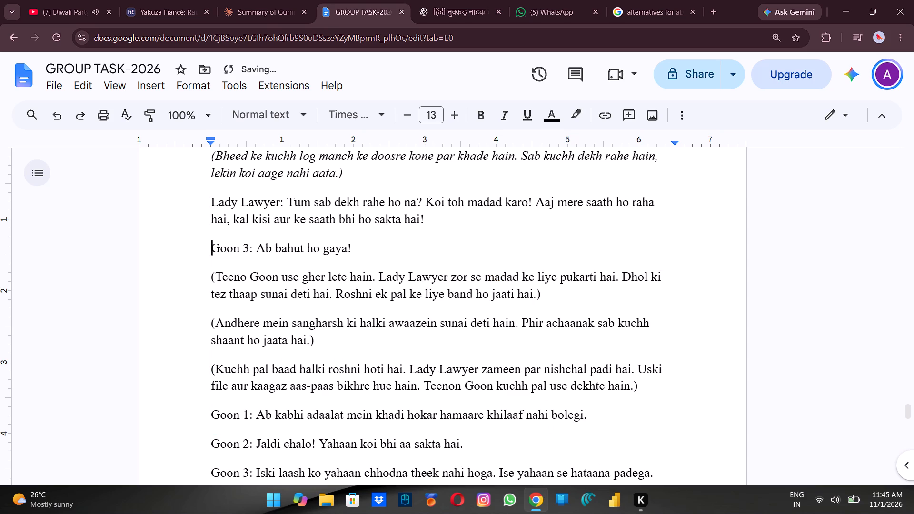
Bold the speaker label "Lady Lawyer:" in the line beginning "Tum sab dekh rahe ho na?".
left_click(419, 396)
left_click(264, 282)
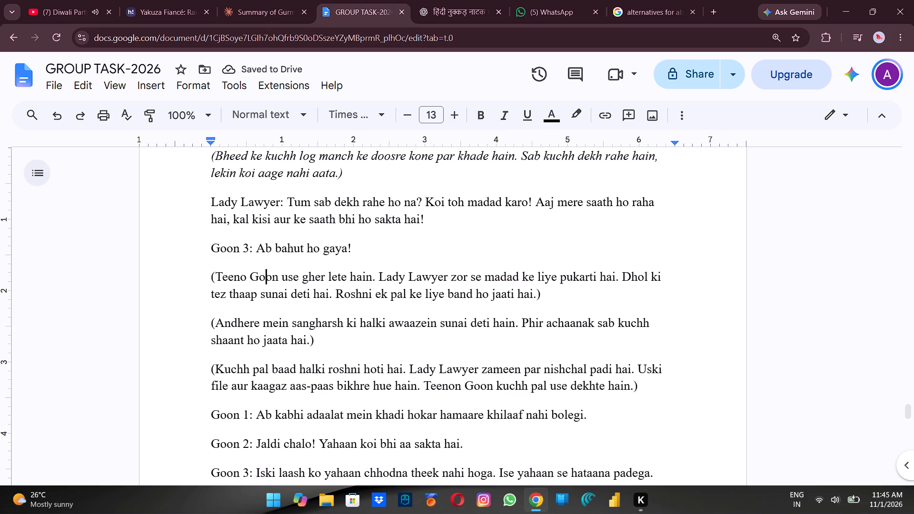
left_click(228, 238)
left_click(218, 228)
left_click(216, 212)
left_click_drag(210, 196, 260, 198)
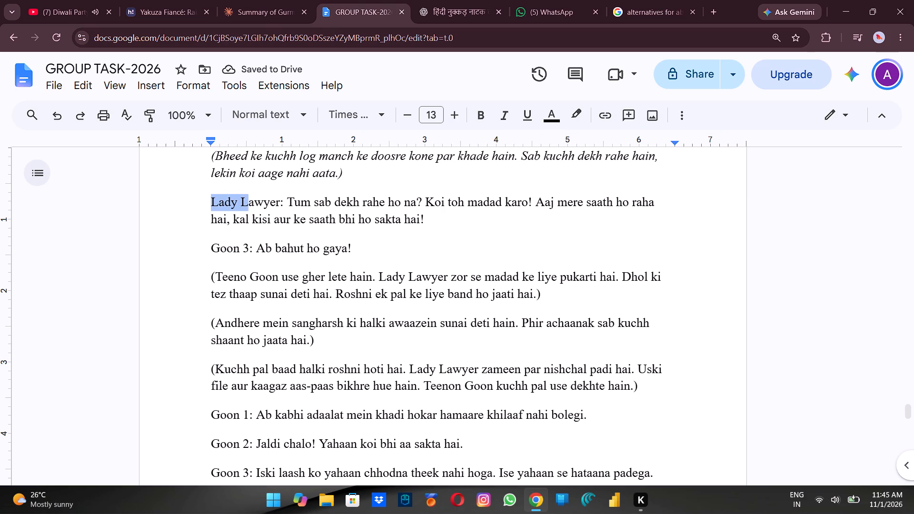
left_click_drag(260, 198, 285, 198)
left_click(485, 117)
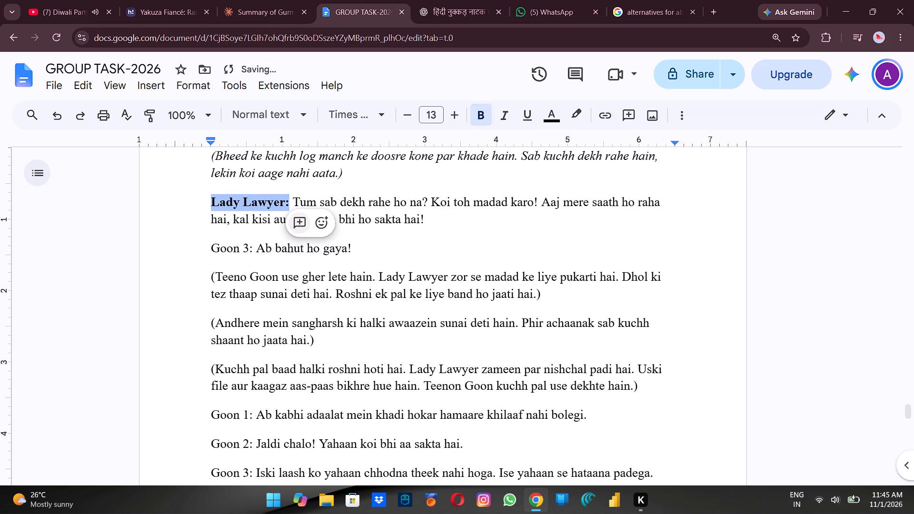
Bold the speaker label "Goon 3" in the line "Ab bahut ho gaya!".
left_click(174, 269)
left_click_drag(174, 269, 245, 252)
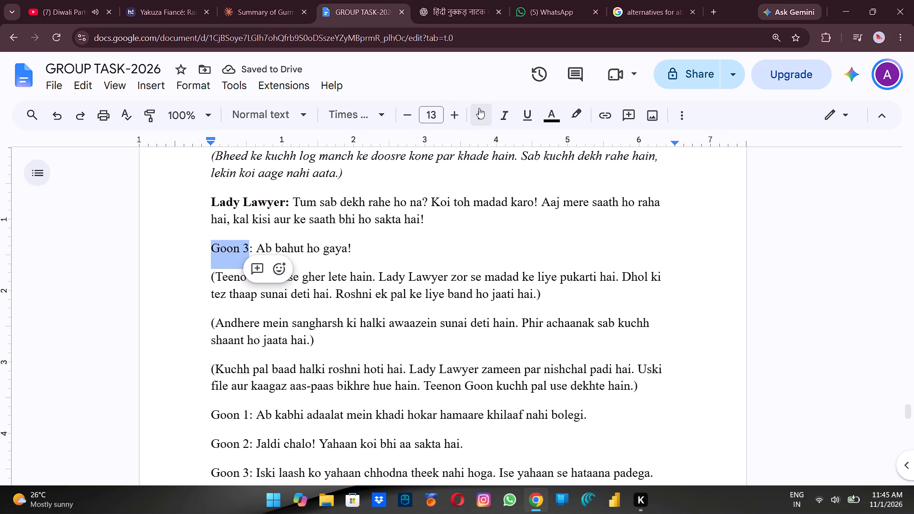
left_click(479, 108)
Change the bold speaker label "Goon 3" to "Gunda 3" in the line "Ab bahut ho gaya!".
left_click(243, 240)
left_click(240, 258)
key("BackSpace")
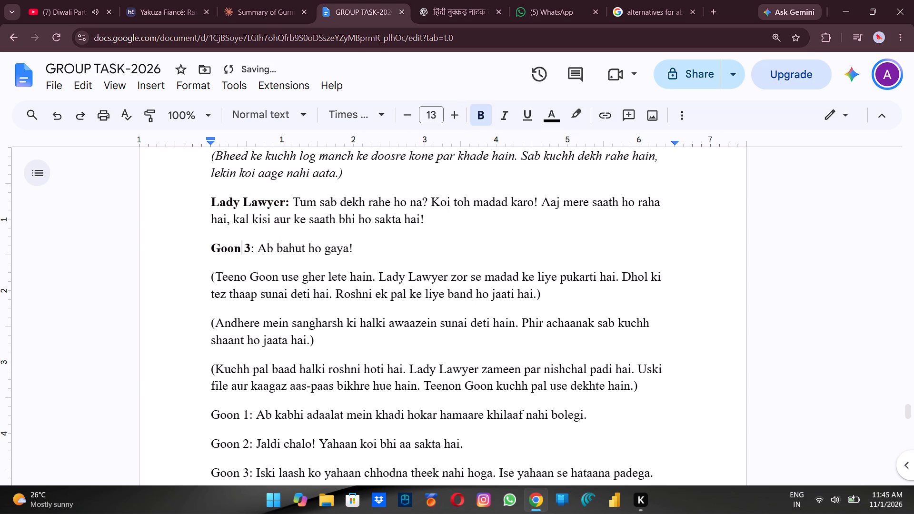
key("BackSpace")
key("BackSpace")
type("unda")
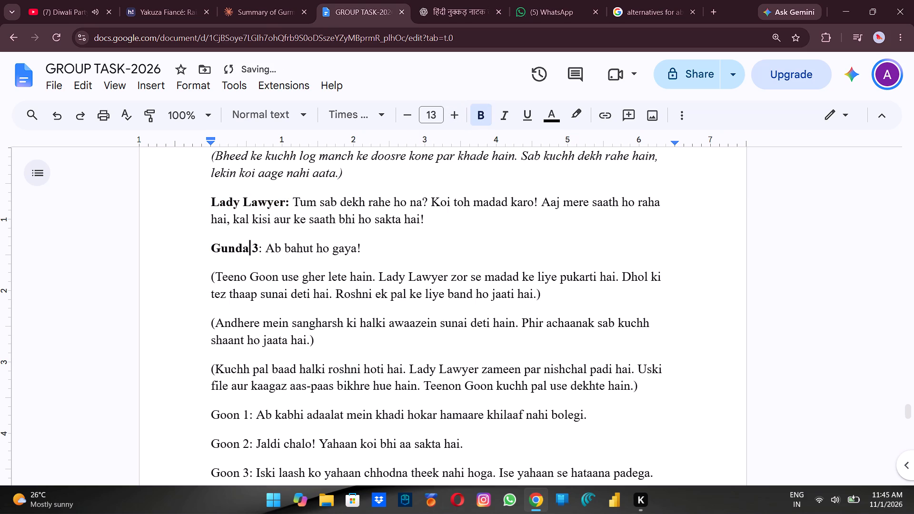
Change "Goon" to "Gunde" in the stage direction beginning "(Teeno Goon use gher lete hain".
left_click(277, 275)
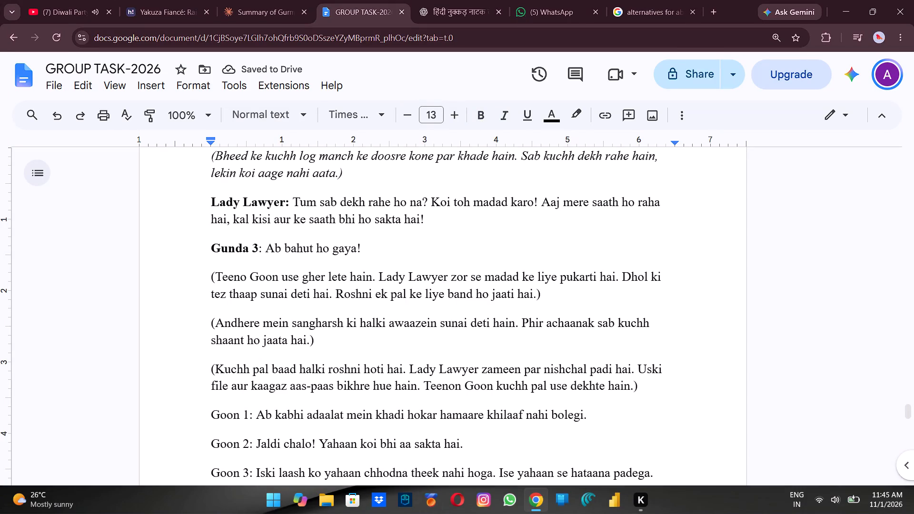
key("BackSpace")
key("BackSpace")
key("BackSpace")
type("unde")
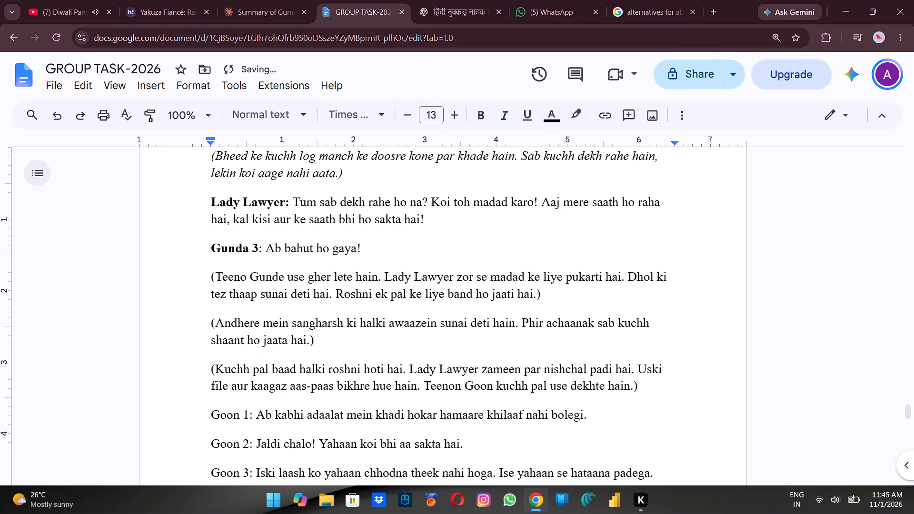
Delete the rest of the stage direction after "Teeno Gunde use gher lete hain.", keeping the closing bracket.
left_click(569, 285)
left_click(569, 327)
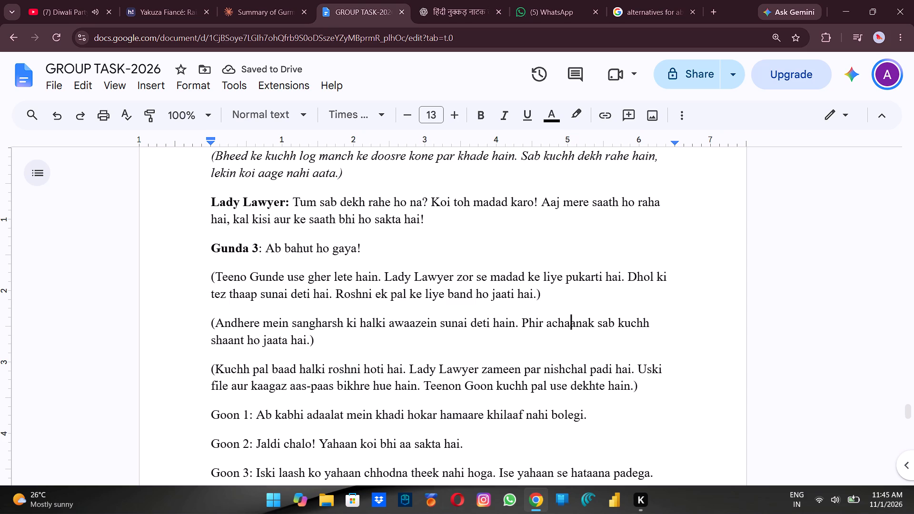
left_click(547, 291)
left_click(536, 295)
key("BackSpace")
key("BackSpace")
key("BackSpace")
key("BackSpace")
key("BackSpace")
key("BackSpace")
key("BackSpace")
key("BackSpace")
key("BackSpace")
key("BackSpace")
key("BackSpace")
key("BackSpace")
key("BackSpace")
key("BackSpace")
key("BackSpace")
key("BackSpace")
key("BackSpace")
key("BackSpace")
key("BackSpace")
key("BackSpace")
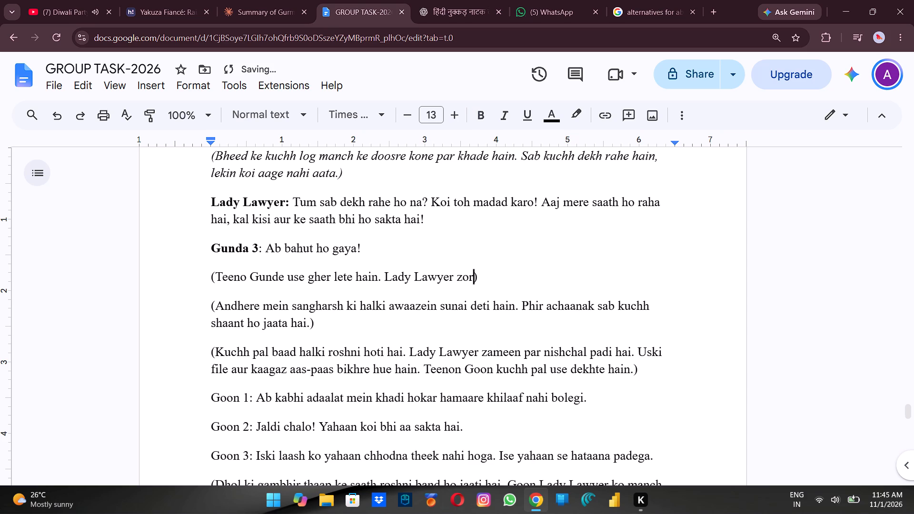
key("BackSpace")
key("BackSpace")
key("BackSpace")
key("BackSpace")
key("BackSpace")
key("BackSpace")
key("BackSpace")
key("BackSpace")
key("BackSpace")
key("BackSpace")
key("BackSpace")
key("BackSpace")
key("BackSpace")
key("BackSpace")
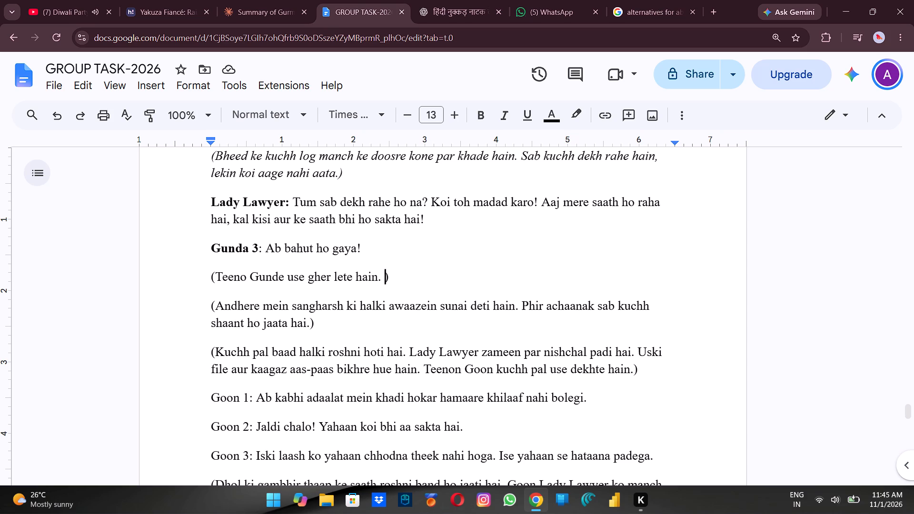
Remove the trailing space and full stop before the closing bracket in "(Teeno Gunde use gher lete hain. )".
key("BackSpace")
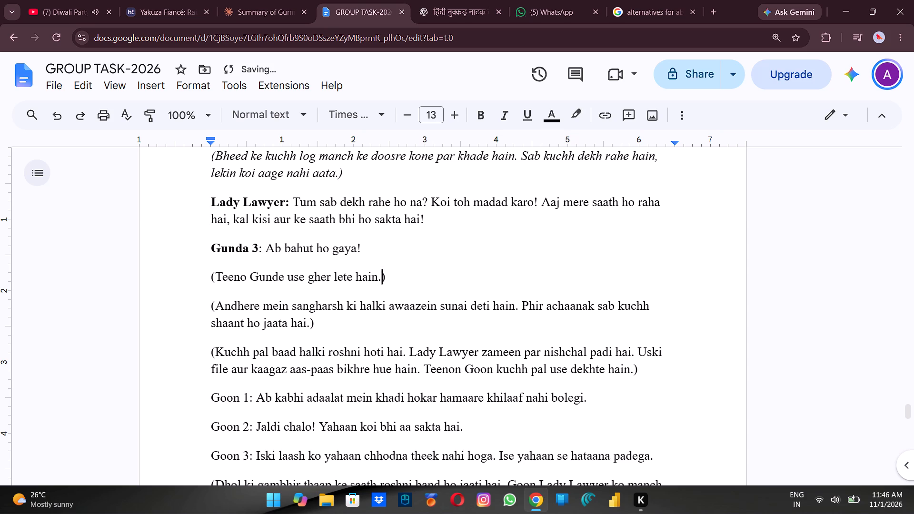
key("BackSpace")
Replace the bracketed "Andhere mein sangharsh" direction with "Ek gunda uske pair pakad leta hai, dusra gunda ek kapde se uska gala dabata hai aur".
scroll(418, 347, "down", 1)
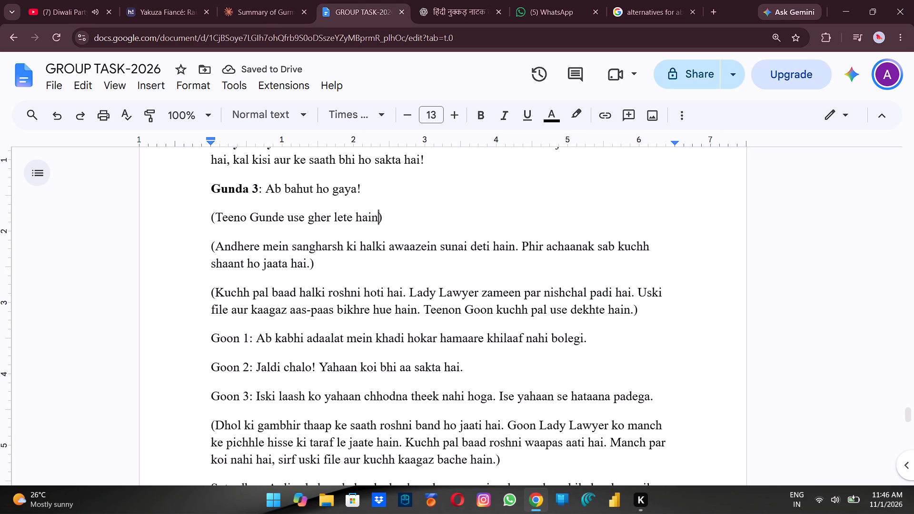
left_click(234, 422)
left_click(277, 307)
left_click(304, 243)
left_click_drag(308, 265, 218, 250)
key("e")
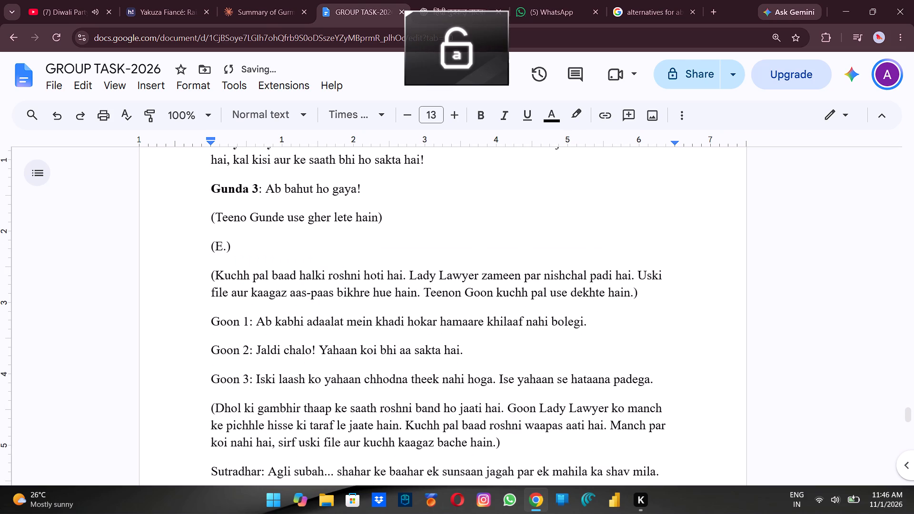
type("k gunda uske pair pakad leta hai, du")
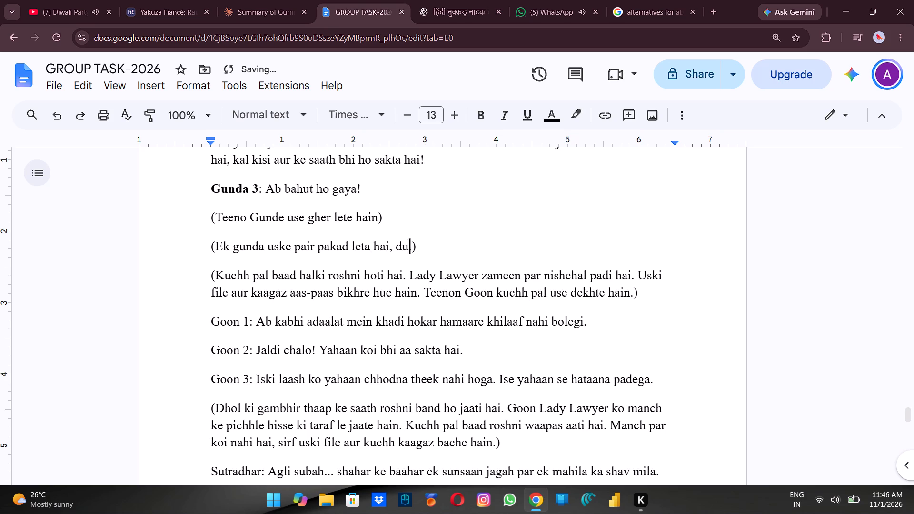
type("sra gunda ek p")
key("BackSpace")
type("kapde se uska gala dabata hai aur")
key("space")
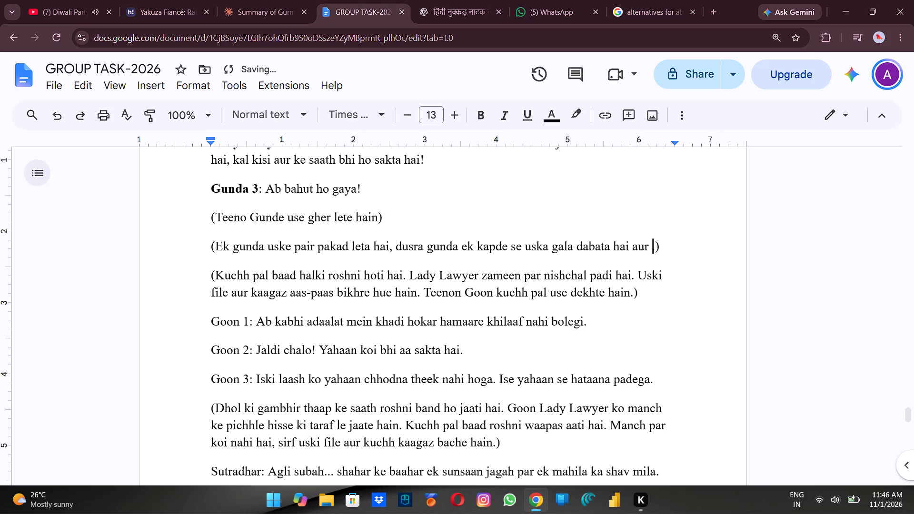
Continue that stage direction with "teesra banda pass padi ek rod ko uthake uske sar pe mardeta hai and uske baad bhi rukta nahi".
type("te")
type("esra banda")
key("space")
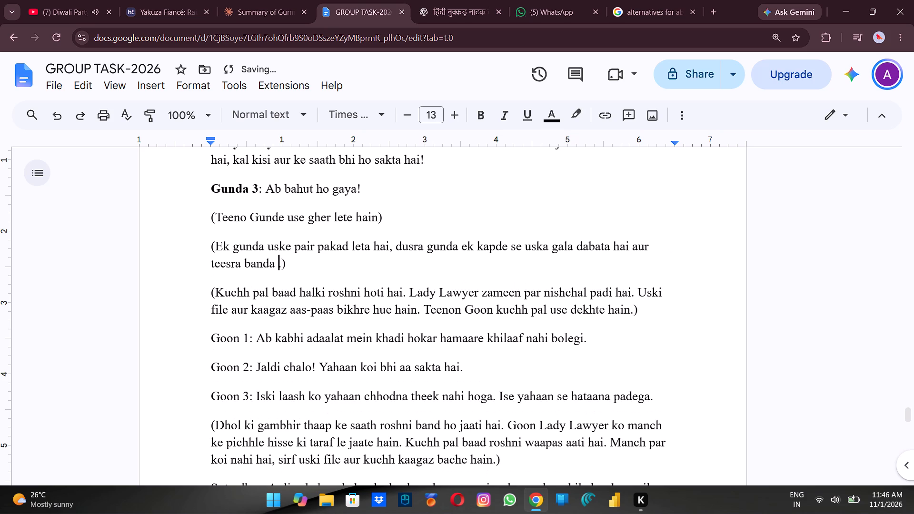
type("pass padi ek rod ko uthake u")
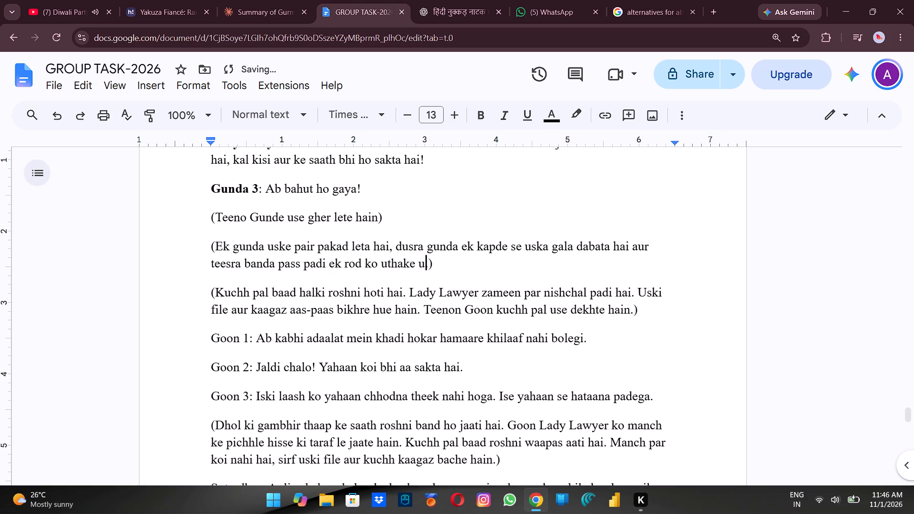
type("ske")
key("space")
type("sar pe mardeta hai and us")
type("ke baad bhi rukta nahi")
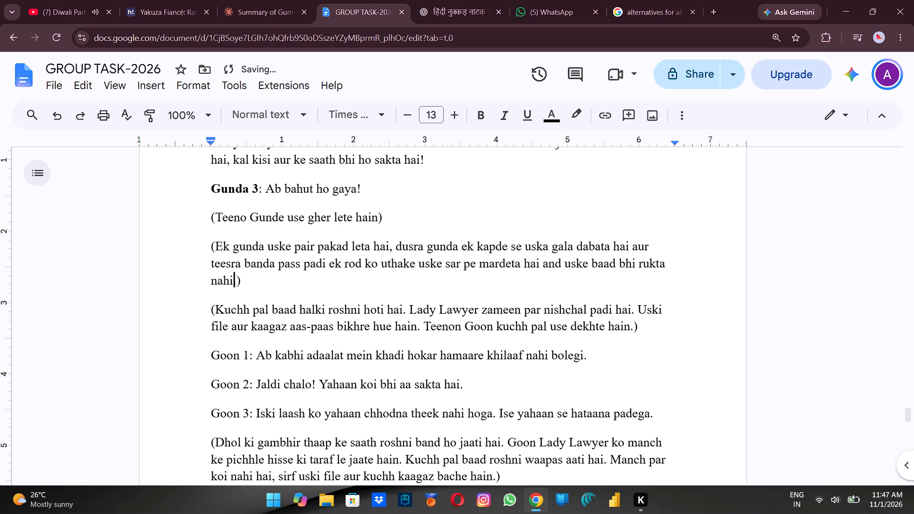
Delete the whole stage direction beginning "(Kuchh pal baad halki roshni hoti hai", above the Goon 1 line.
left_click_drag(208, 309, 570, 326)
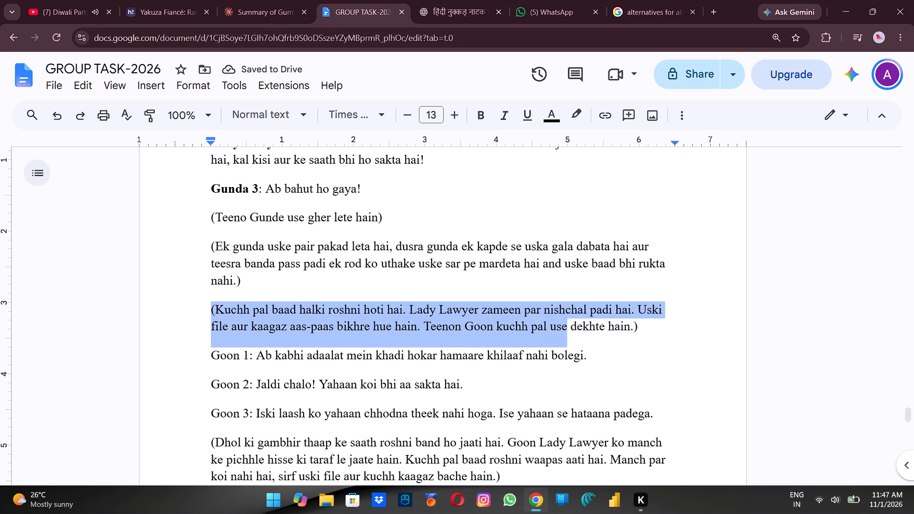
left_click_drag(570, 326, 649, 327)
key("BackSpace")
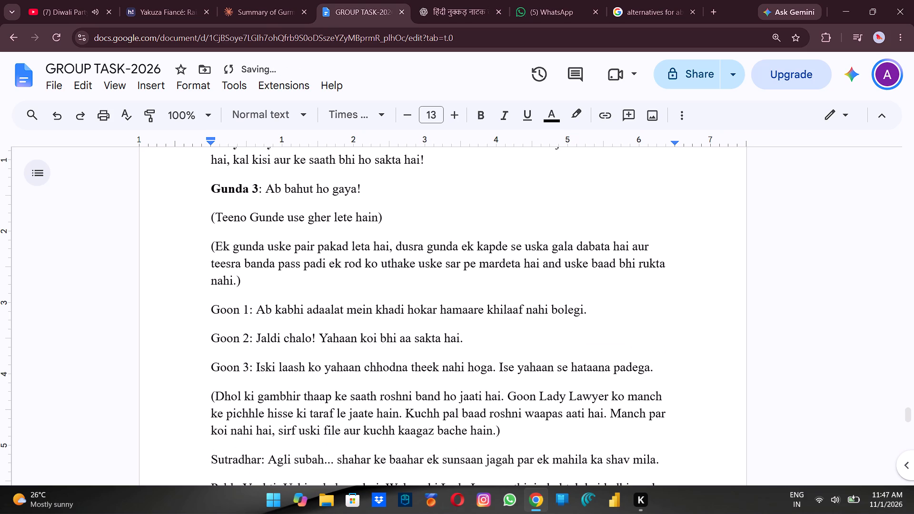
Change the speaker label "Goon 1" to "Gunda 1" in the line beginning "Ab kabhi adaalat mein".
key("Right")
key("Right")
key("Right")
key("Right")
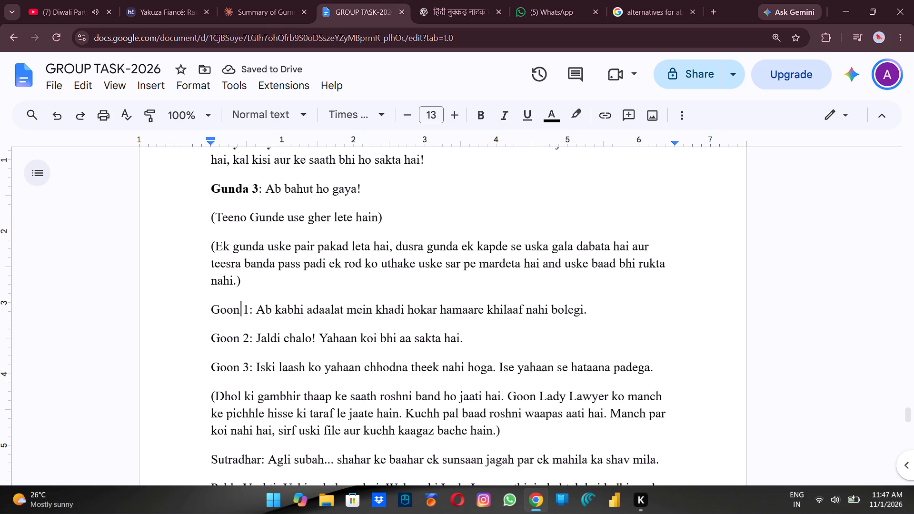
key("BackSpace")
key("BackSpace")
key("BackSpace")
type("undaa")
key("BackSpace")
Bold the speaker label "Gunda 1:" in the line beginning "Ab kabhi adaalat mein".
left_click(483, 301)
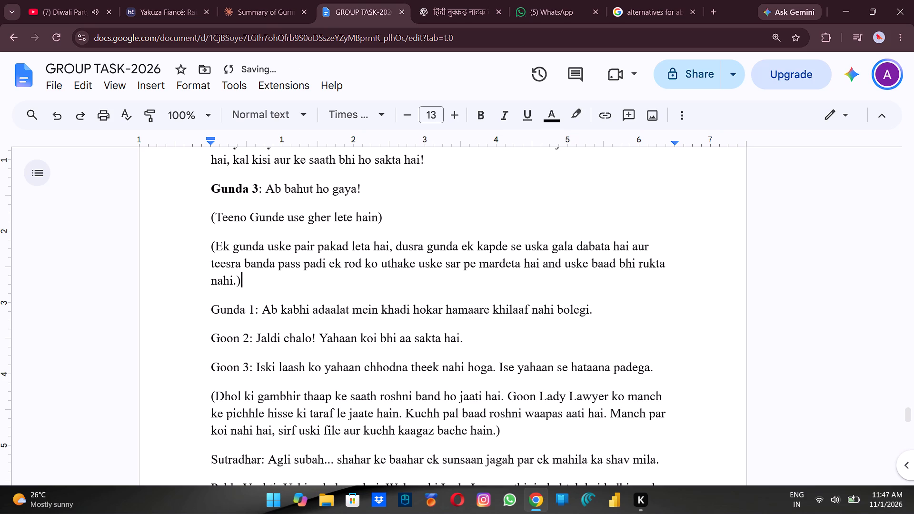
left_click(456, 332)
left_click(318, 325)
left_click(238, 325)
left_click(209, 323)
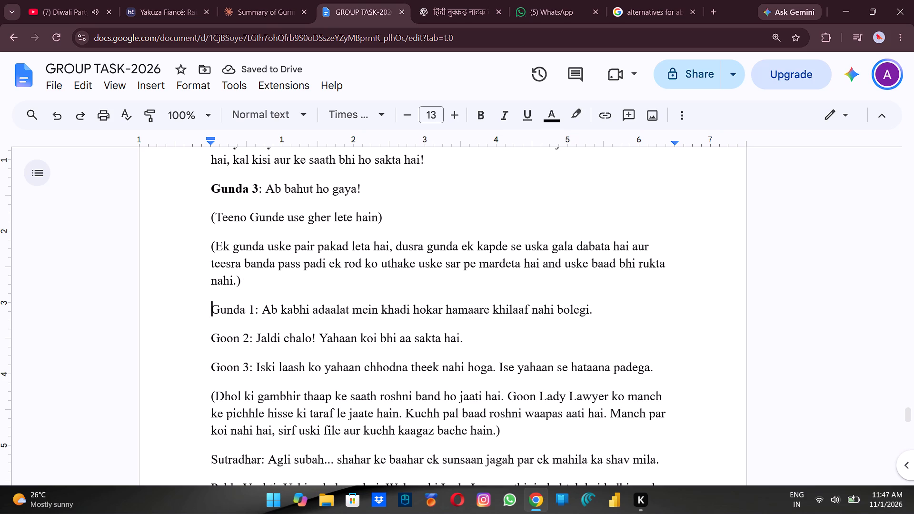
left_click_drag(209, 323, 252, 312)
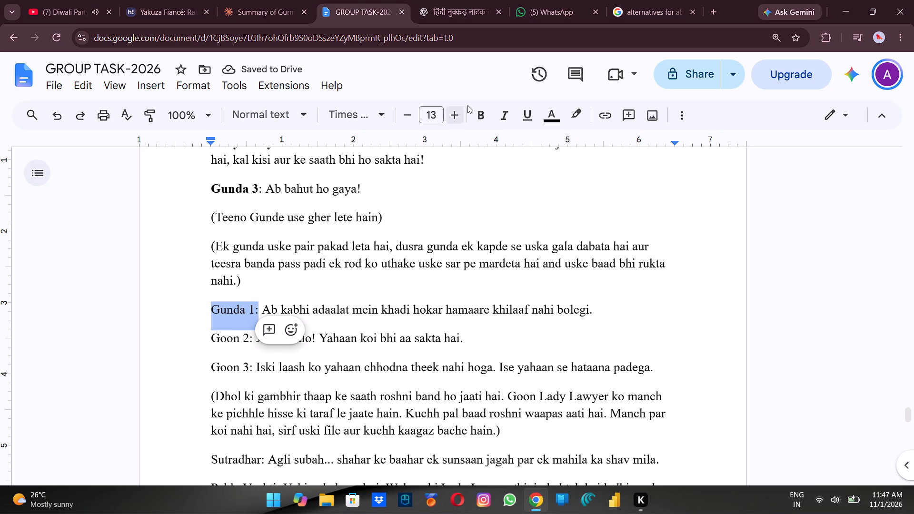
left_click(484, 119)
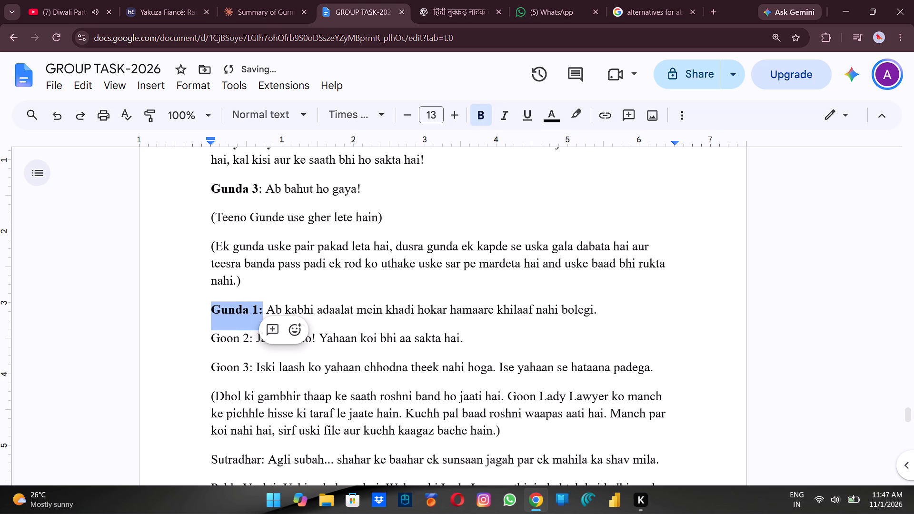
Bold the speaker labels "Goon 2:" and "Goon 3:" in the two lines below Gunda 1's dialogue.
left_click_drag(214, 335, 252, 337)
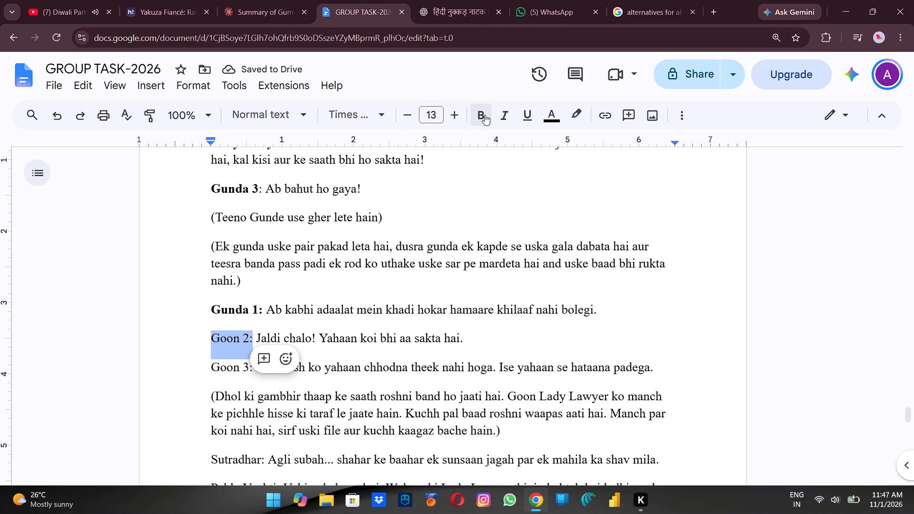
left_click(484, 114)
left_click_drag(211, 364, 255, 365)
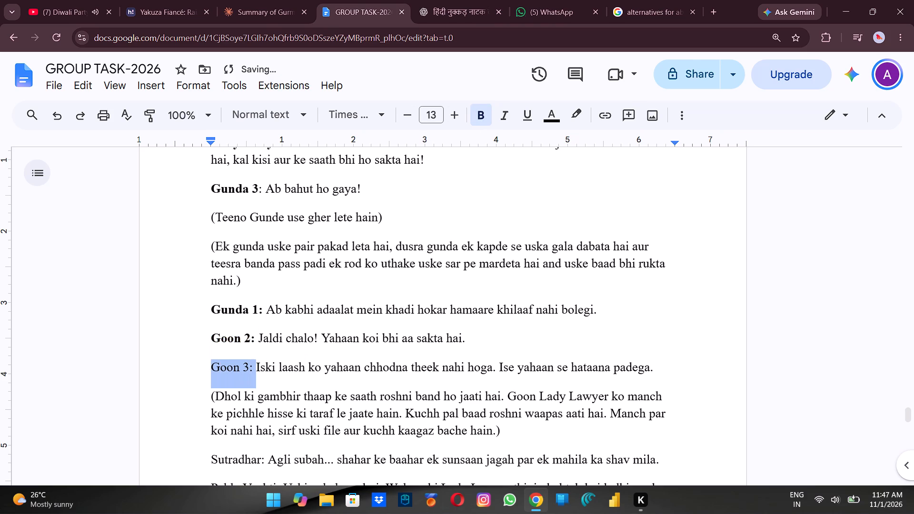
left_click_drag(255, 365, 252, 365)
left_click(476, 115)
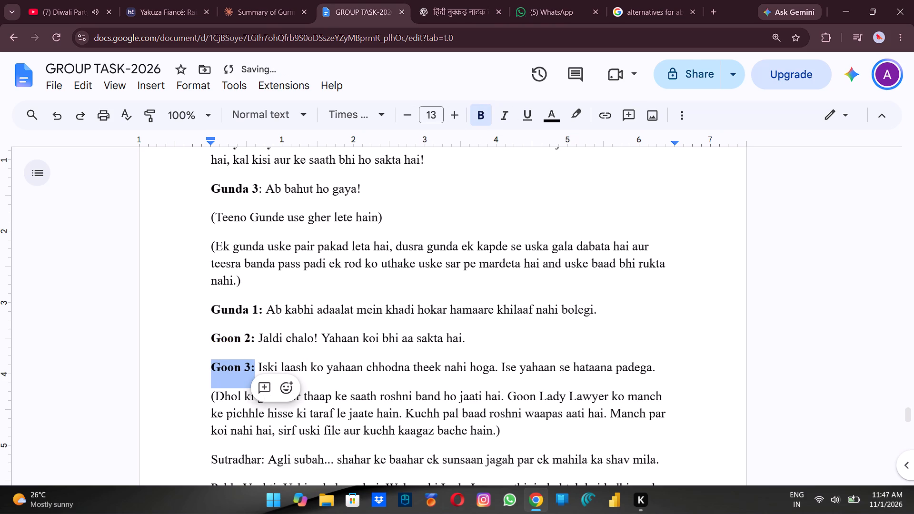
Change the bold speaker labels "Goon 2" and "Goon 3" below Gunda 1's line to "Gunda 2" and "Gunda 3".
left_click(238, 340)
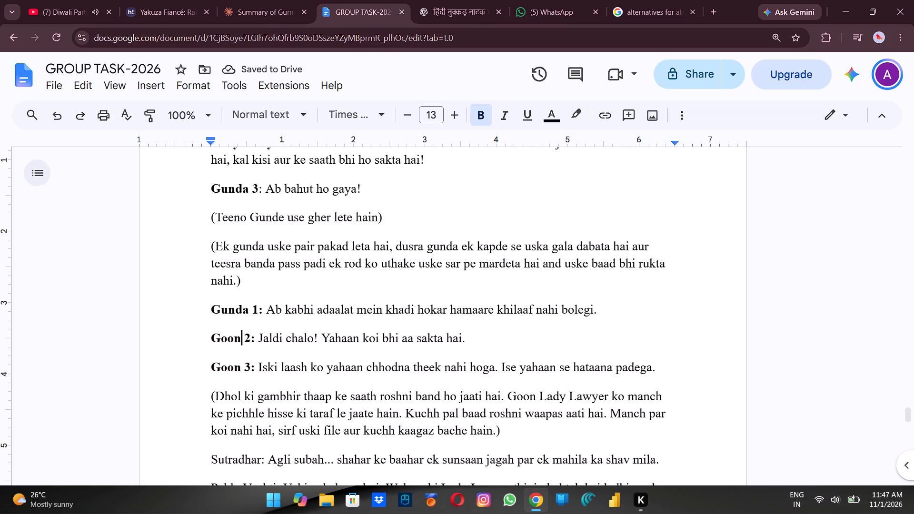
key("BackSpace")
key("BackSpace")
key("BackSpace")
type("unda")
key("Left")
key("Down")
key("BackSpace")
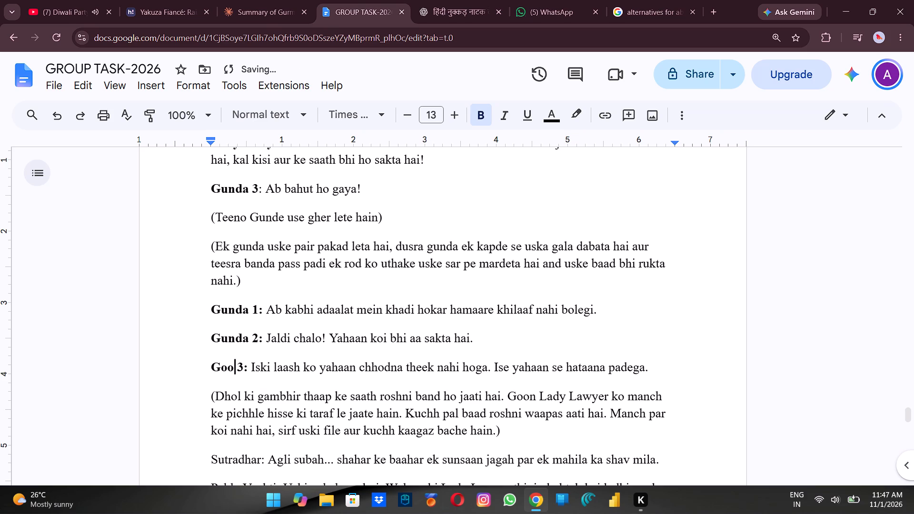
key("BackSpace")
key("BackSpace")
type("unda")
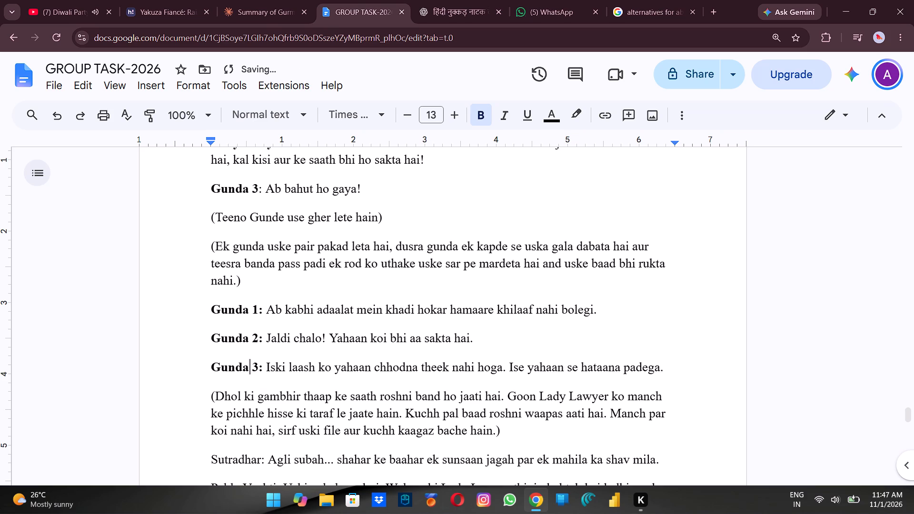
Switch to YouTube, pause the Diwali Party Mix 2026 video and go to the YouTube home page.
scroll(253, 271, "down", 1)
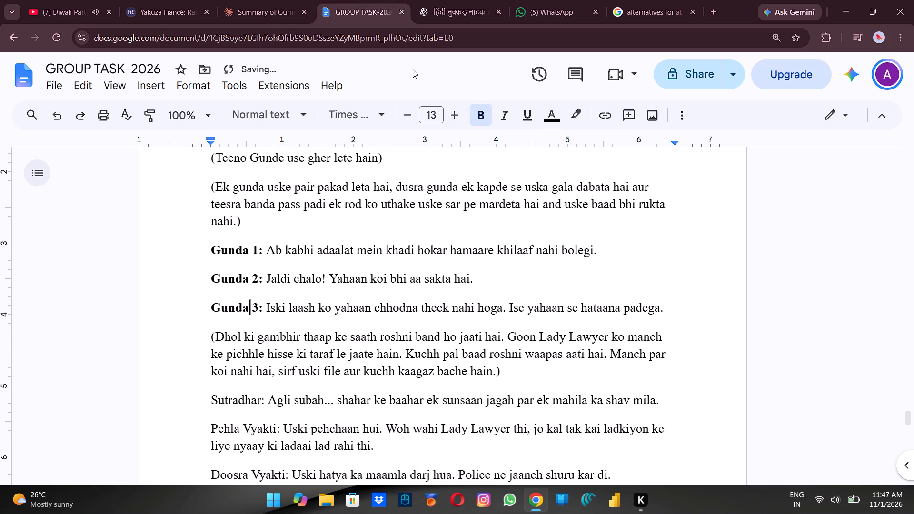
left_click(97, 0)
left_click(321, 170)
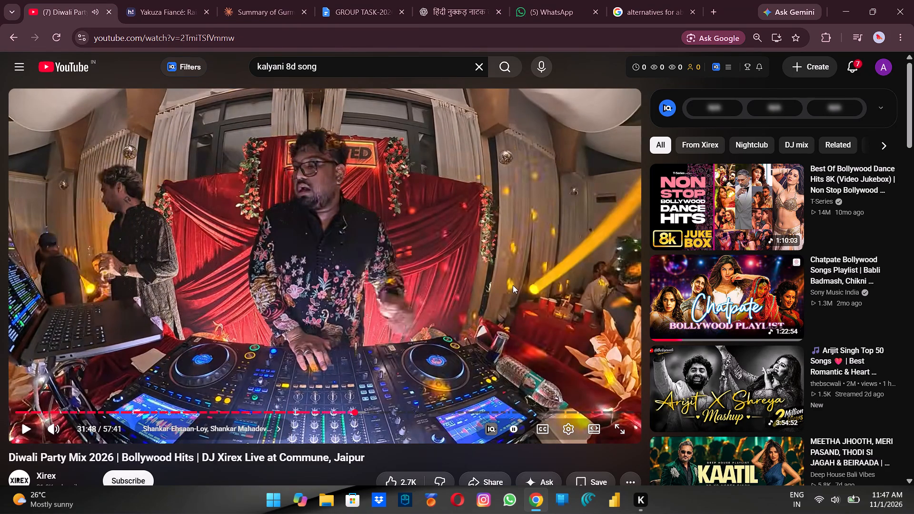
left_click(79, 75)
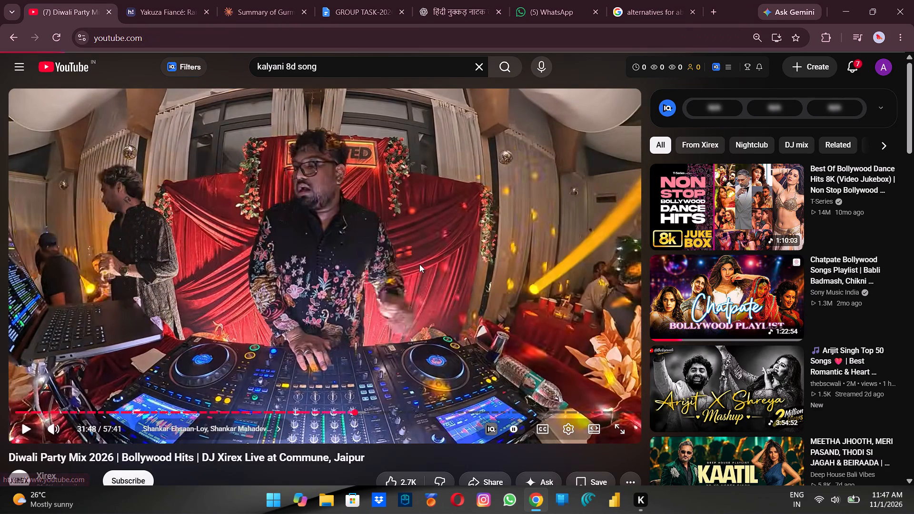
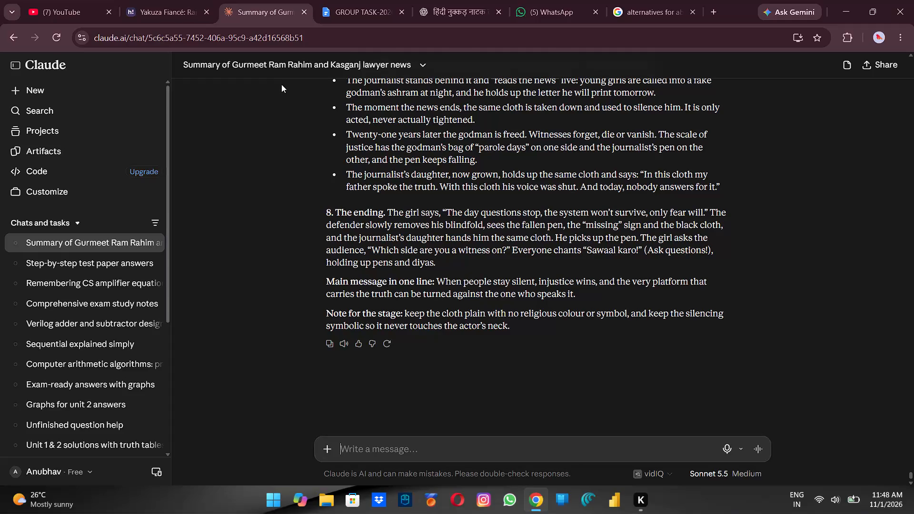
Return to the GROUP TASK-2026 document and change the final word of Gunda 1's "Ab kabhi adaalat mein" line to "bol payegi".
left_click(341, 0)
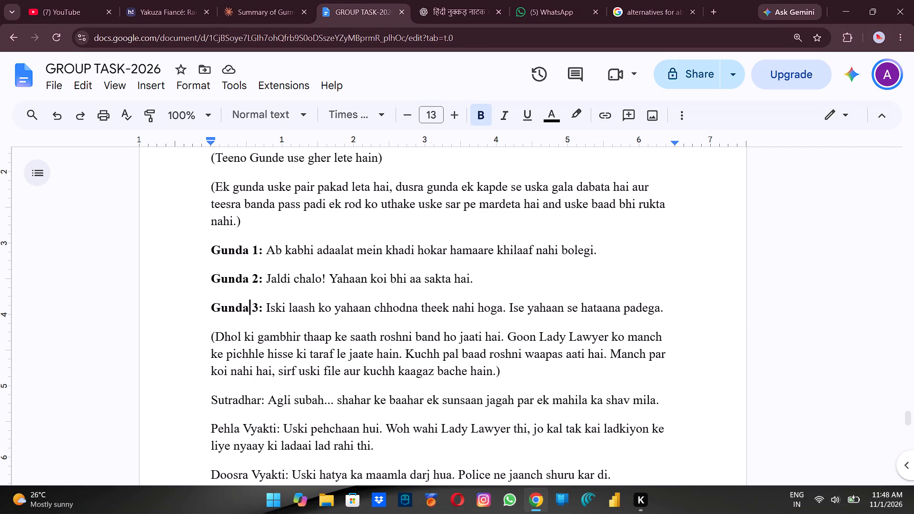
left_click(599, 251)
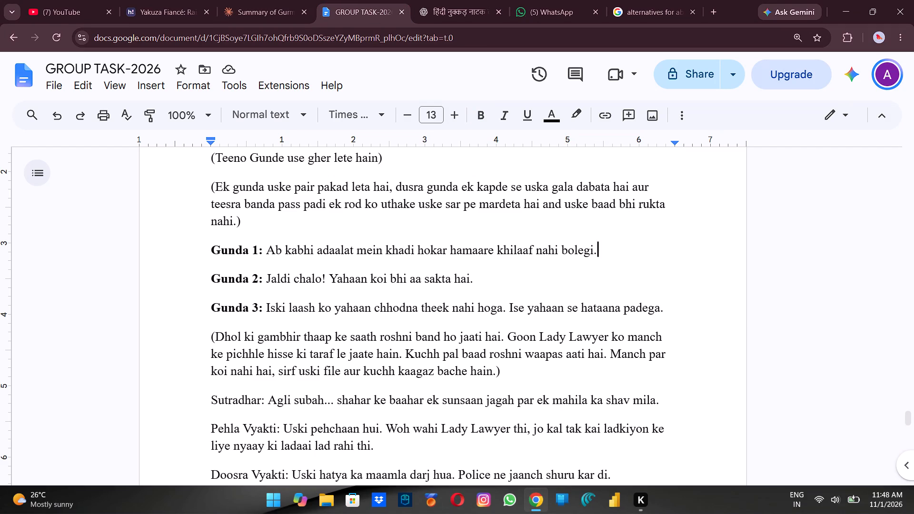
left_click(594, 253)
key("BackSpace")
key("BackSpace")
key("BackSpace")
key("space")
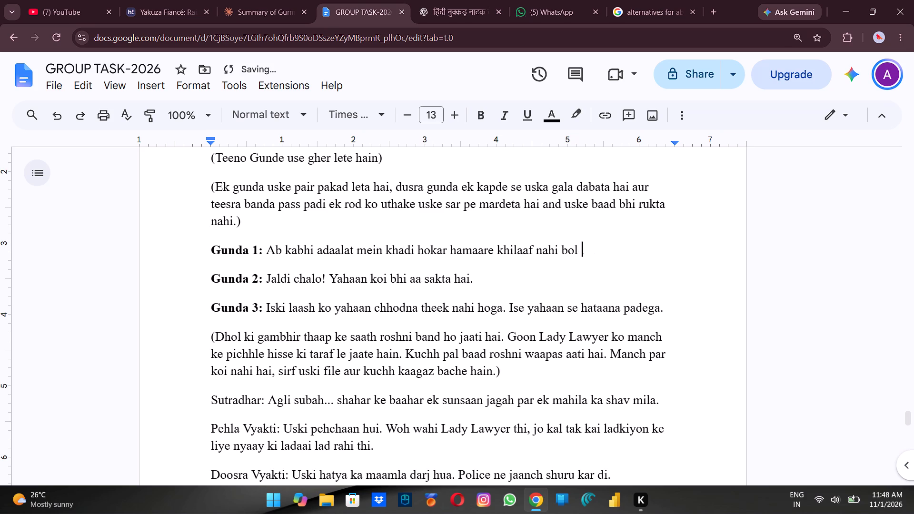
type("payeh")
key("BackSpace")
type("gi")
Delete the whole stage direction beginning "(Dhol ki gambhir thaap" below Gunda 3's line.
left_click(125, 369)
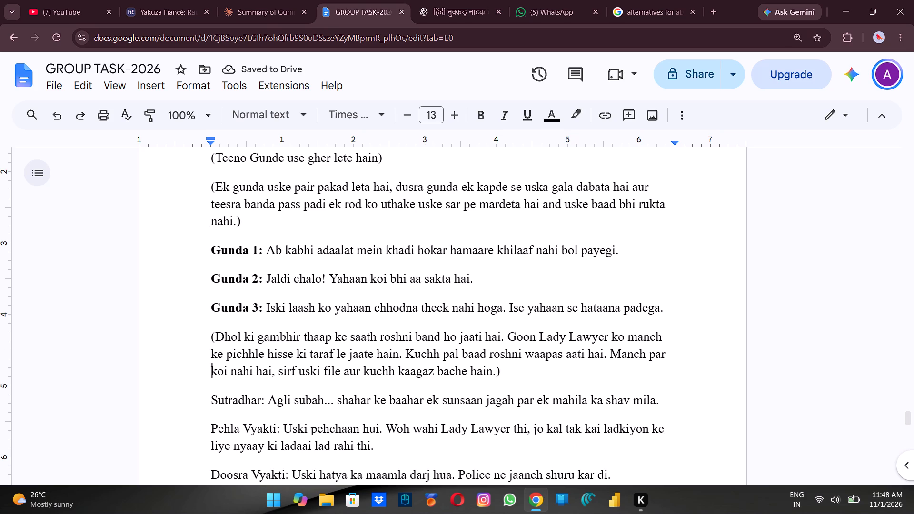
left_click(377, 297)
left_click(218, 350)
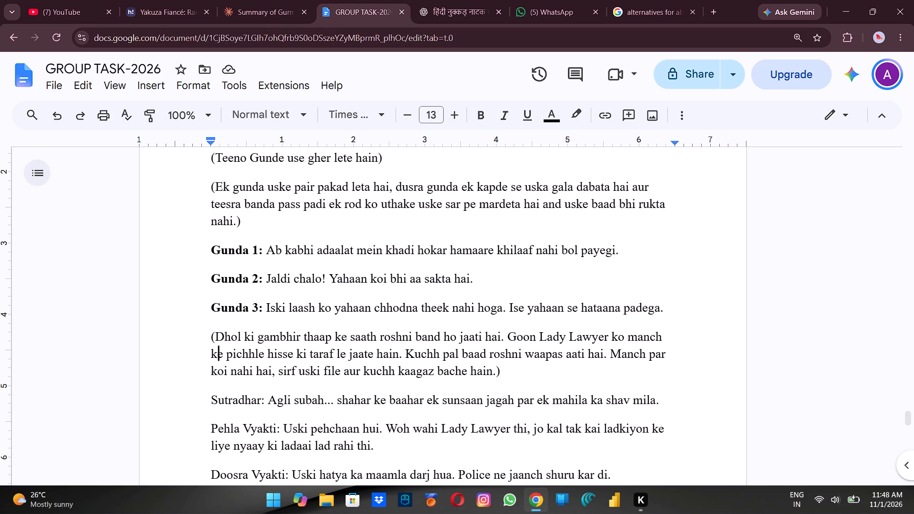
left_click(214, 335)
left_click_drag(210, 335, 213, 336)
left_click_drag(213, 336, 219, 337)
left_click_drag(219, 337, 324, 340)
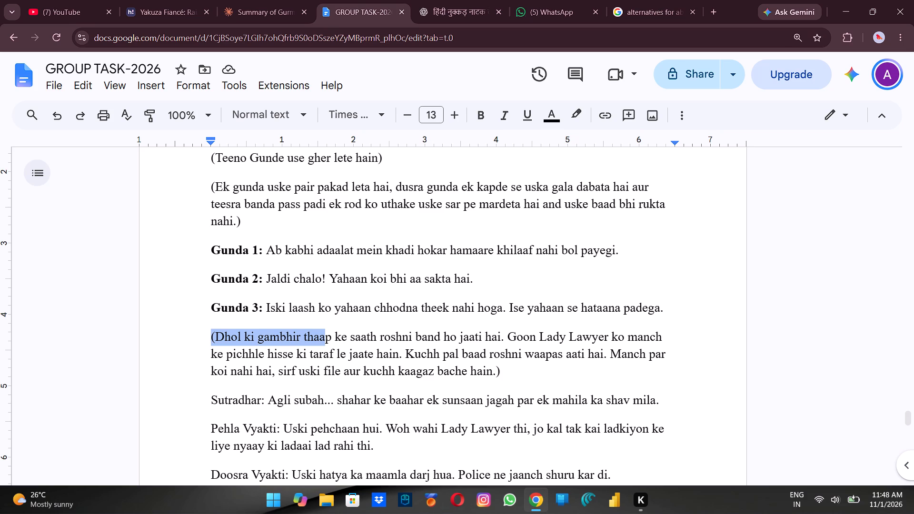
left_click_drag(324, 340, 325, 340)
left_click(325, 340)
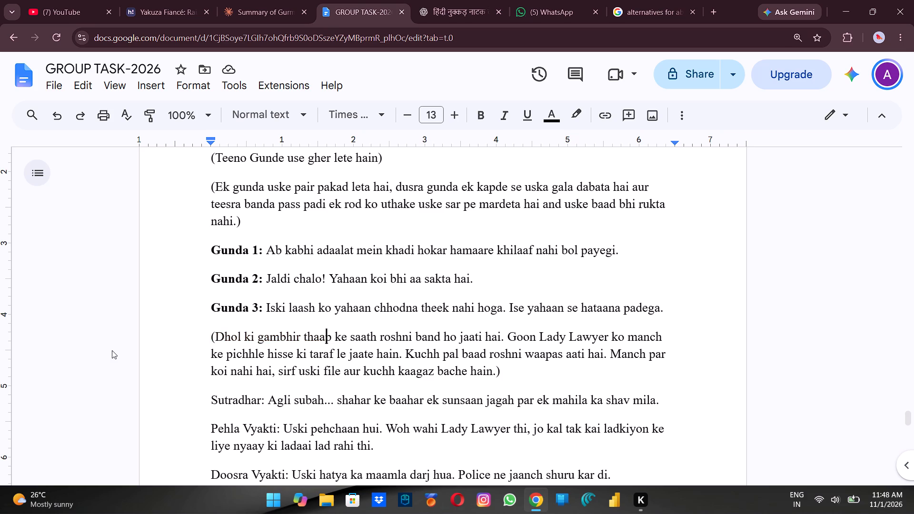
left_click(219, 340)
left_click_drag(207, 339, 222, 339)
left_click_drag(222, 339, 519, 372)
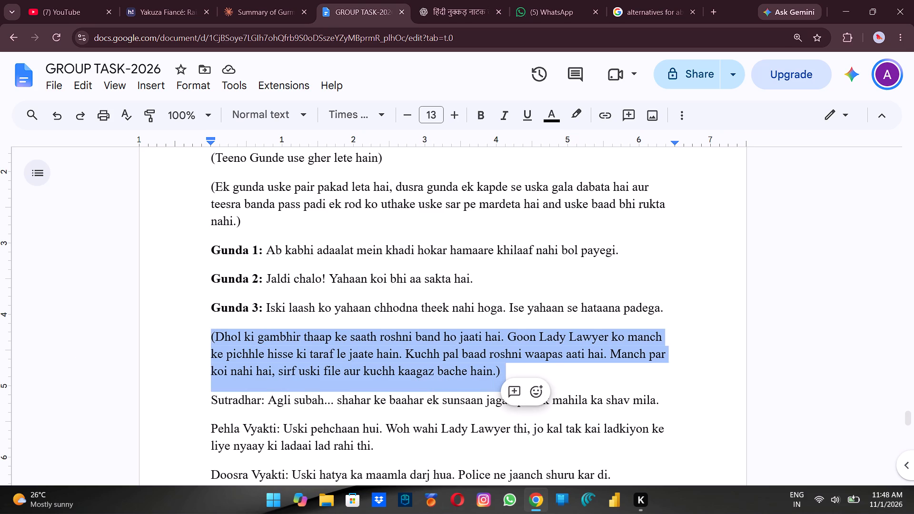
key("BackSpace")
Write the stage direction "(usko uthake side pe le jaate hai, basically fek dete hai)" as its own paragraph above Sutradhar's line.
key("shift+parenleft")
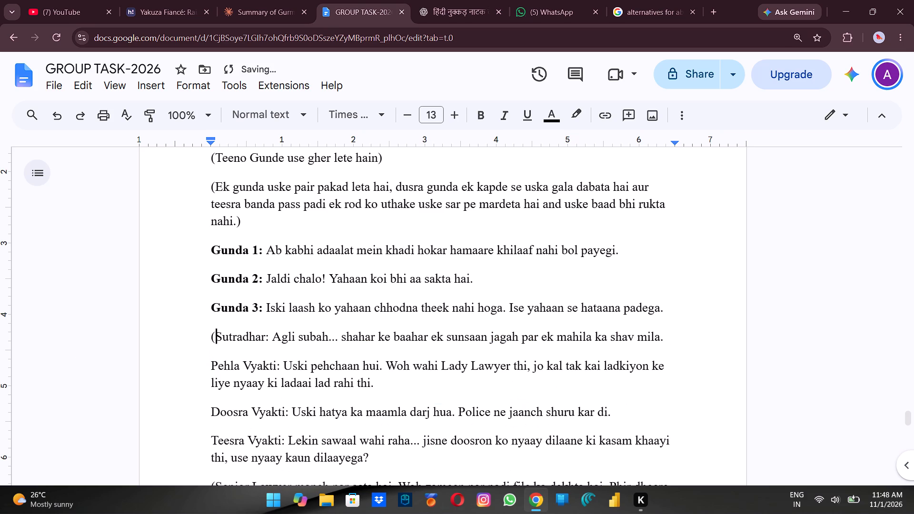
type("usko uthake side pe")
key("space")
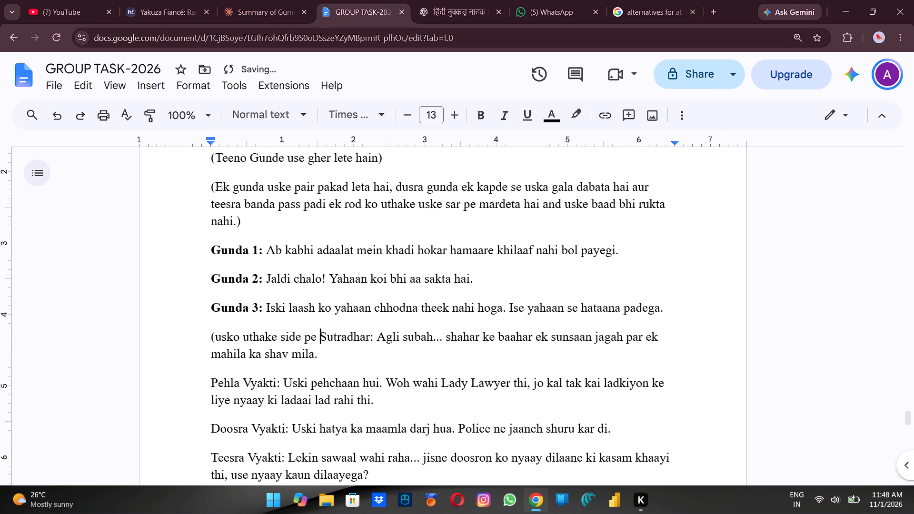
type("le jaate hai")
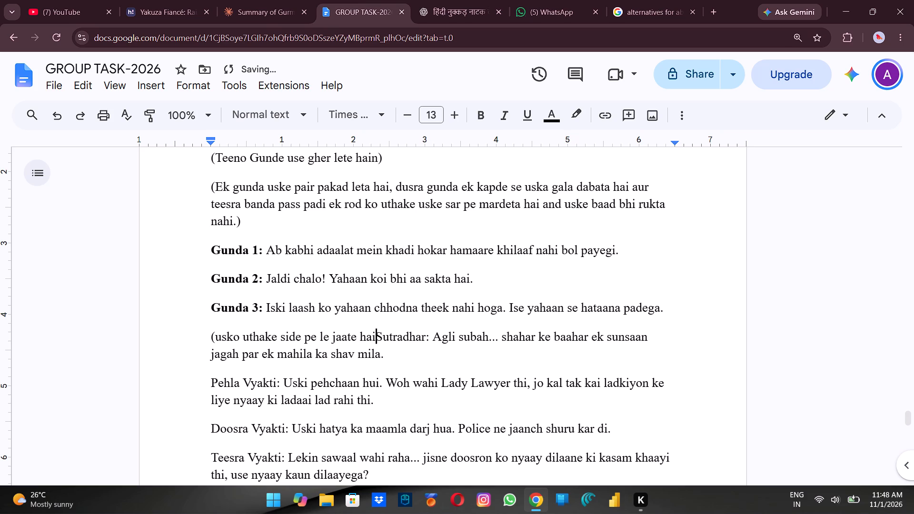
type(", basically")
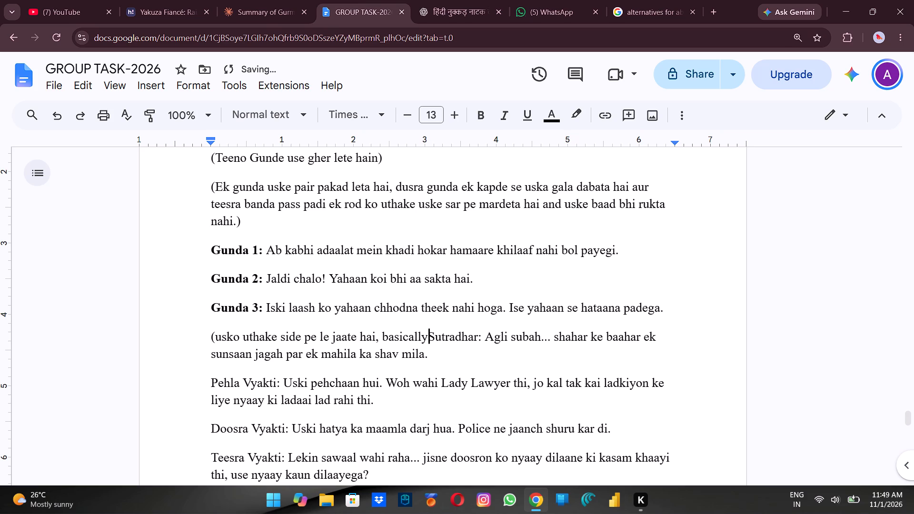
key("space")
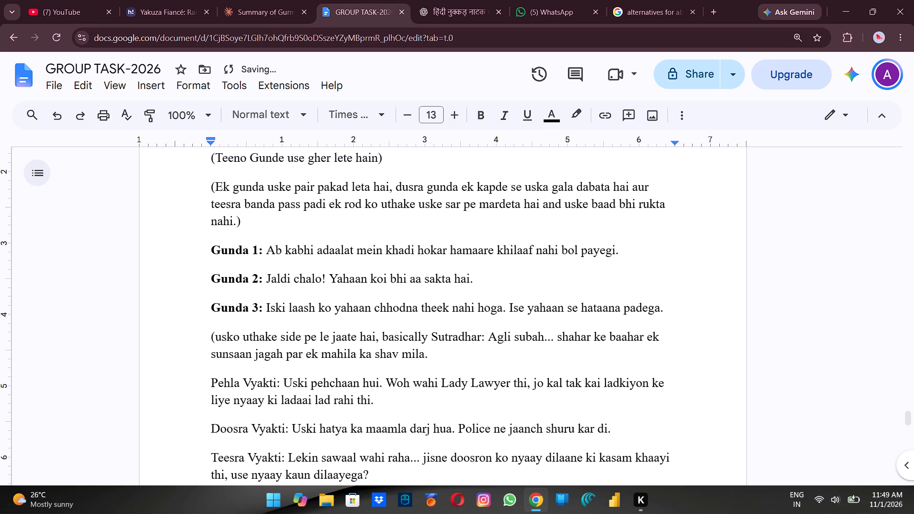
key("BackSpace")
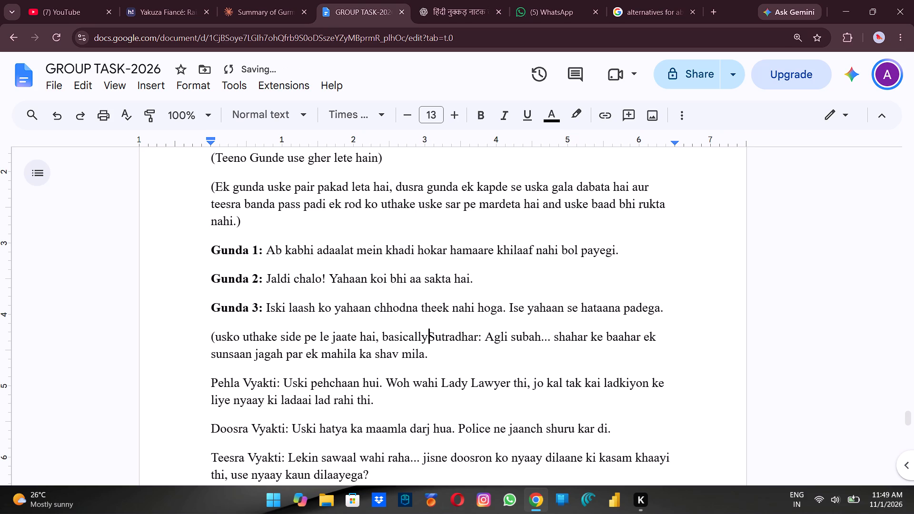
key("space")
type("fek dete hai")
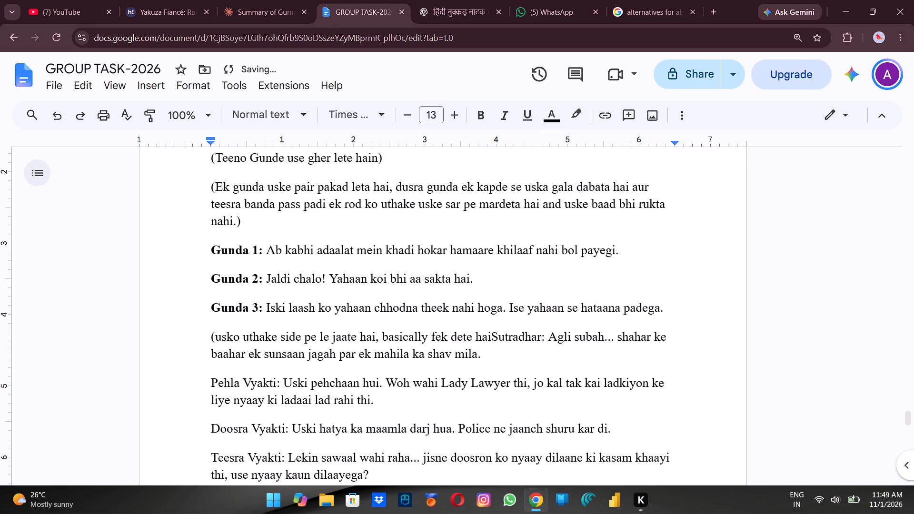
key("shift+parenright")
key("Return")
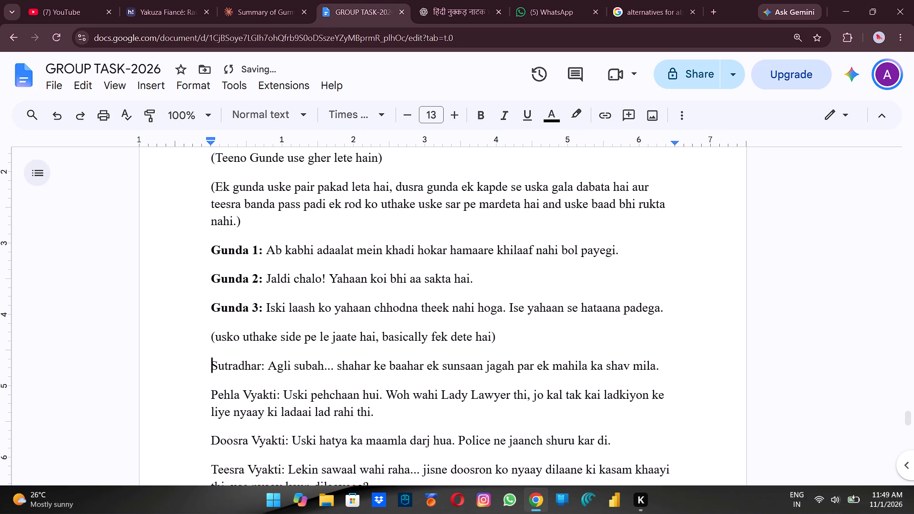
Insert a new paragraph above Sutradhar's "Agli subah" line and start a stage direction there with an opening parenthesis.
scroll(316, 410, "down", 1)
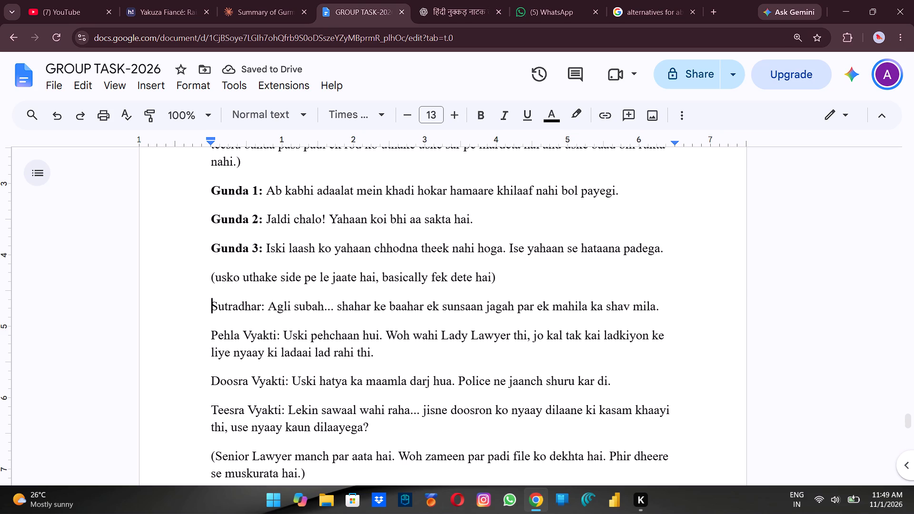
scroll(309, 450, "down", 1)
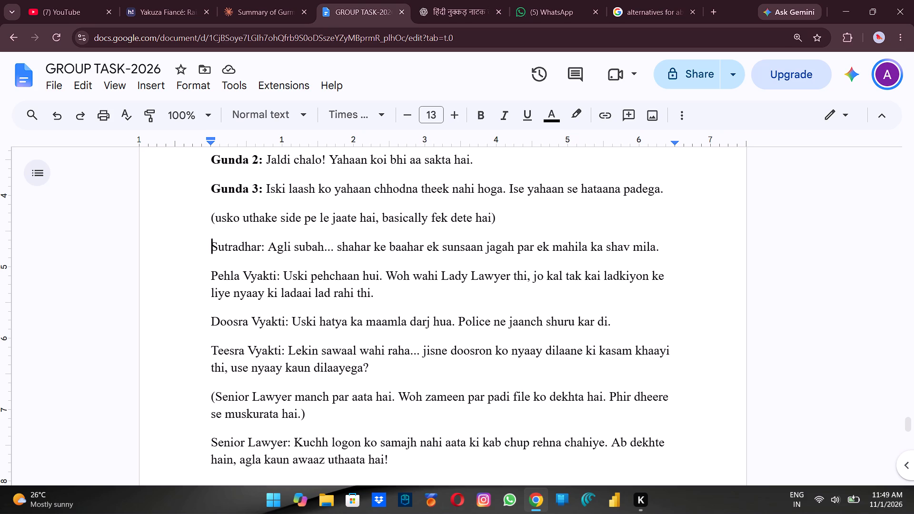
scroll(286, 445, "down", 1)
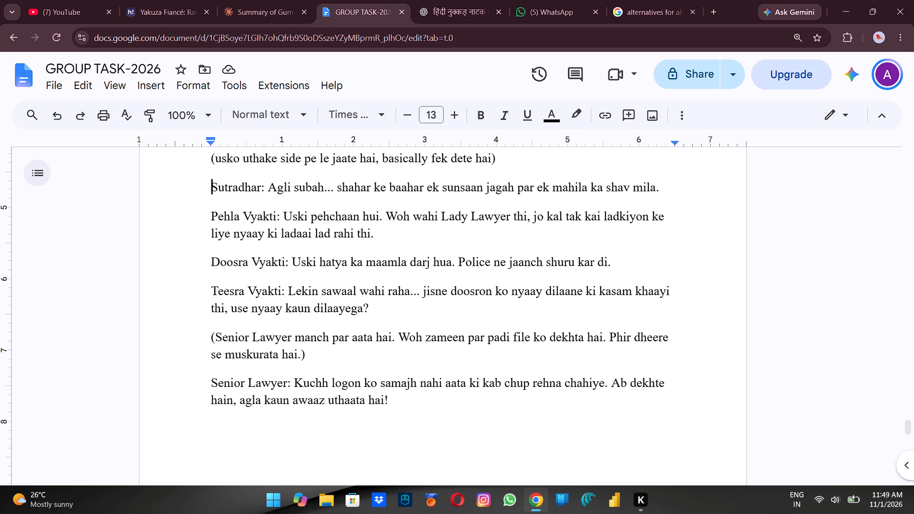
scroll(516, 331, "up", 1)
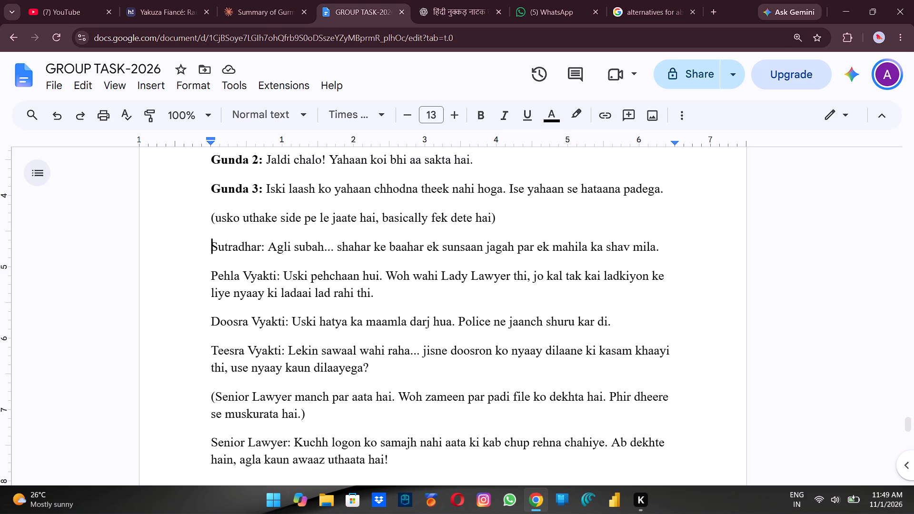
left_click(604, 194)
left_click(516, 233)
left_click(471, 249)
left_click(403, 237)
left_click(276, 253)
left_click(198, 235)
left_click(196, 246)
key("Return")
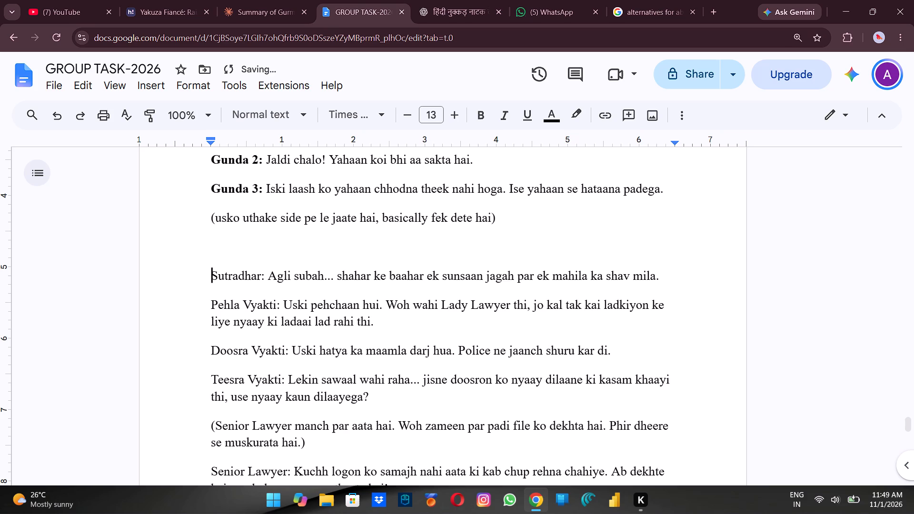
key("Up")
key("shift+parenleft")
Italicize the two stage directions "(Teeno Gunde use gher lete hain)" and "(Ek gunda uske pair pakad leta hai...)".
scroll(179, 209, "up", 1)
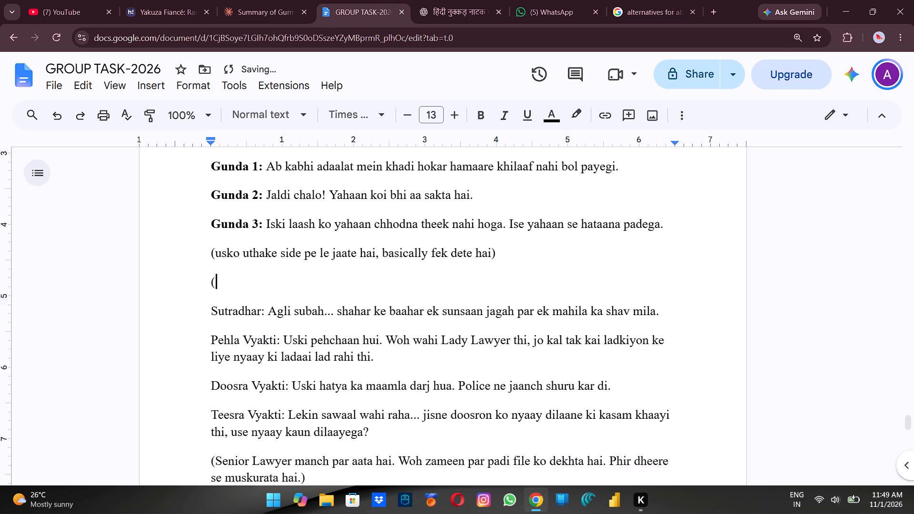
scroll(179, 209, "up", 1)
scroll(179, 209, "down", 1)
scroll(179, 209, "up", 2)
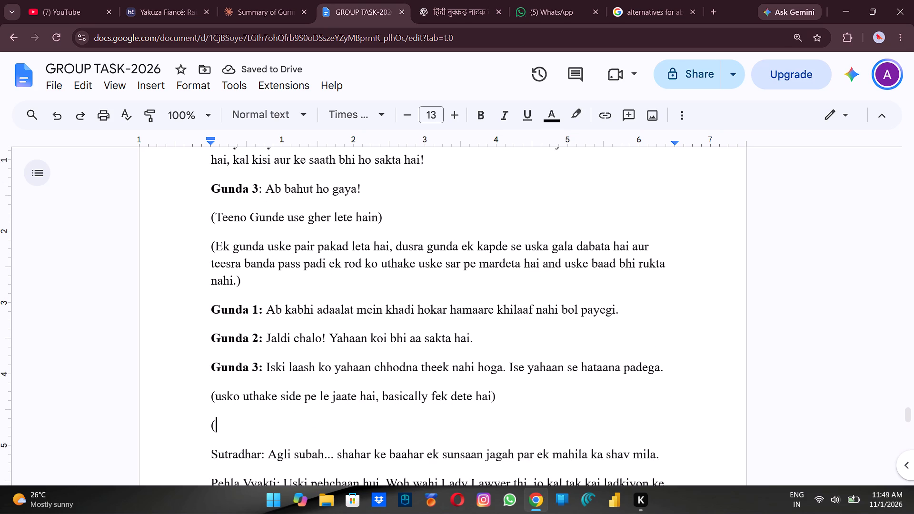
left_click(167, 197)
left_click_drag(165, 217, 216, 287)
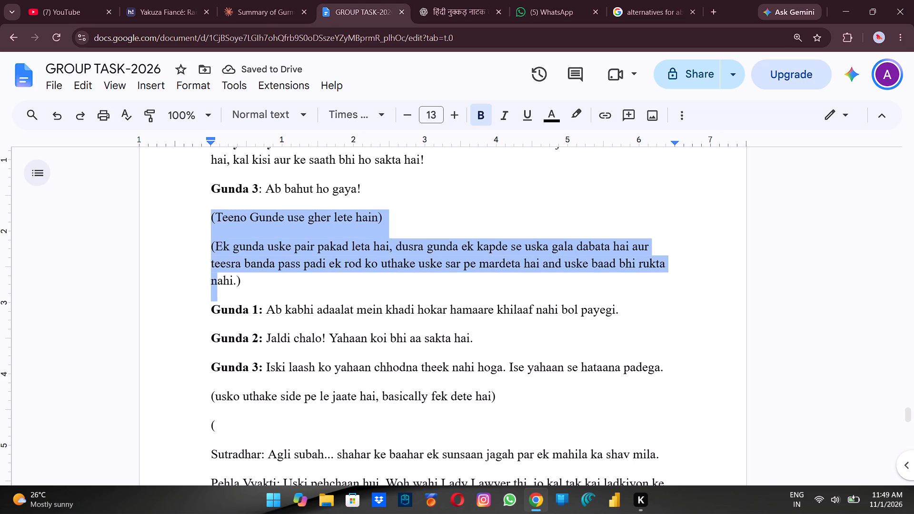
left_click_drag(216, 287, 248, 287)
left_click(506, 108)
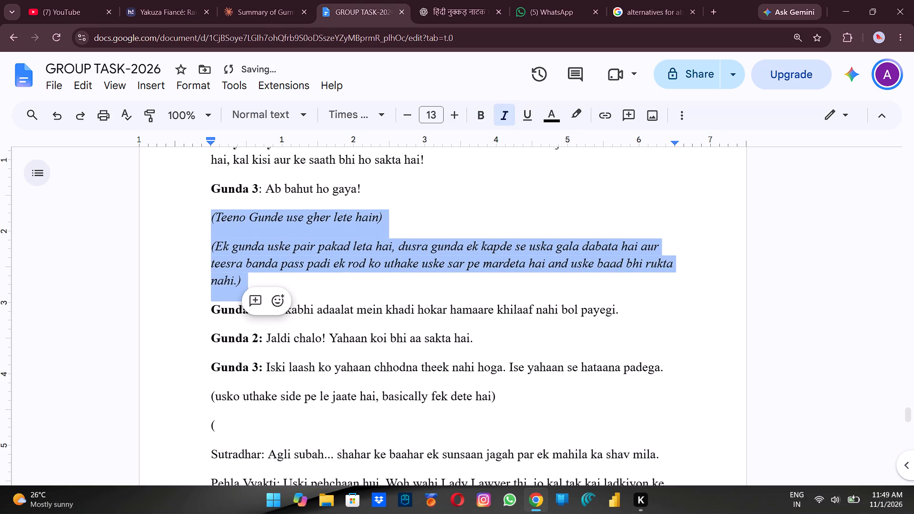
Italicize the stage direction "(usko uthake side pe le jaate hai, basically fek dete hai)".
scroll(408, 219, "down", 3)
left_click(296, 292)
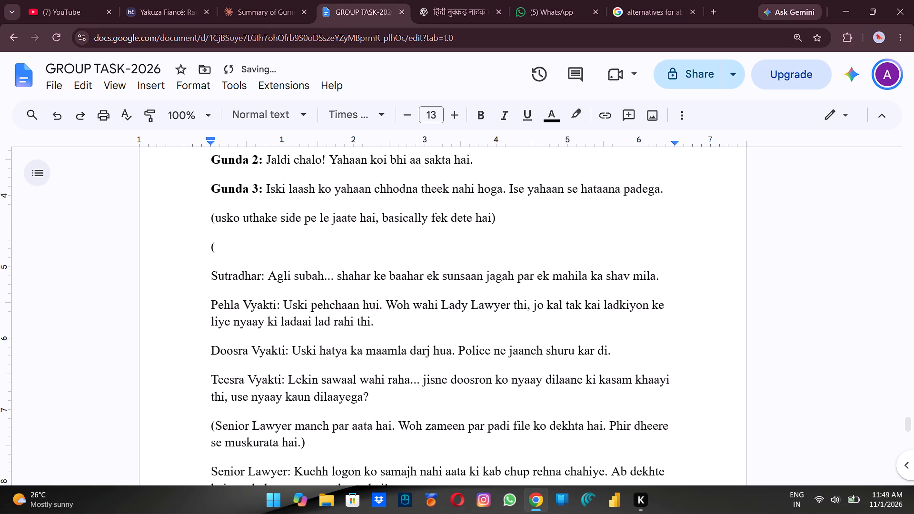
left_click_drag(180, 229, 499, 226)
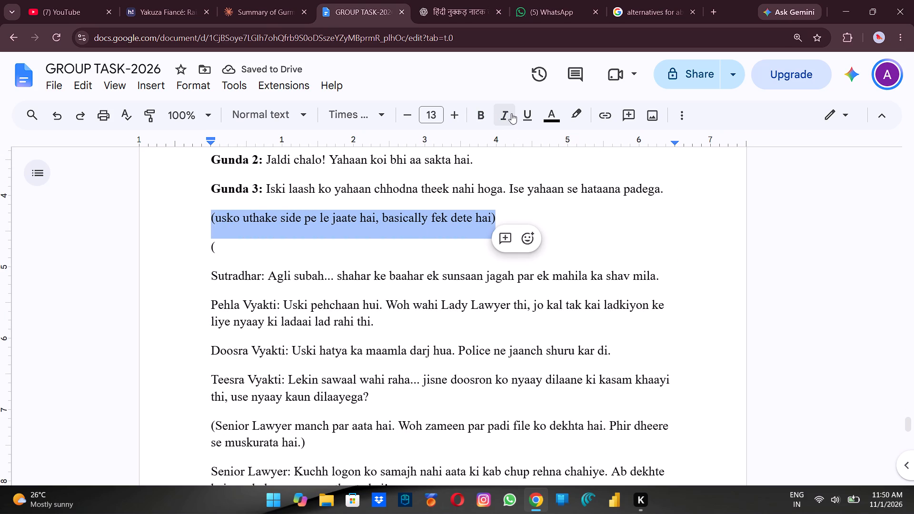
left_click(511, 113)
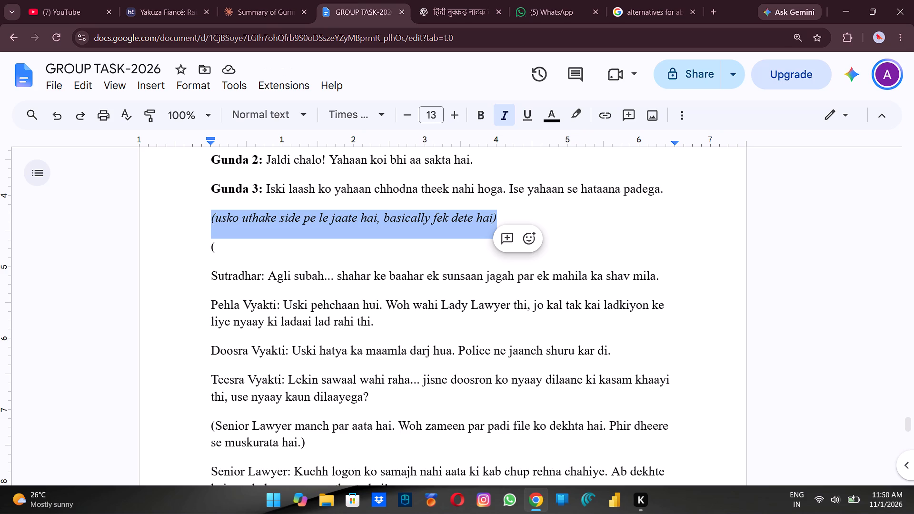
Replace the opening words "Agli subah..." of Sutradhar's line with "Aaj ki taza khabar,".
left_click(219, 251)
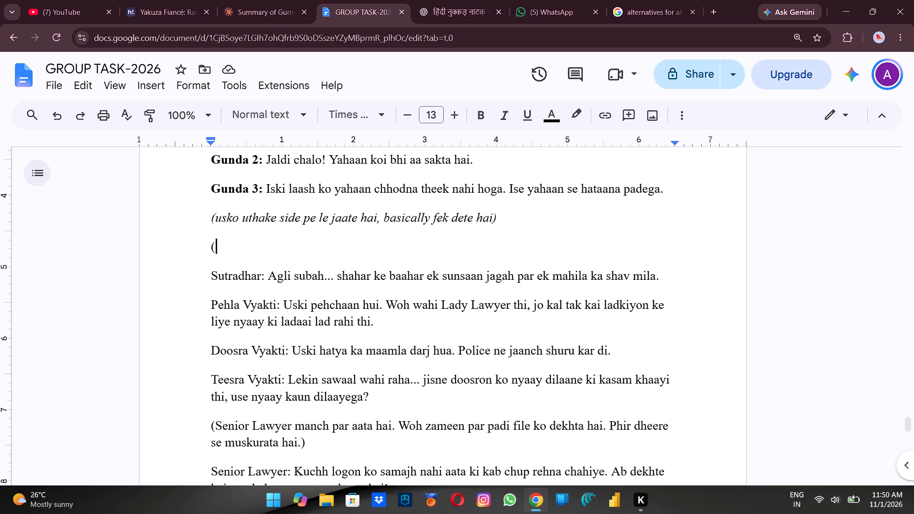
left_click(218, 310)
left_click(310, 276)
left_click(333, 274)
key("BackSpace")
key("BackSpace")
key("BackSpace")
key("BackSpace")
key("BackSpace")
key("BackSpace")
key("BackSpace")
key("BackSpace")
key("BackSpace")
key("BackSpace")
key("BackSpace")
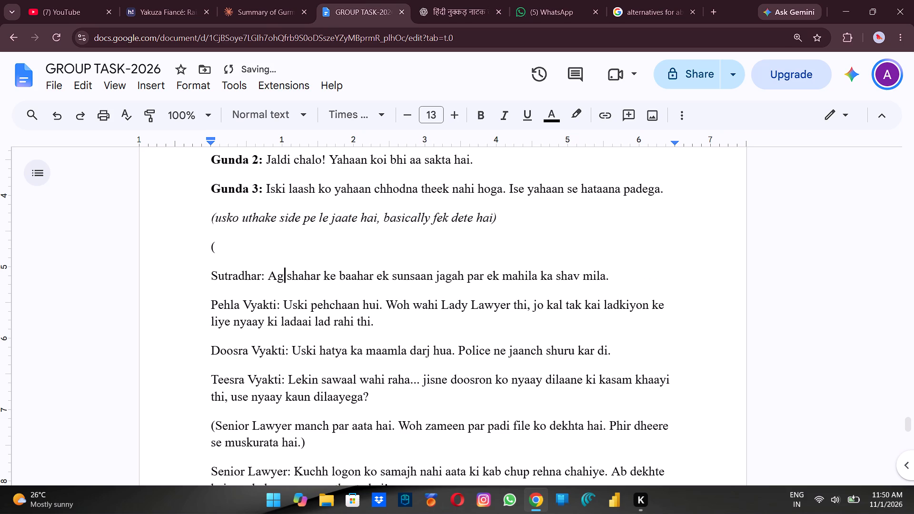
key("BackSpace")
type("aj ki taza khabar")
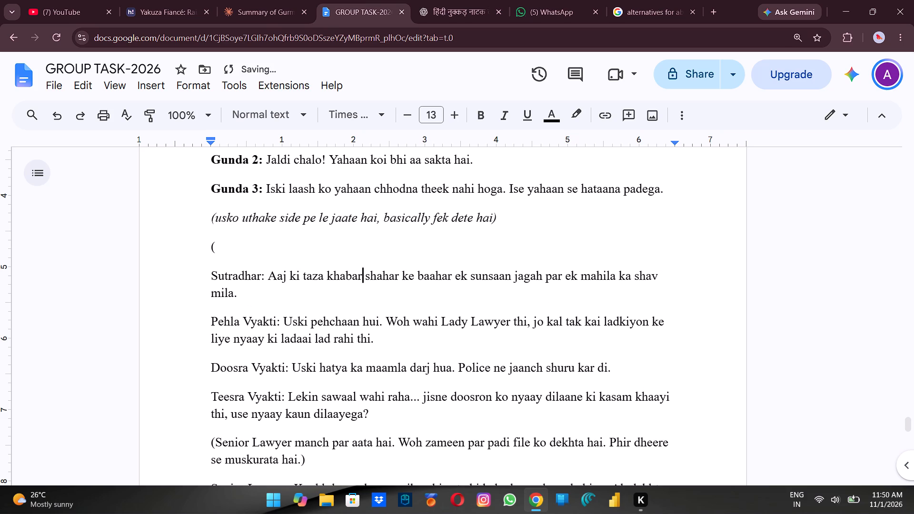
key("comma")
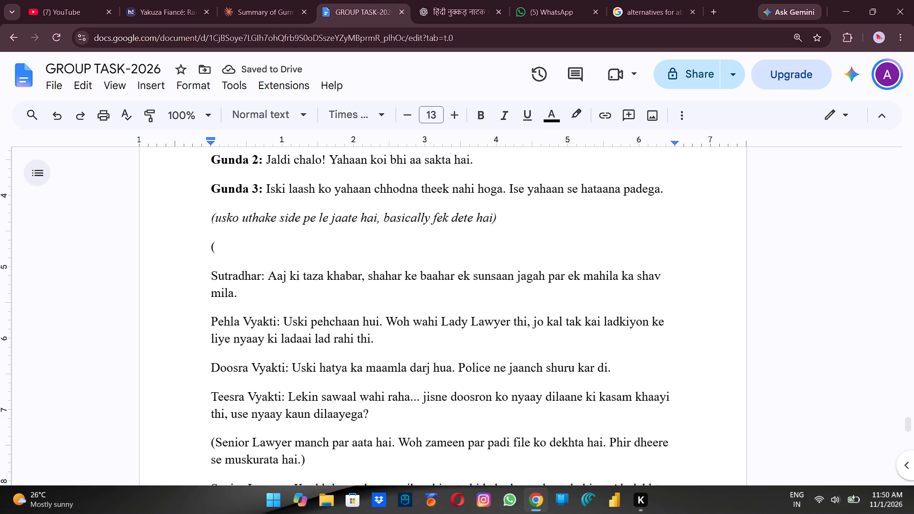
Bold the speaker label "Sutradhar:" on the "Aaj ki taza khabar" line.
left_click(212, 264)
left_click(243, 263)
left_click(151, 293)
left_click_drag(151, 280, 260, 278)
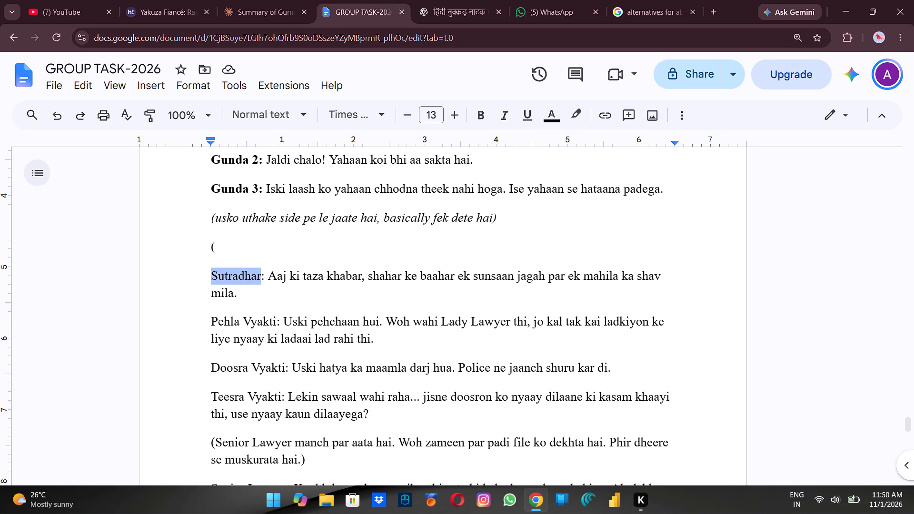
left_click_drag(260, 278, 264, 278)
left_click(477, 119)
Complete the stage direction above Sutradhar's line as "(continuous drum beats)" and italicize it.
left_click(210, 252)
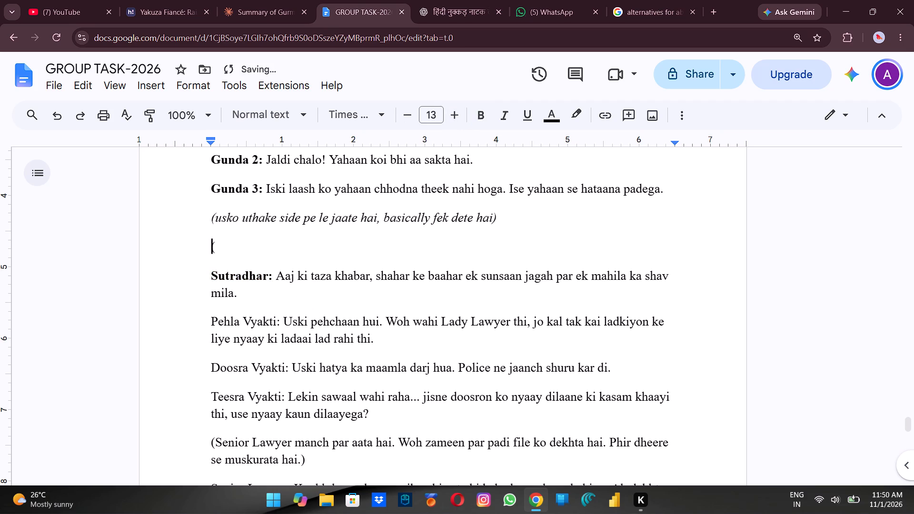
left_click(234, 247)
type("continuous drum beats")
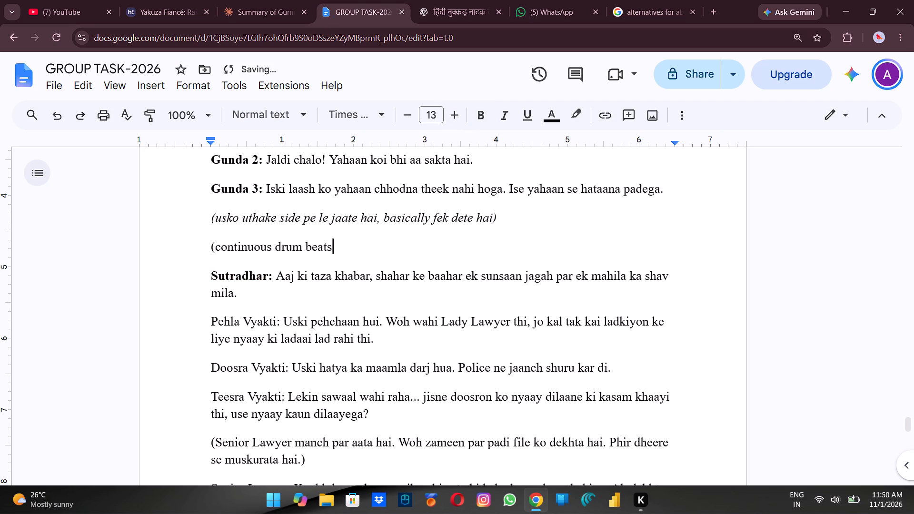
key("shift+parenright")
left_click_drag(201, 246, 337, 247)
left_click(509, 114)
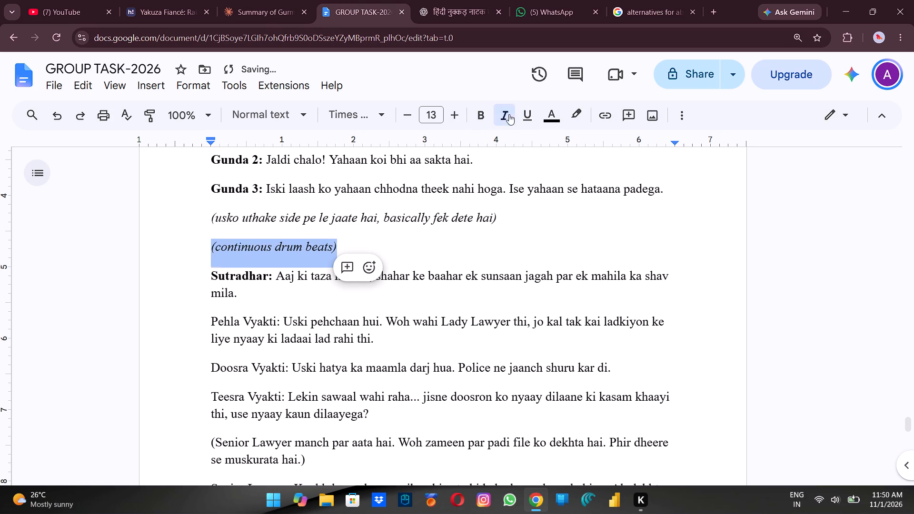
Bold the speaker label "Pehla Vyakti:".
scroll(455, 394, "down", 1)
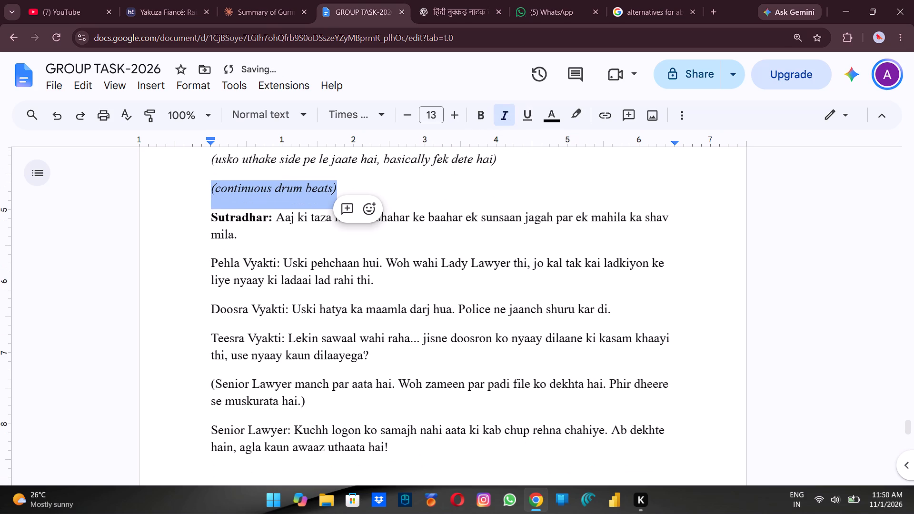
left_click(266, 382)
left_click_drag(209, 257, 275, 254)
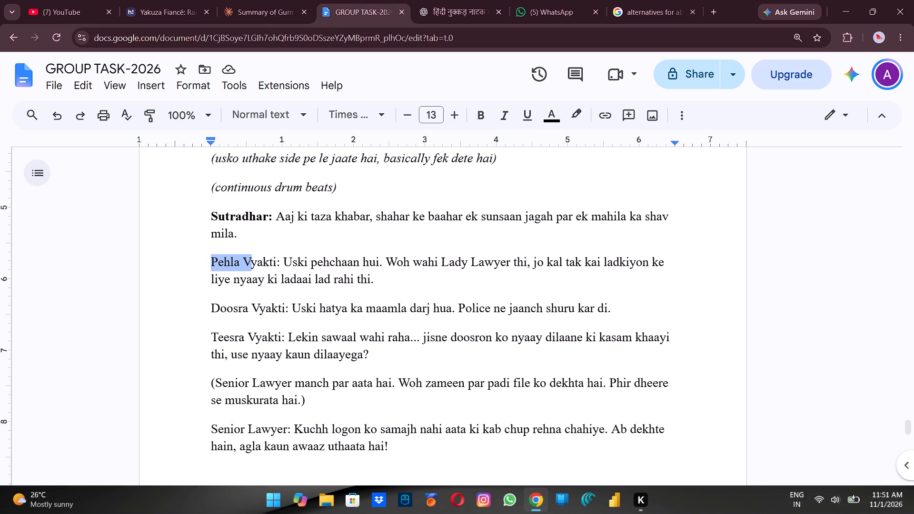
left_click_drag(275, 254, 280, 258)
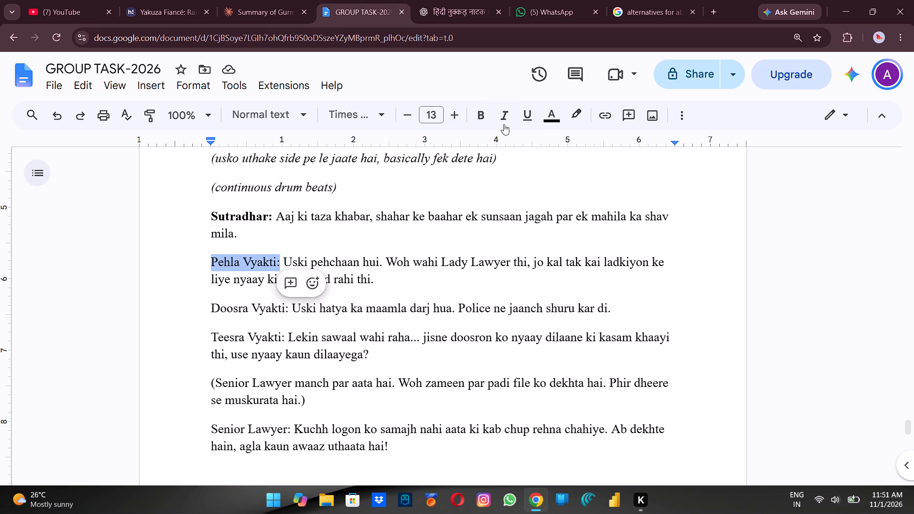
left_click(482, 113)
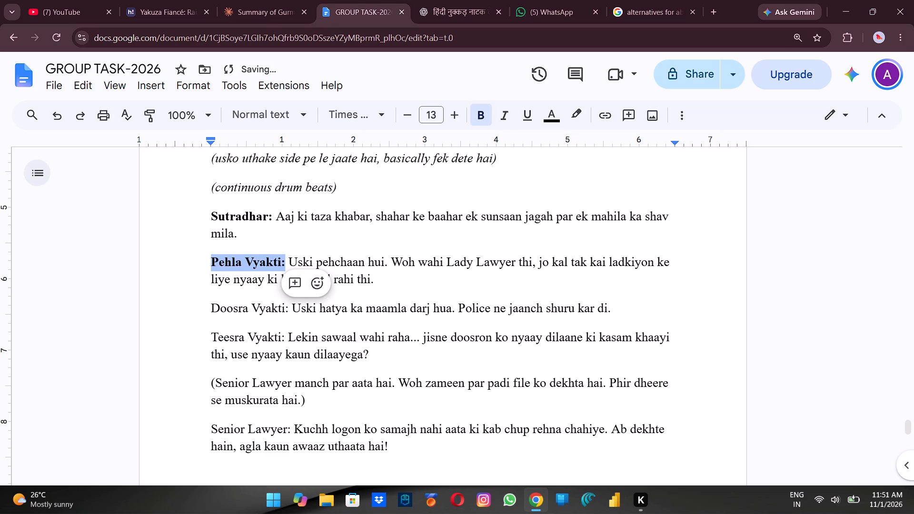
Join the two sentences of Doosra Vyakti's line by replacing the period after "darj hua" with "aur".
left_click(383, 265)
left_click(366, 261)
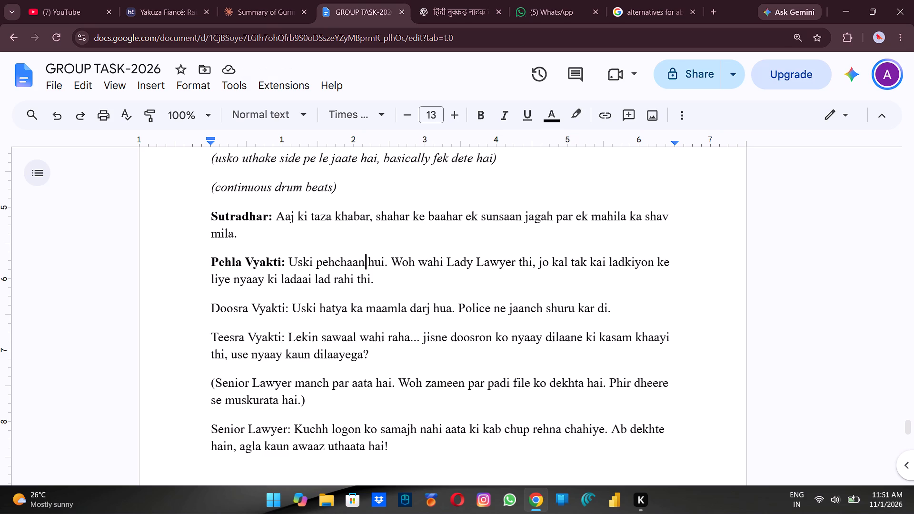
left_click(273, 325)
left_click(417, 323)
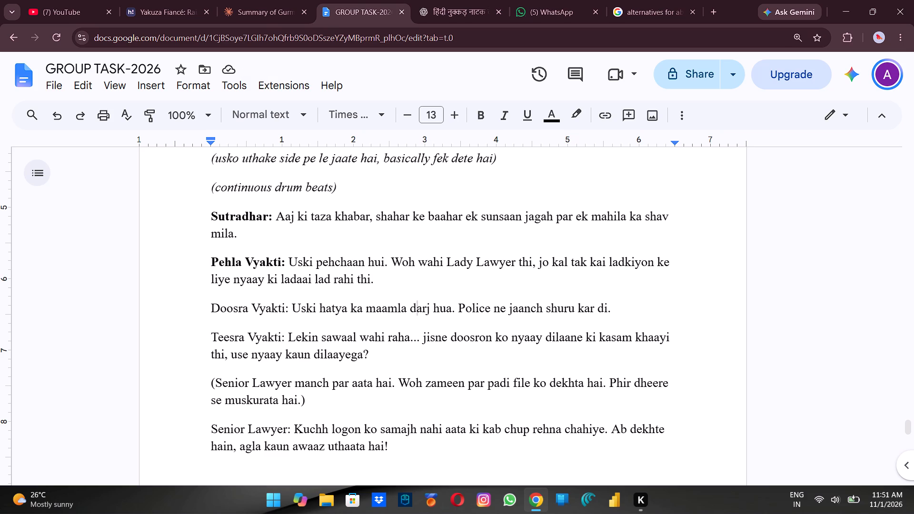
left_click(450, 325)
left_click(400, 320)
left_click(412, 319)
left_click(440, 318)
left_click(456, 306)
key("BackSpace")
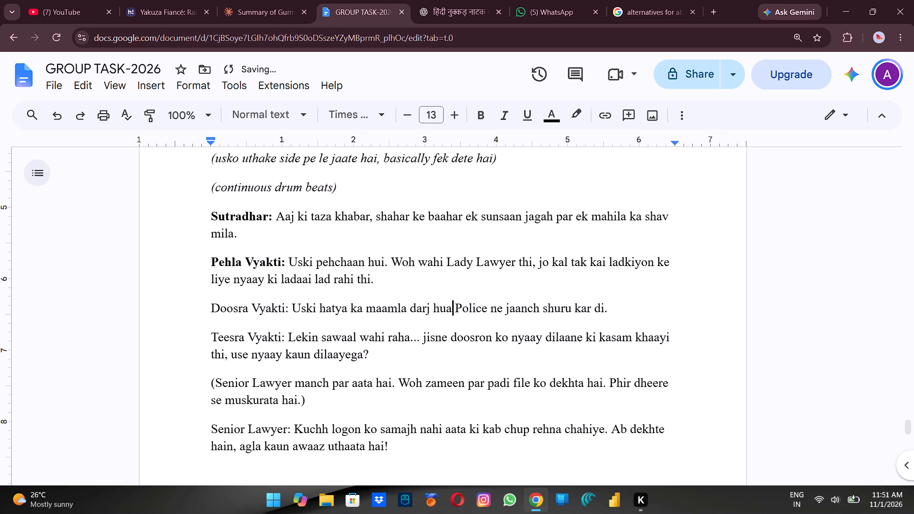
key("space")
type("aur")
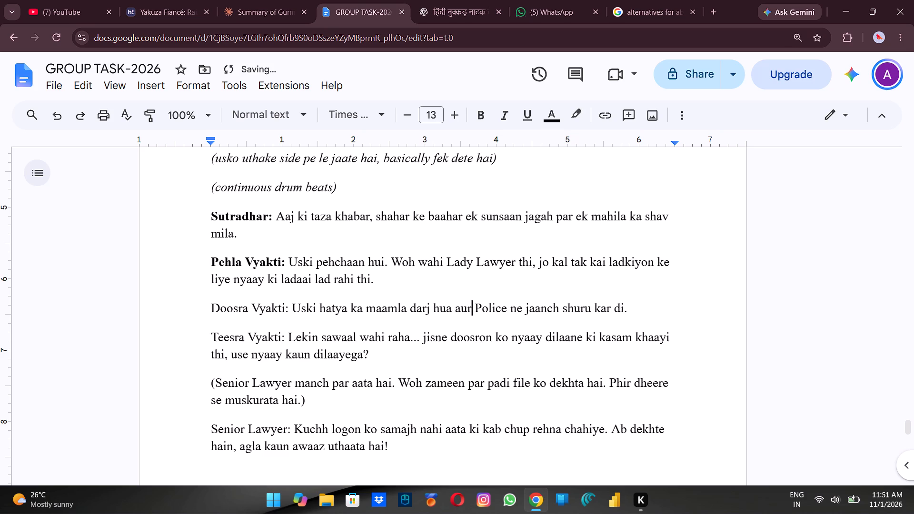
Bold the speaker labels "Doosra Vyakti:" and "Teesra Vyakti:".
left_click(246, 340)
left_click_drag(213, 310, 288, 308)
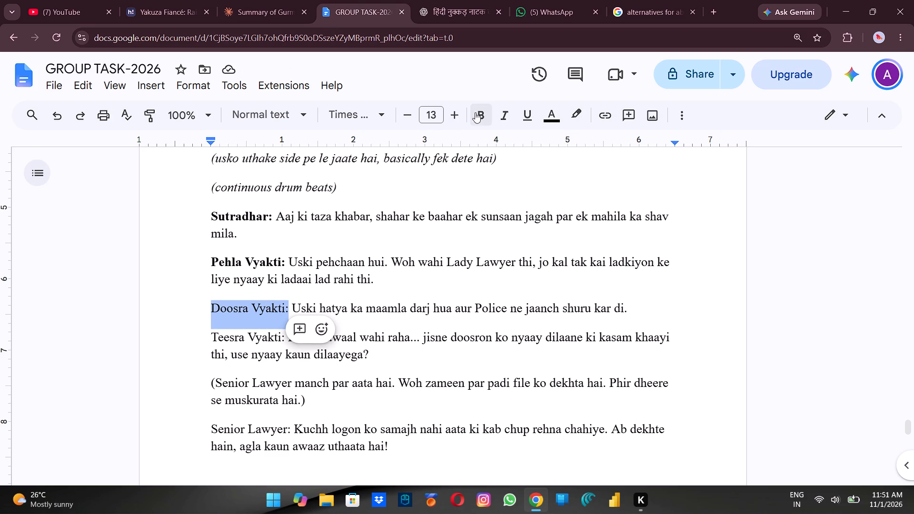
left_click(475, 112)
left_click_drag(204, 340, 285, 338)
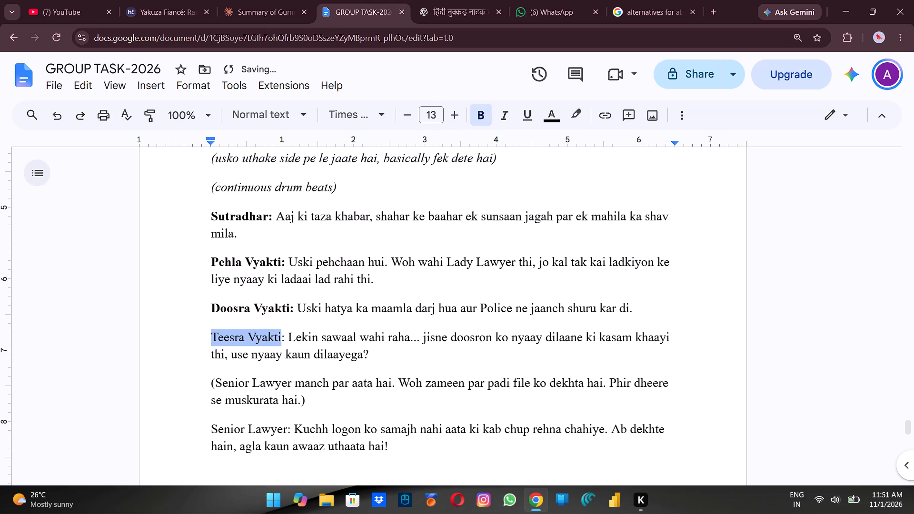
left_click_drag(285, 338, 286, 338)
left_click(478, 118)
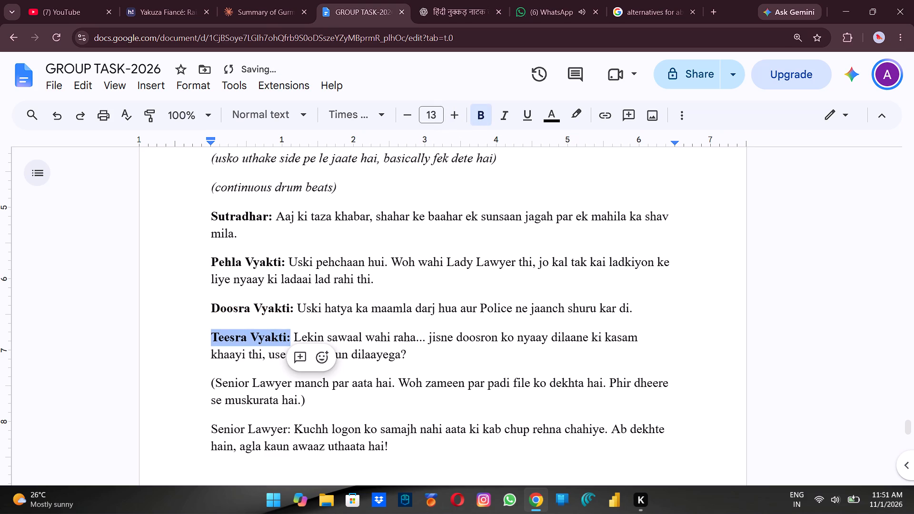
Extend the drum beats stage direction inside its parentheses with ", everyone sits in arc with one person in the centre".
left_click(291, 210)
left_click(318, 188)
left_click(330, 191)
left_click(336, 191)
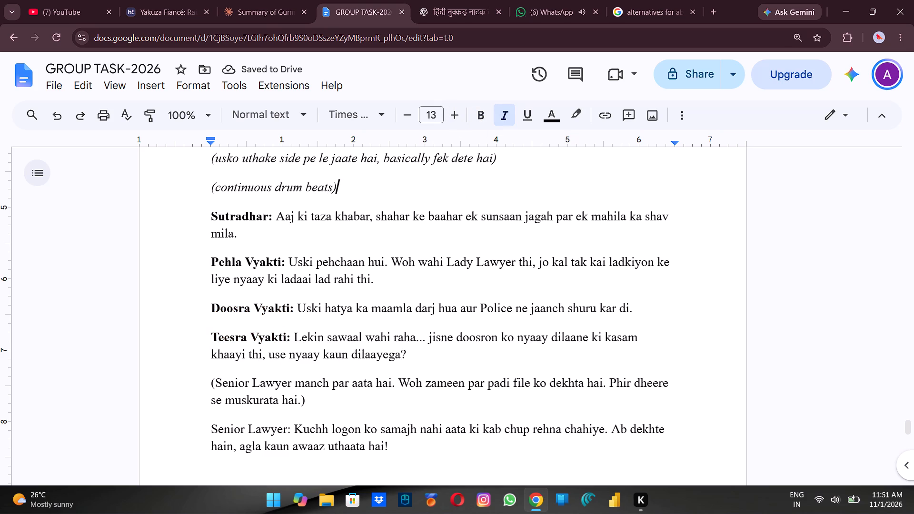
left_click(334, 190)
type(", log")
key("space")
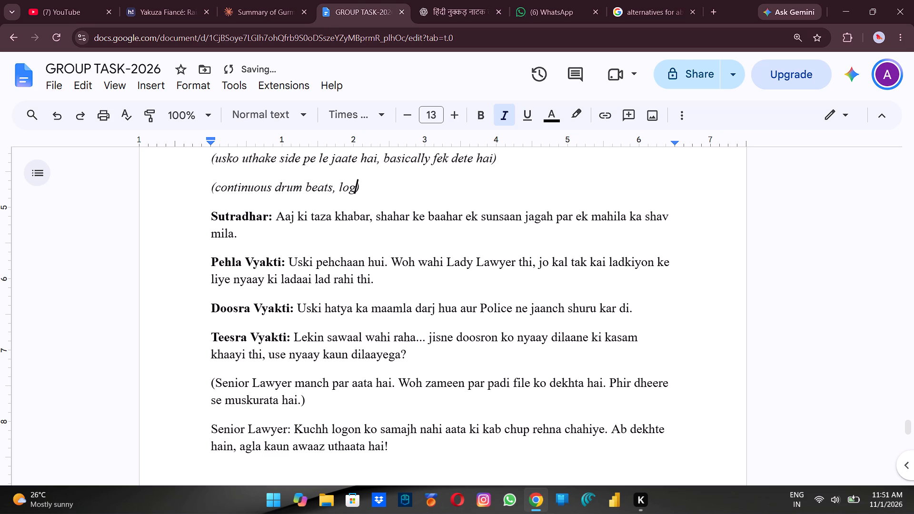
key("BackSpace")
key("BackSpace")
key("BackSpace")
key("BackSpace")
type("everyone sits in")
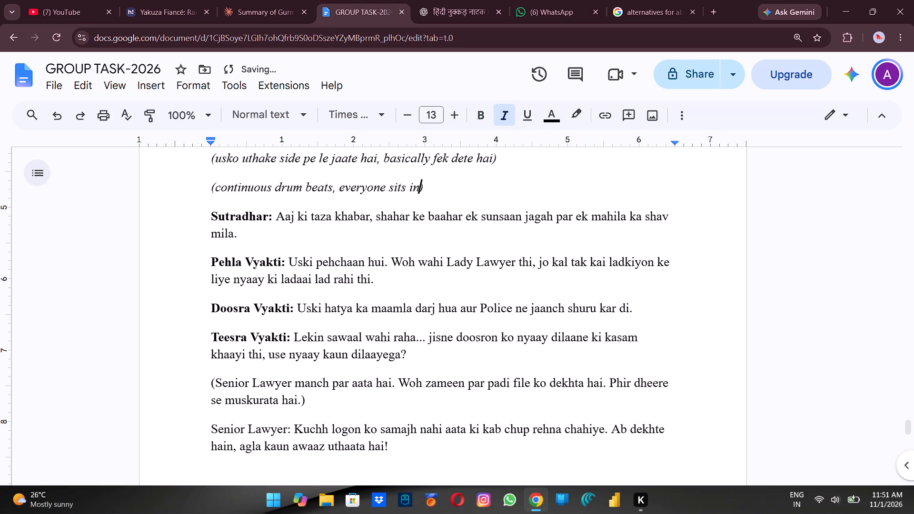
key("space")
type("arc")
key("space")
type("with one person in the centr")
key("e")
Replace the word "arc" in the drum beats stage direction with "a formation".
key("Left")
key("Left")
key("Left")
key("Left")
key("Left")
key("Left")
key("Left")
key("Left")
key("Left")
key("Left")
key("Left")
key("Left")
key("Left")
key("Left")
key("Left")
key("Left")
key("Left")
key("Left")
key("Left")
key("Left")
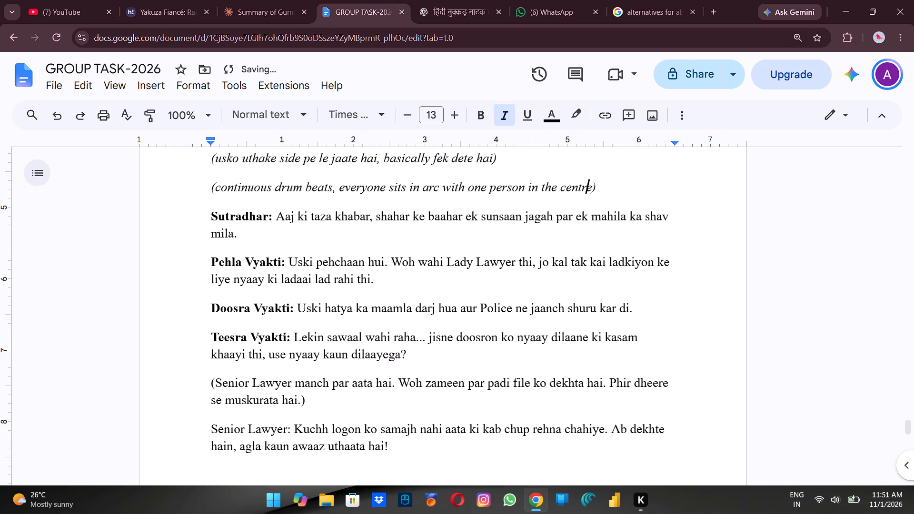
key("Left")
key("Left")
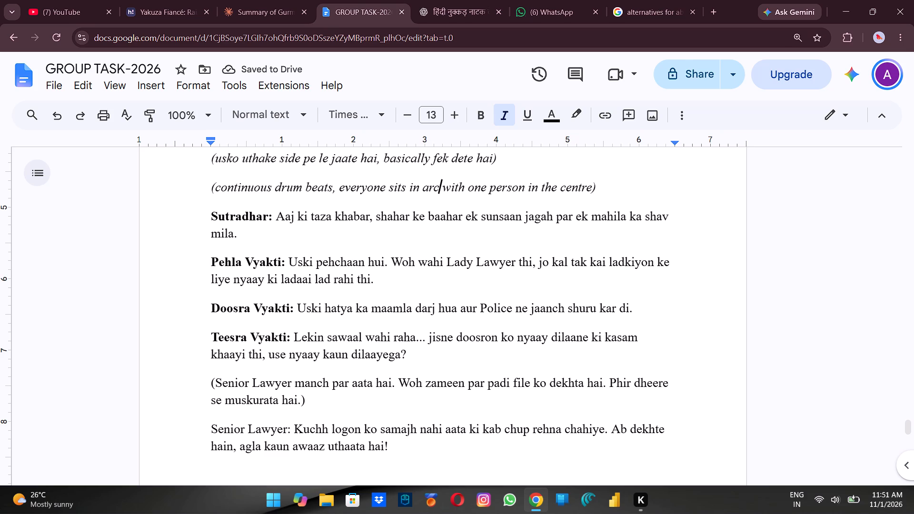
key("Left")
key("BackSpace")
key("BackSpace")
key("BackSpace")
type("a formation")
Add "telling news" after "in the centre" at the end of the drum beats stage direction, before the closing parenthesis.
key("Right")
key("Right")
key("Right")
key("Right")
key("Right")
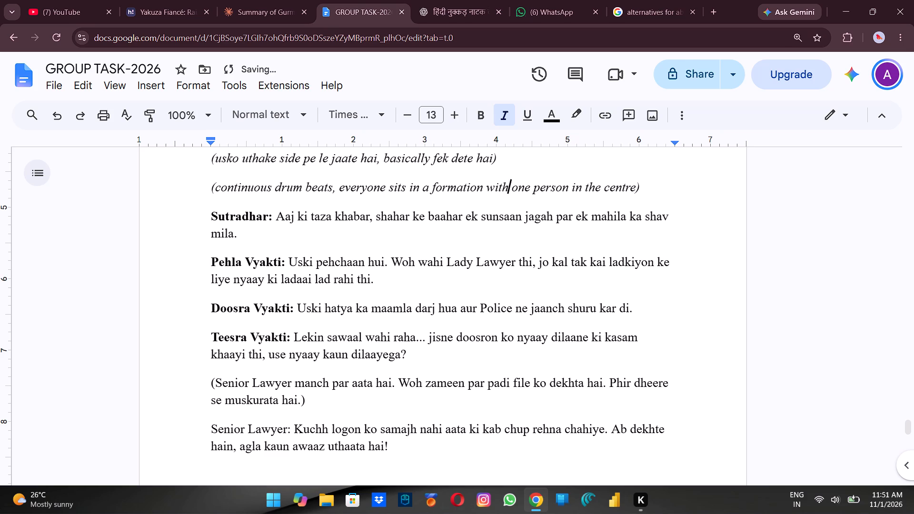
key("Right")
key("Right")
key("Right")
key("Right")
key("Right")
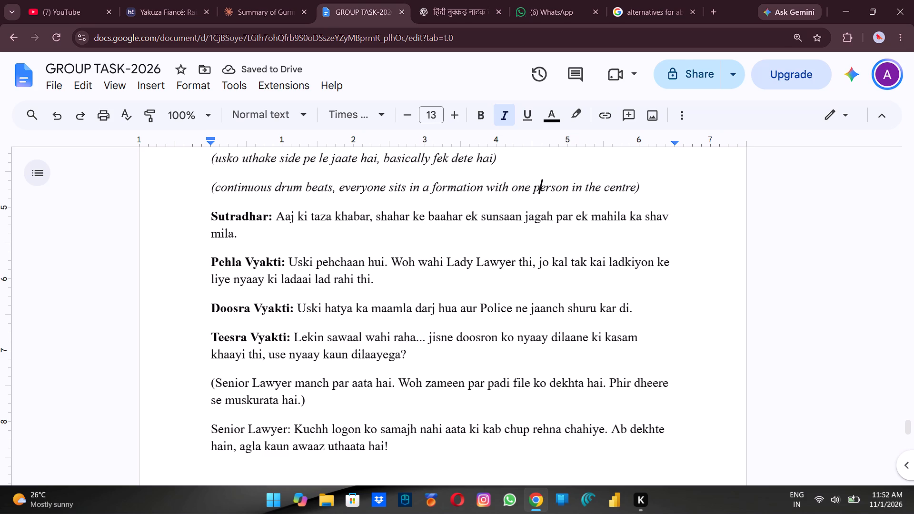
key("Right")
key("Right")
key("Right")
key("Right")
key("Right")
key("Right")
key("Right")
key("Right")
key("Right")
key("Right")
key("Right")
key("Right")
key("Right")
key("Right")
key("Right")
key("Right")
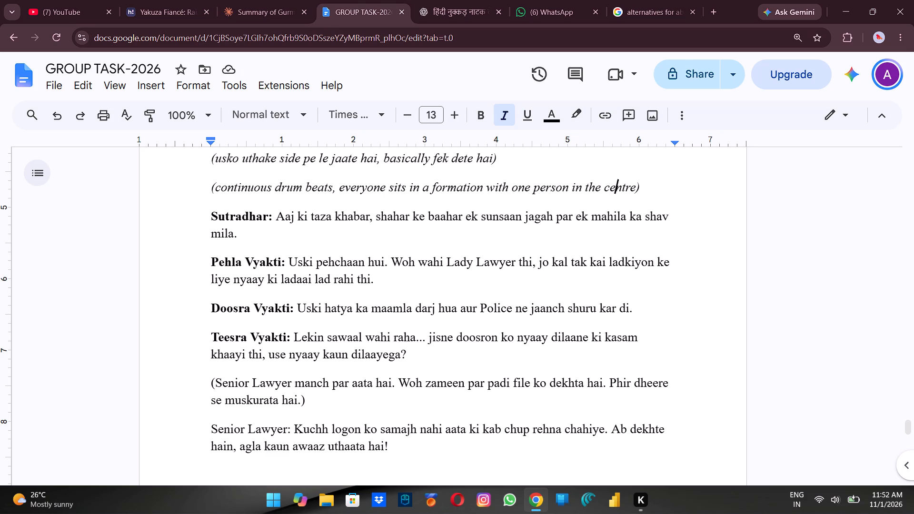
key("Right")
key("Right")
key("Right")
key("Right")
key("space")
type("telling news")
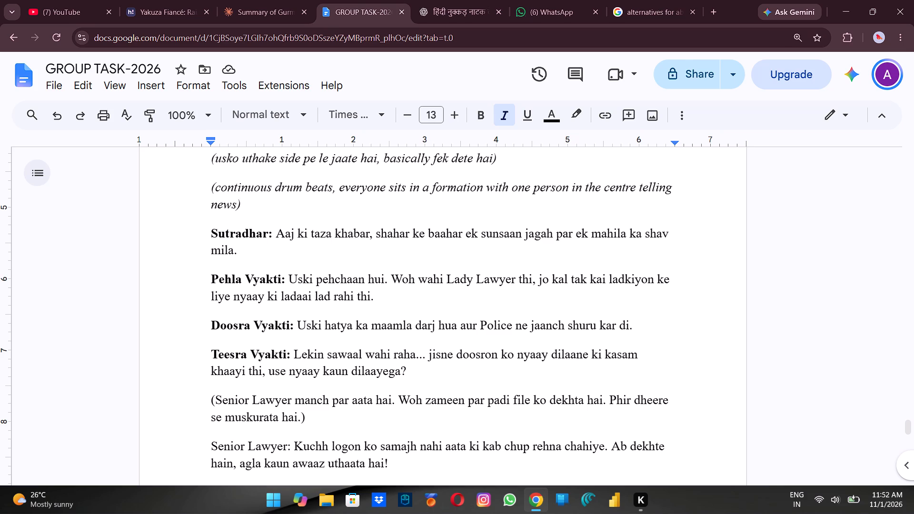
Continue the drum beats stage direction after "news" with ". Slowly one by one split from the formation telling one line and then whole formation falls.".
type(".")
key("space")
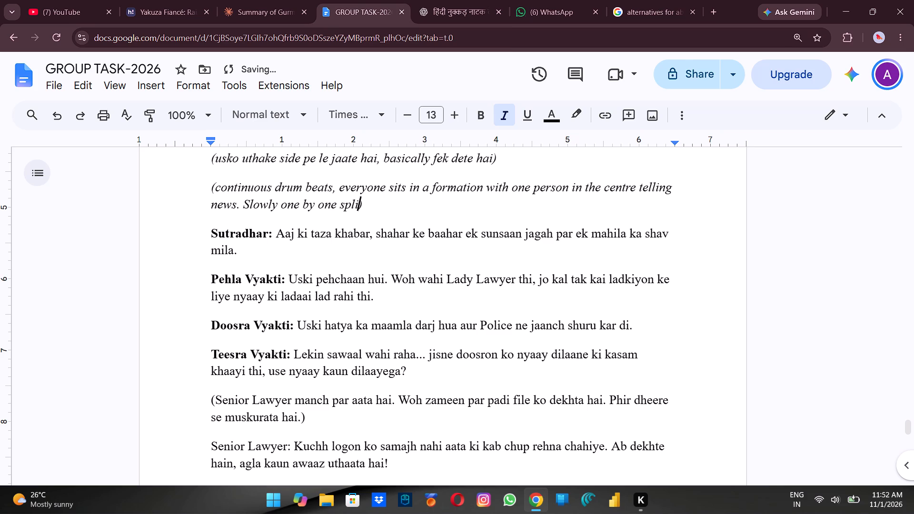
type("from the formation telling")
key("space")
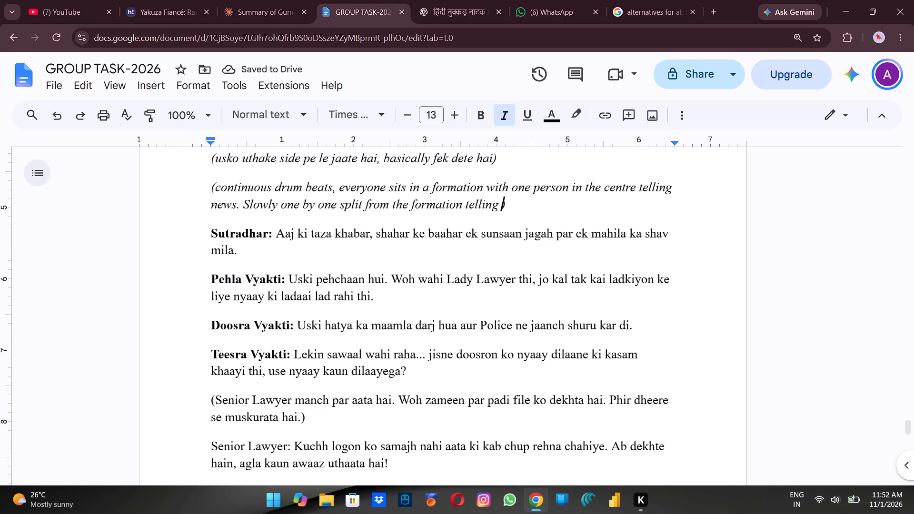
type("one line")
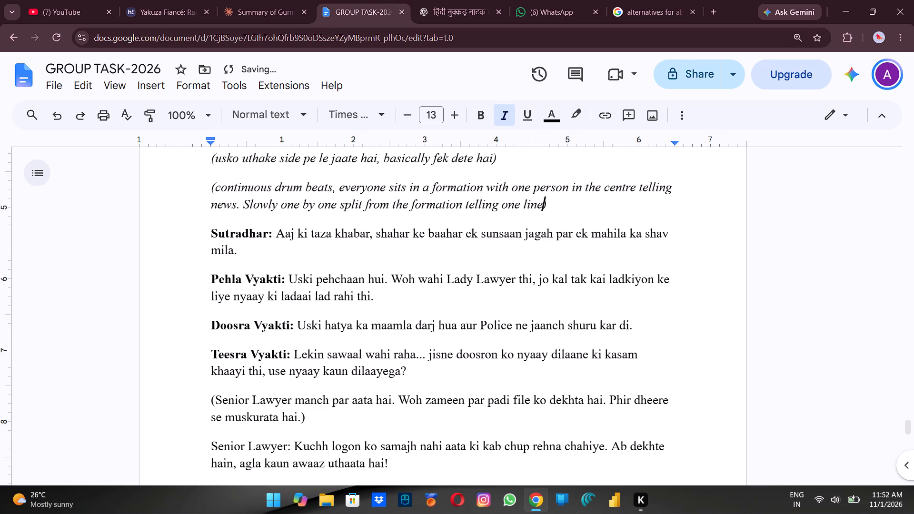
key("space")
type("and then whole formation falls.")
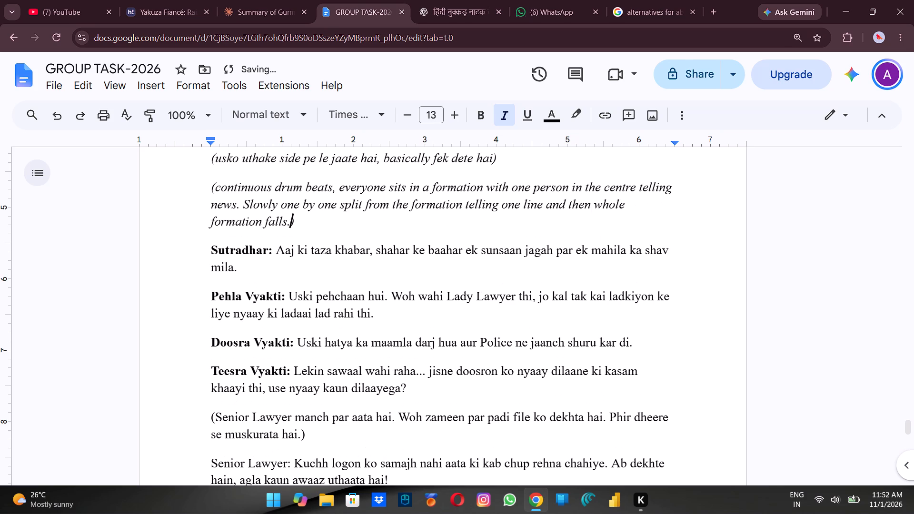
Delete the stage direction beginning "(Senior Lawyer manch par aata hai" between the Teesra Vyakti and Senior Lawyer lines.
scroll(350, 234, "down", 1)
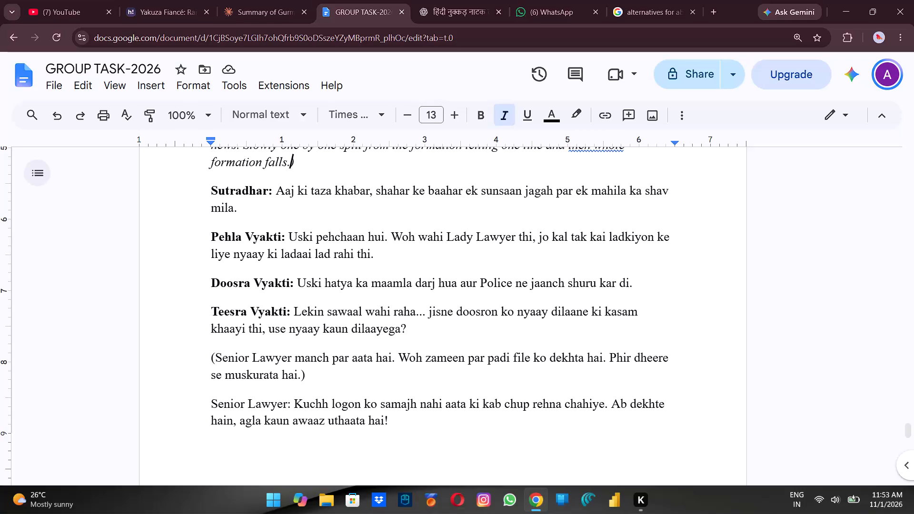
scroll(416, 278, "down", 1)
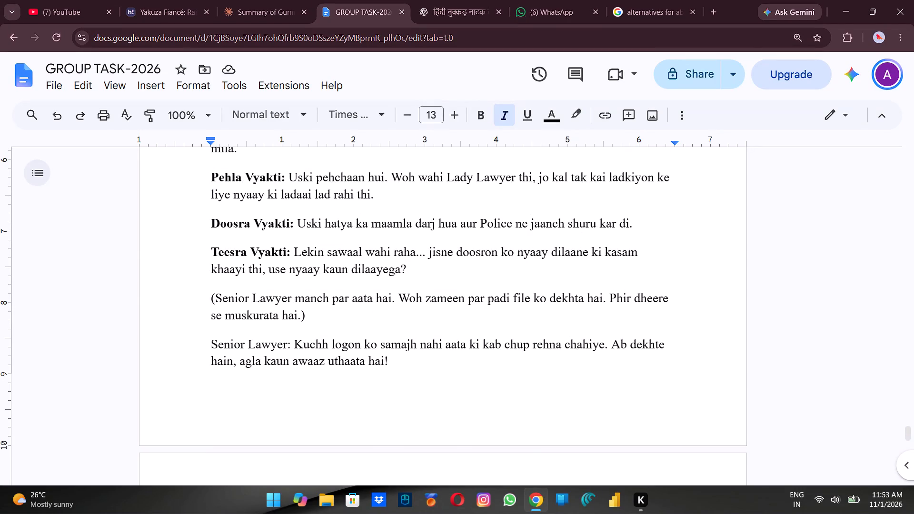
scroll(390, 286, "down", 1)
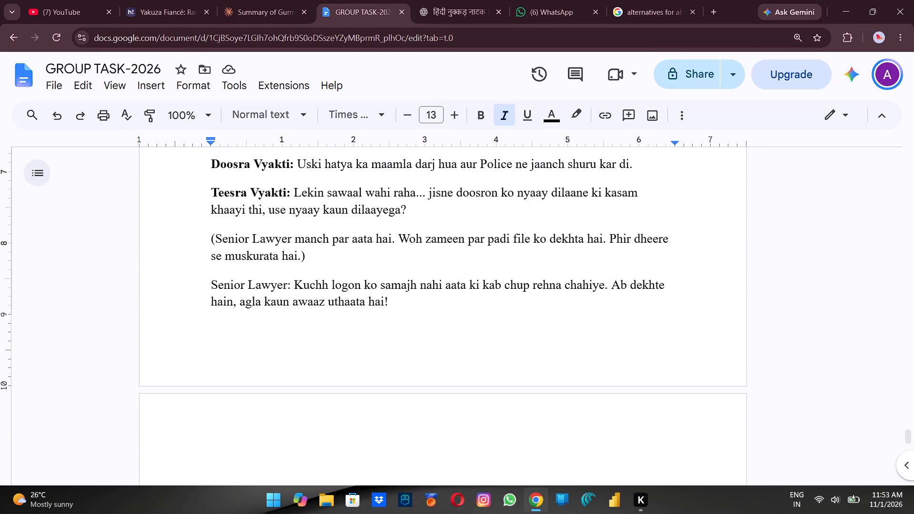
scroll(328, 241, "up", 1)
left_click(420, 260)
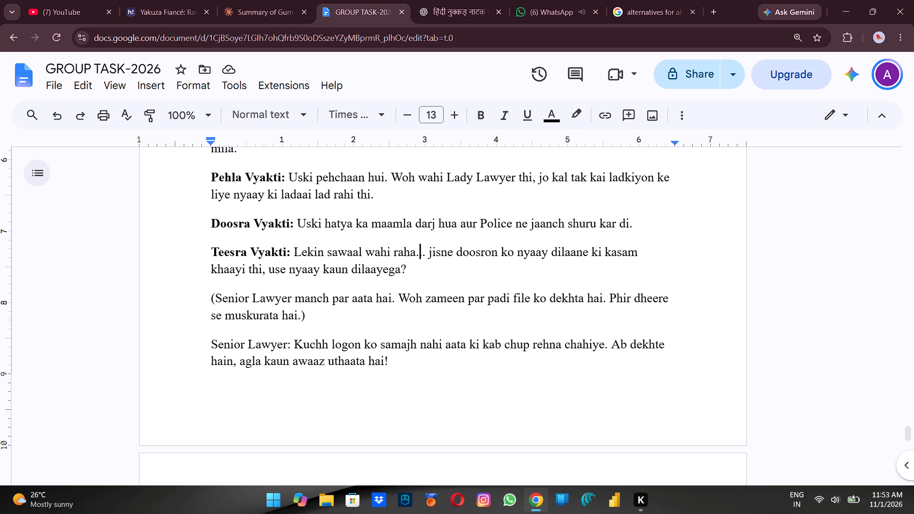
left_click(339, 289)
left_click(298, 294)
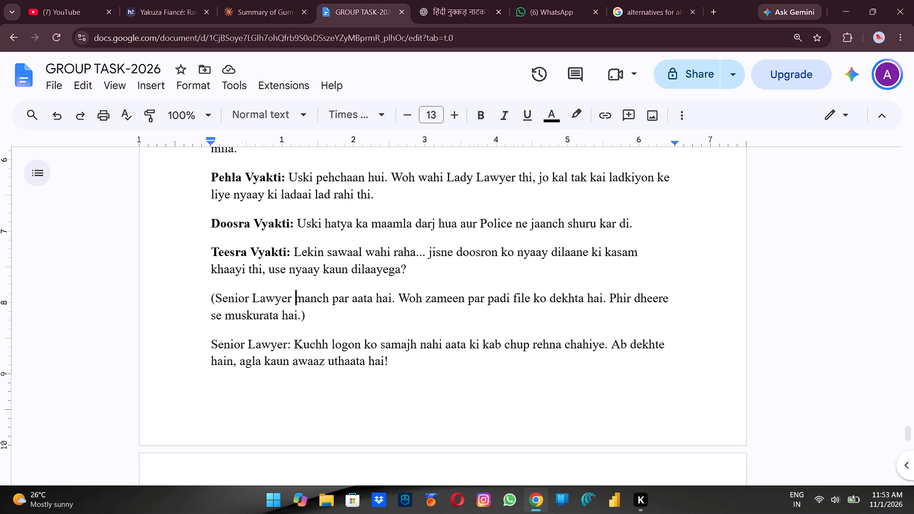
left_click(384, 276)
left_click(142, 312)
left_click_drag(143, 294, 310, 315)
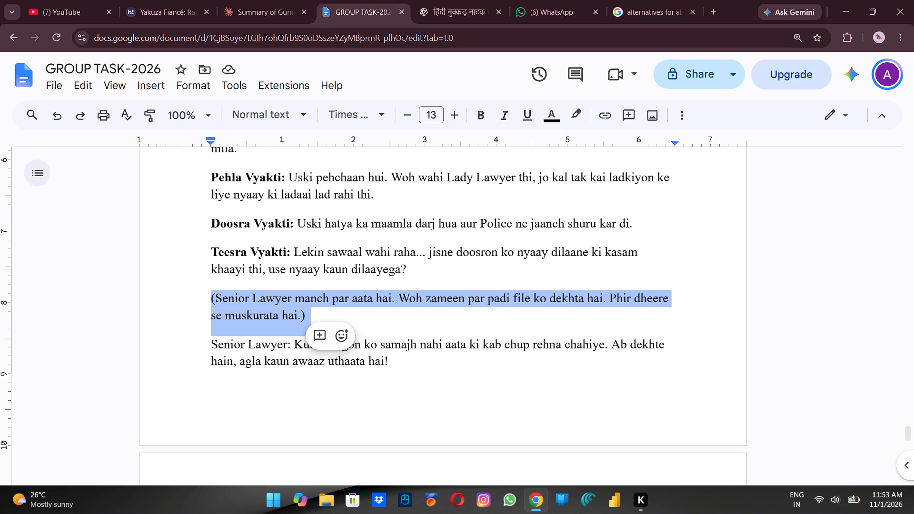
key("BackSpace")
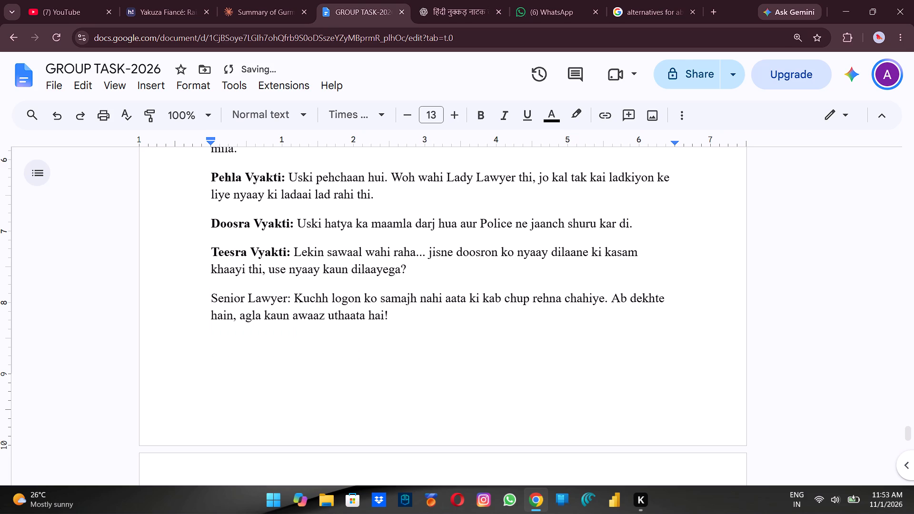
Add a new paragraph after Teesra Vyakti's dialogue reading "(senior lawyer haste hue aata hai and attitude me bolta hai)".
scroll(341, 308, "up", 2)
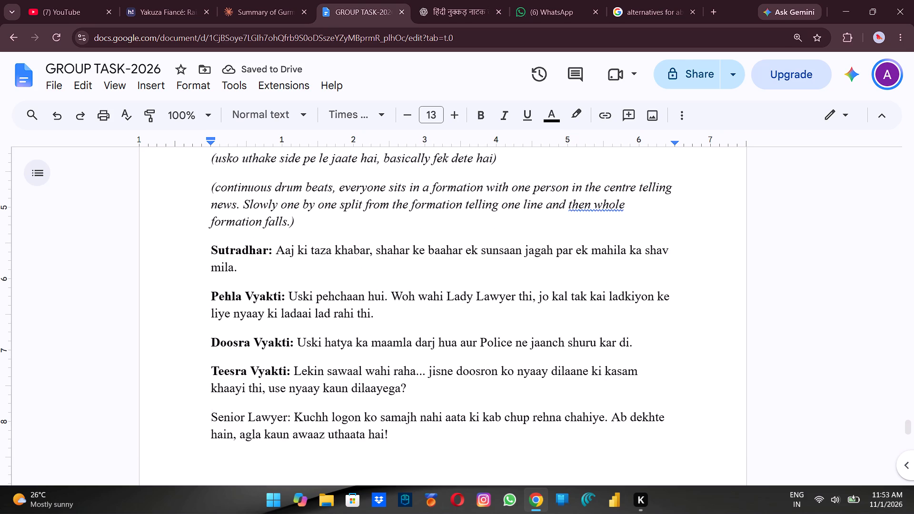
scroll(344, 337, "down", 1)
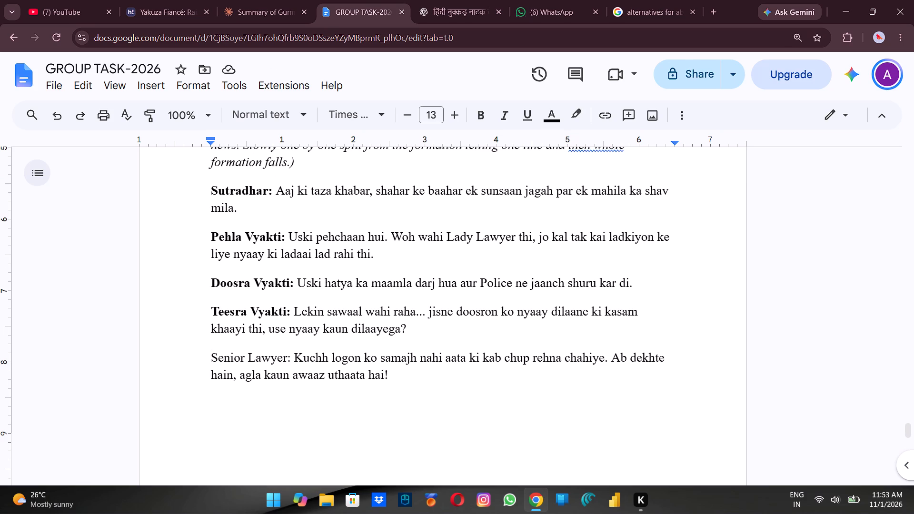
scroll(363, 310, "down", 1)
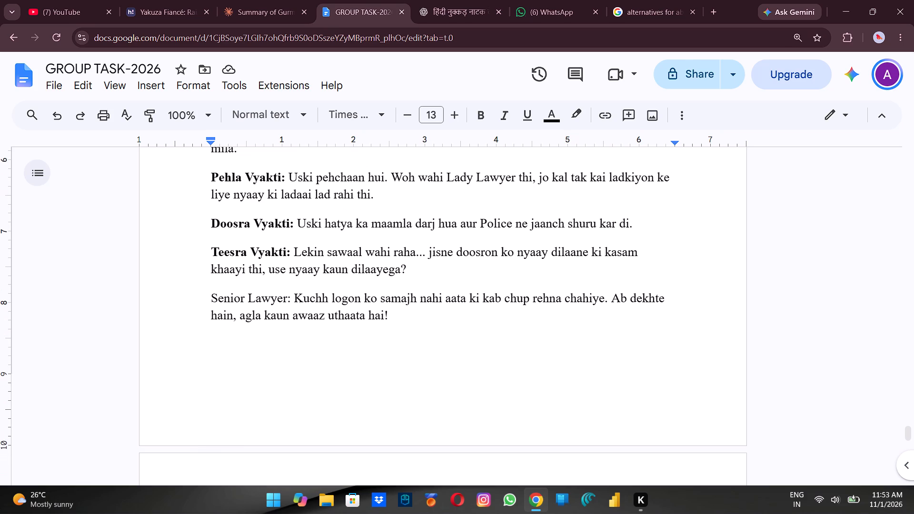
scroll(364, 310, "down", 1)
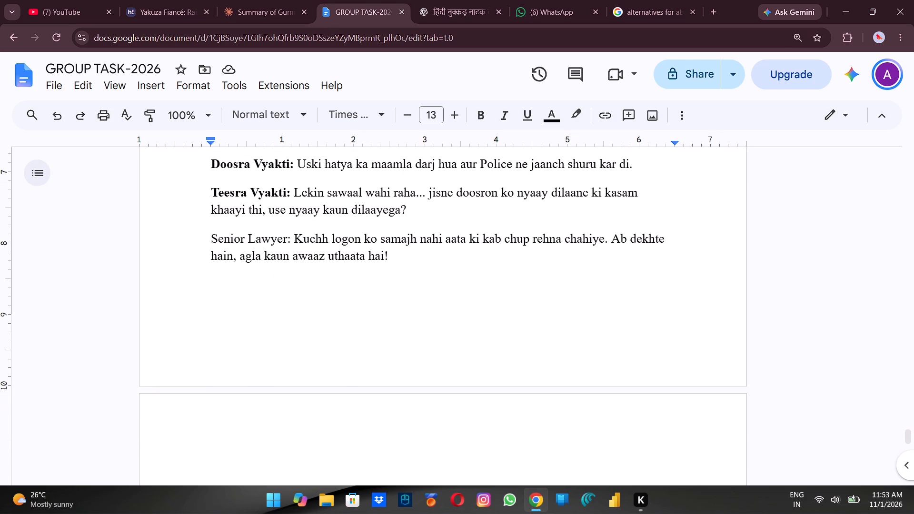
scroll(364, 310, "up", 1)
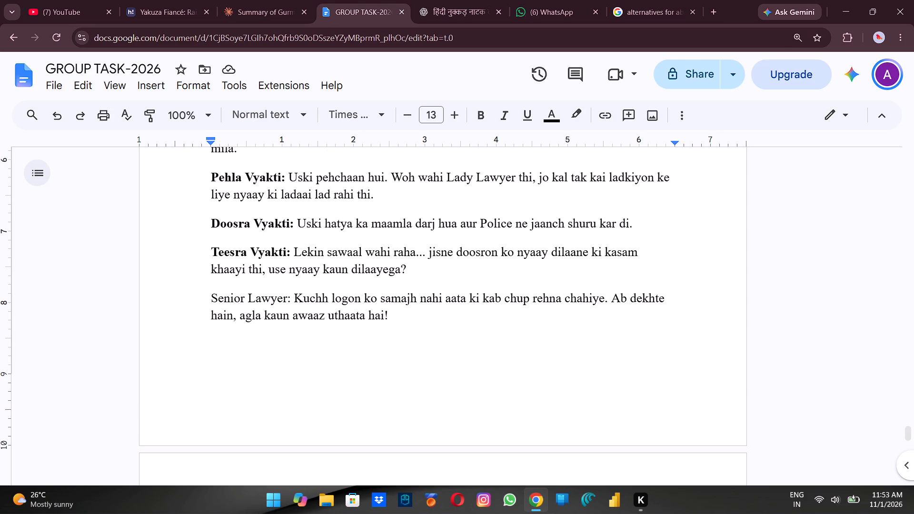
left_click(366, 273)
left_click(422, 277)
left_click(294, 284)
left_click(252, 284)
left_click(219, 294)
left_click(209, 277)
left_click(453, 261)
left_click(438, 273)
key("Return")
type("(senior lawyer haste hue aata hai")
key("space")
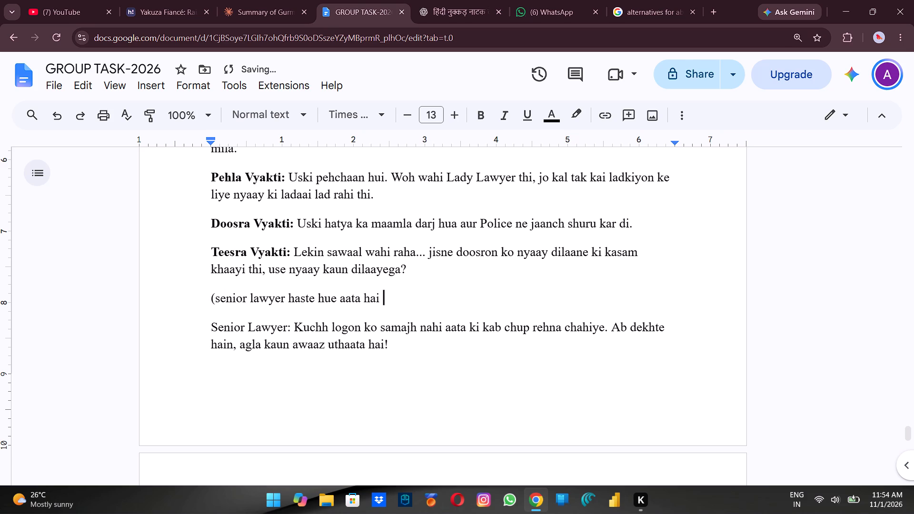
key("BackSpace")
key("shift+parenright")
key("Left")
key("space")
type("and attitude me bolta hai")
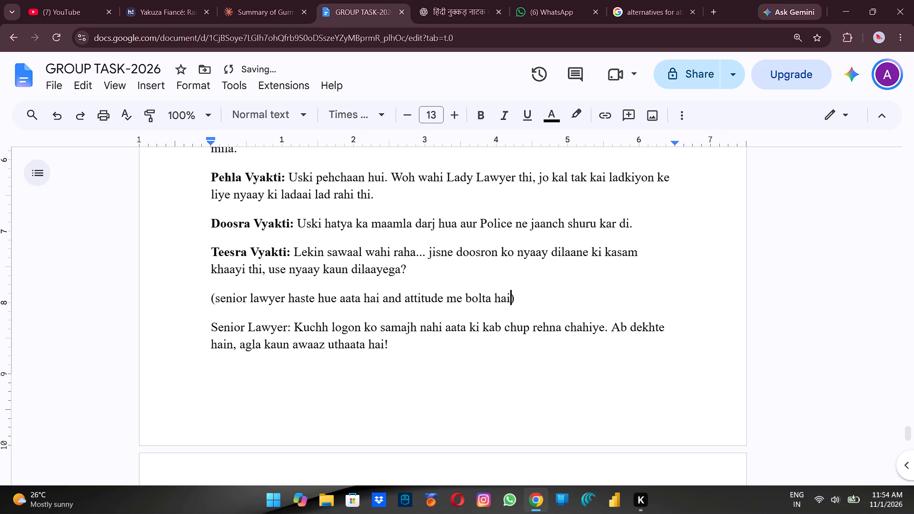
Bold the speaker label "Senior Lawyer:" before the line "Kuchh logon ko samajh nahi aata".
left_click_drag(214, 328, 290, 327)
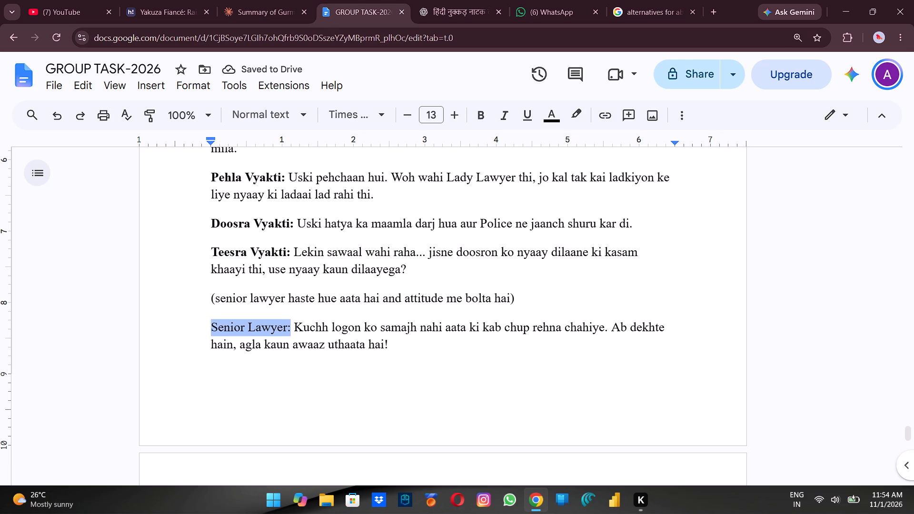
left_click(472, 117)
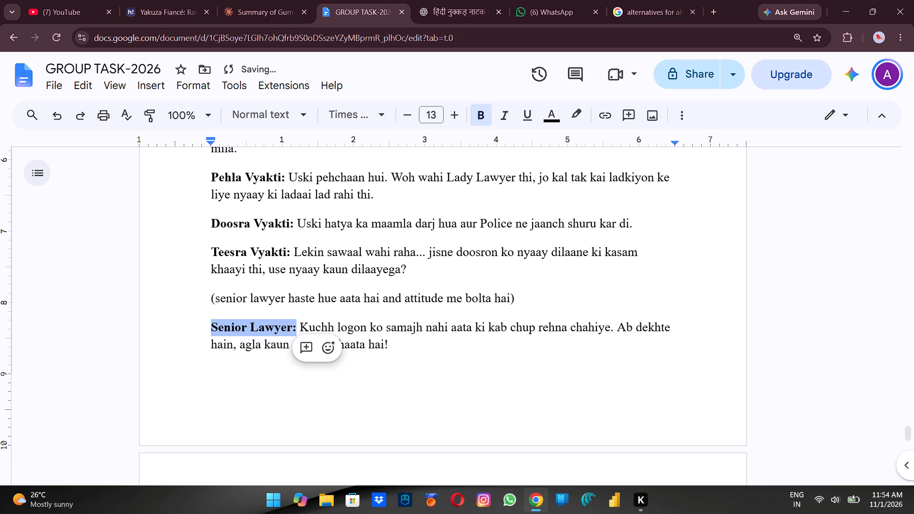
left_click(449, 357)
Write the stage direction "(continuous drum beats scene shifts to second news)" at the top of the page following Senior Lawyer's dialogue.
scroll(449, 357, "down", 1)
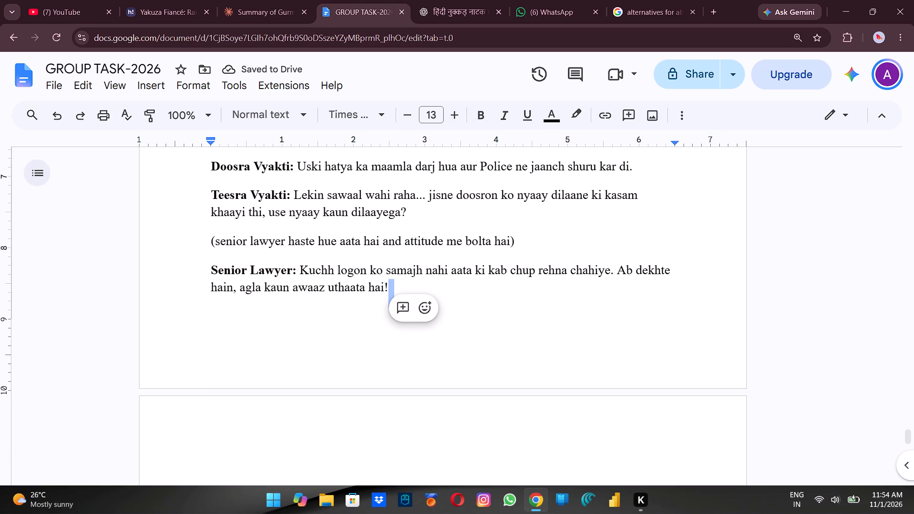
left_click(286, 400)
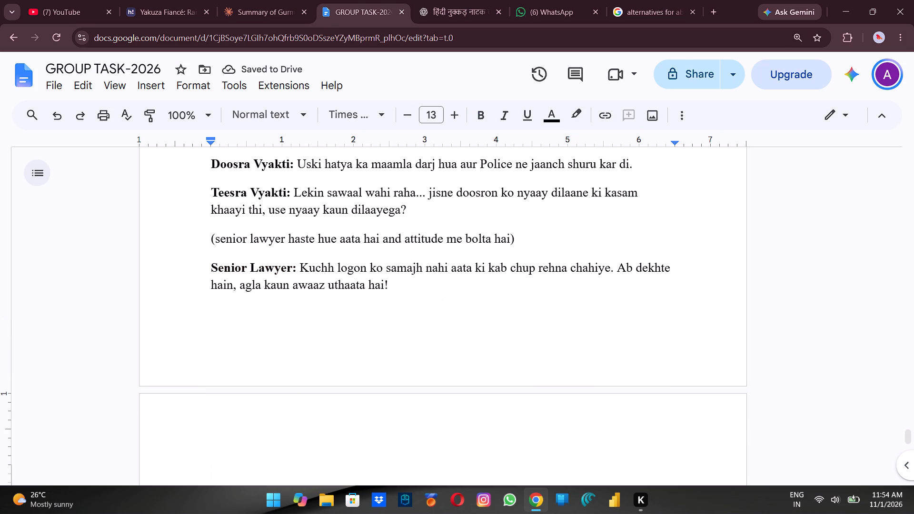
type("(continuous drum beats s")
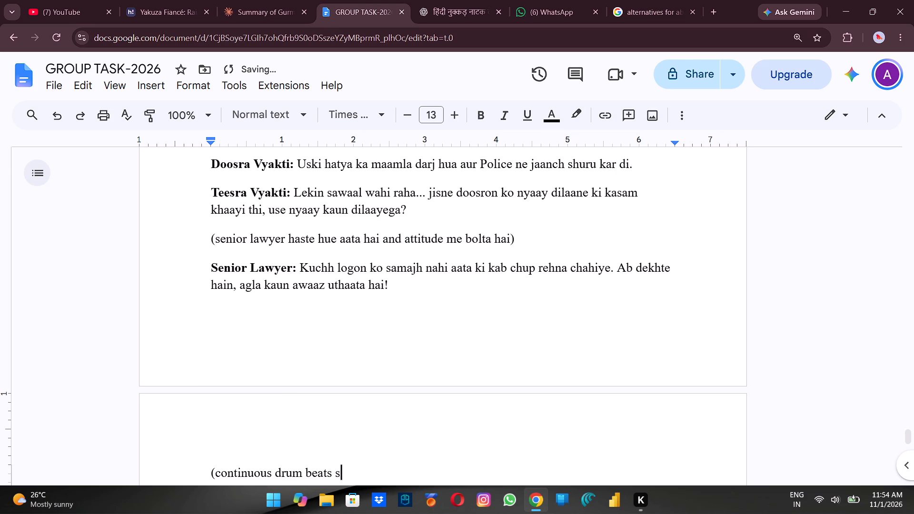
type("cene shifts to second news.")
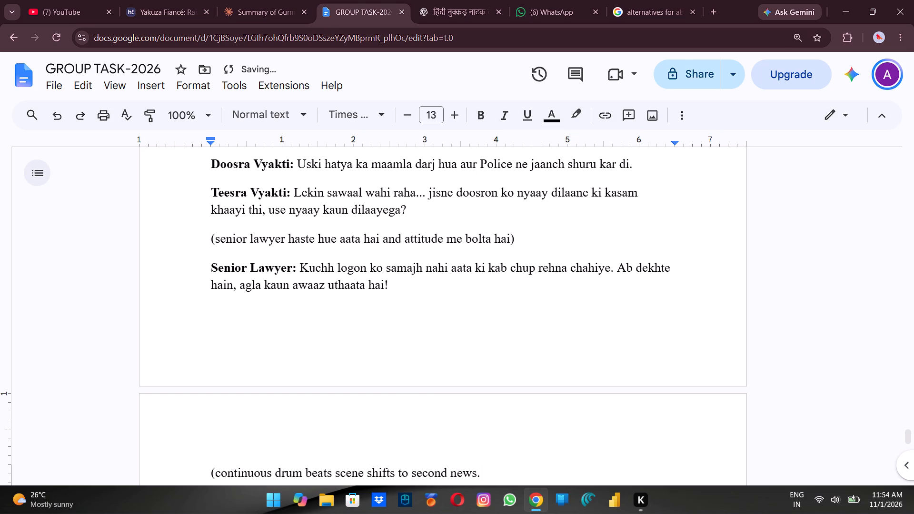
key("shift+parenright")
key("Left")
key("Left")
key("Right")
key("BackSpace")
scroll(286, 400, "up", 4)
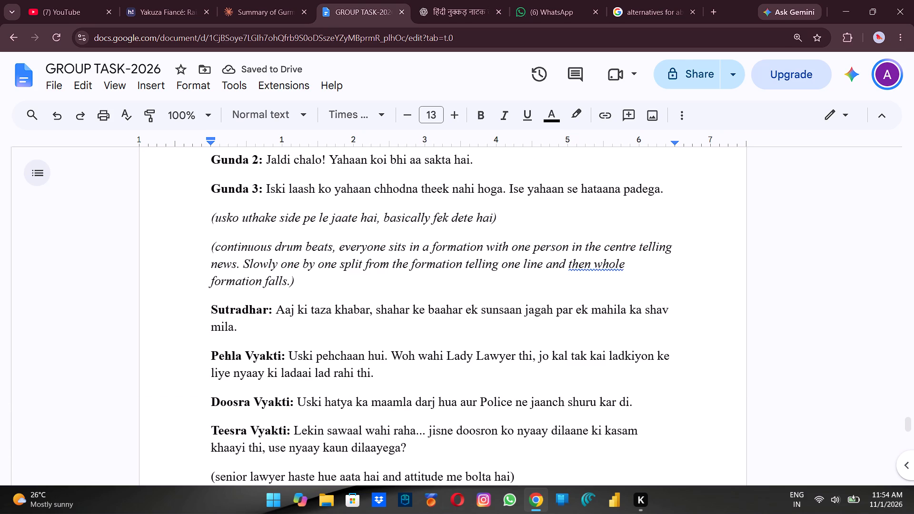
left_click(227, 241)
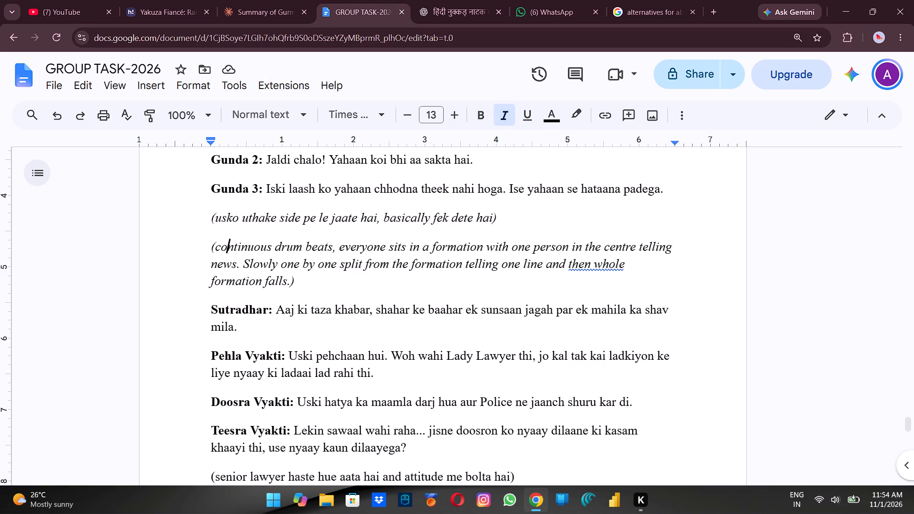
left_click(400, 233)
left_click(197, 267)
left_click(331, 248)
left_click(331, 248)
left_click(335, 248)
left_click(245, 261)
Write the heading "SCENE-3:" on the line below the stage direction "(continuous drum beats scene shifts to second news)".
scroll(431, 373, "down", 1)
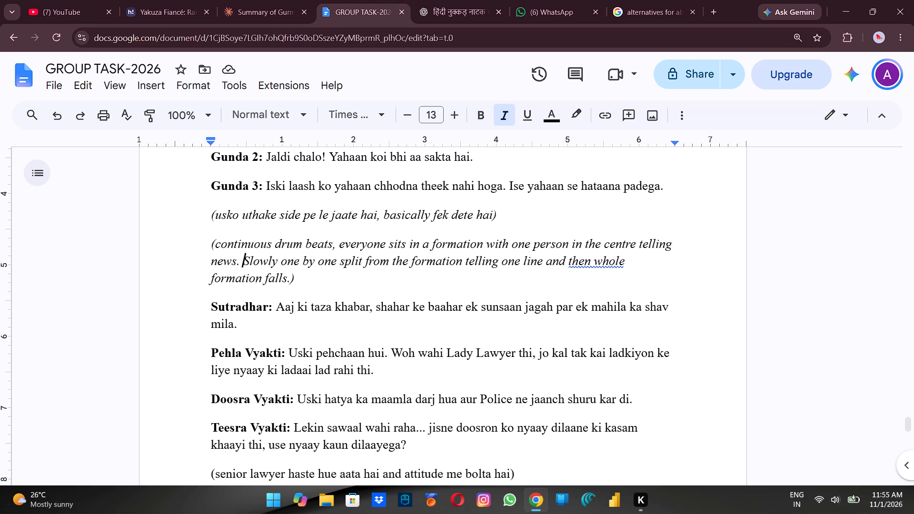
scroll(432, 374, "down", 7)
left_click(382, 324)
left_click(457, 245)
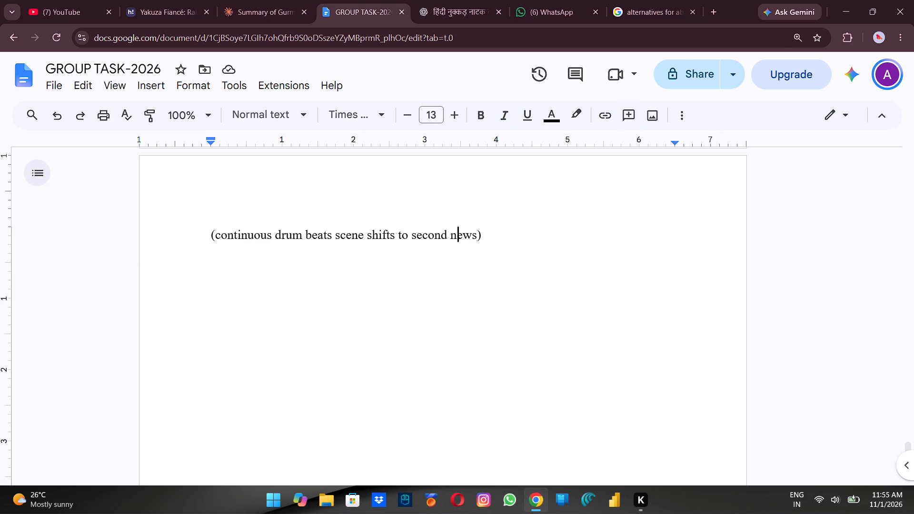
left_click(354, 271)
type("SCENE")
key("space")
key("BackSpace")
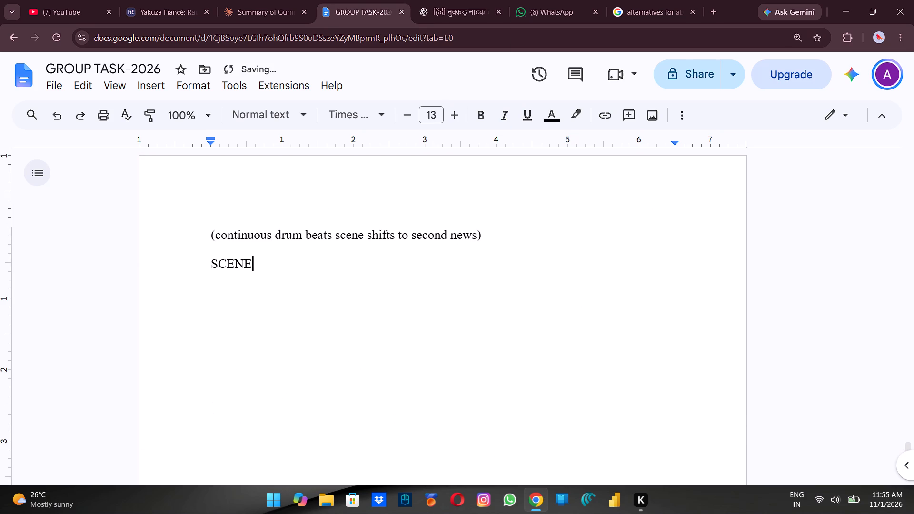
type("-3:")
left_click_drag(259, 272, 231, 270)
left_click_drag(209, 262, 243, 263)
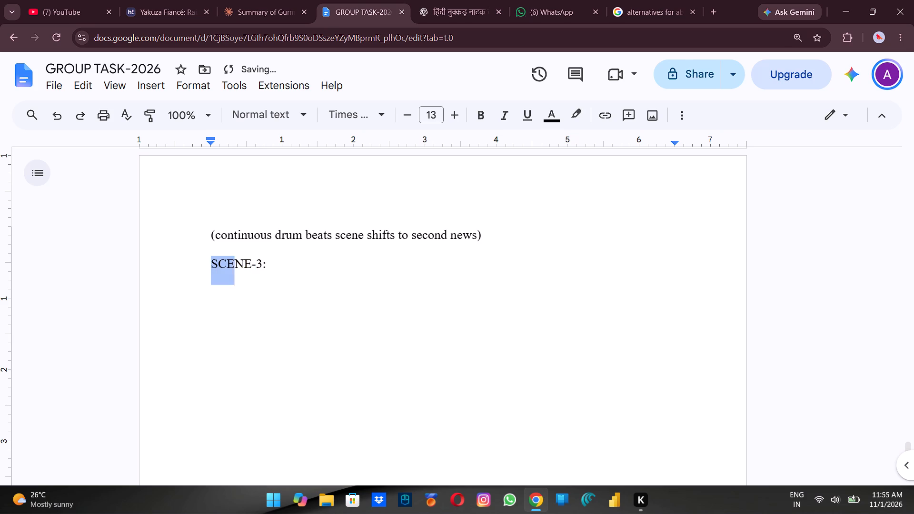
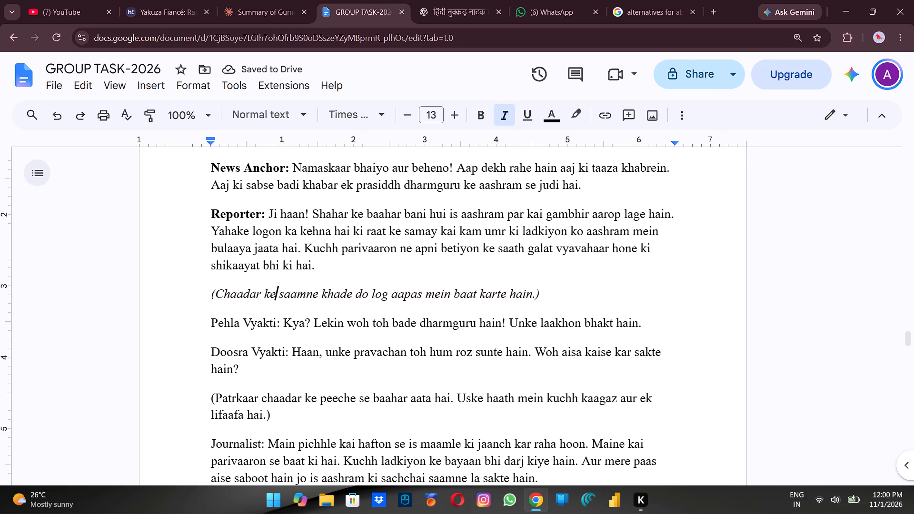
Replace "Chaadar ke" with "TV ke" in the italic stage direction about two people talking, below the Reporter's dialogue.
left_click_drag(276, 296, 219, 293)
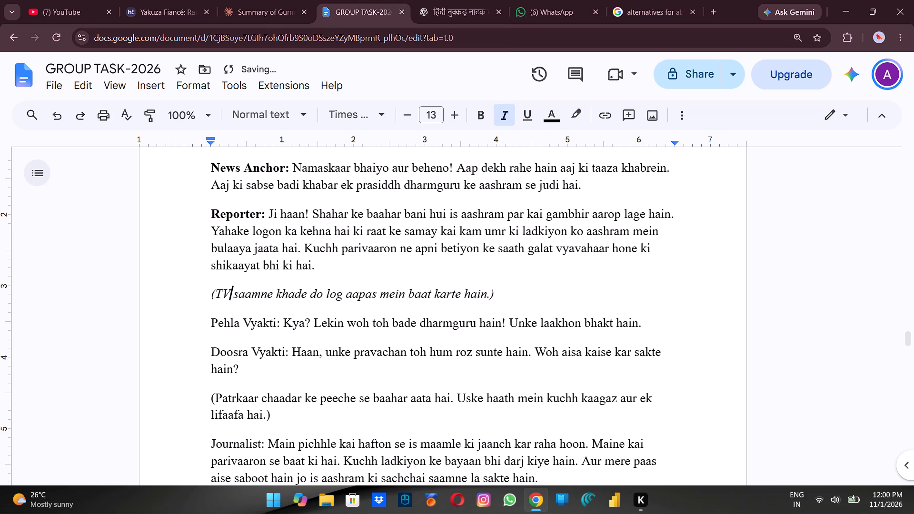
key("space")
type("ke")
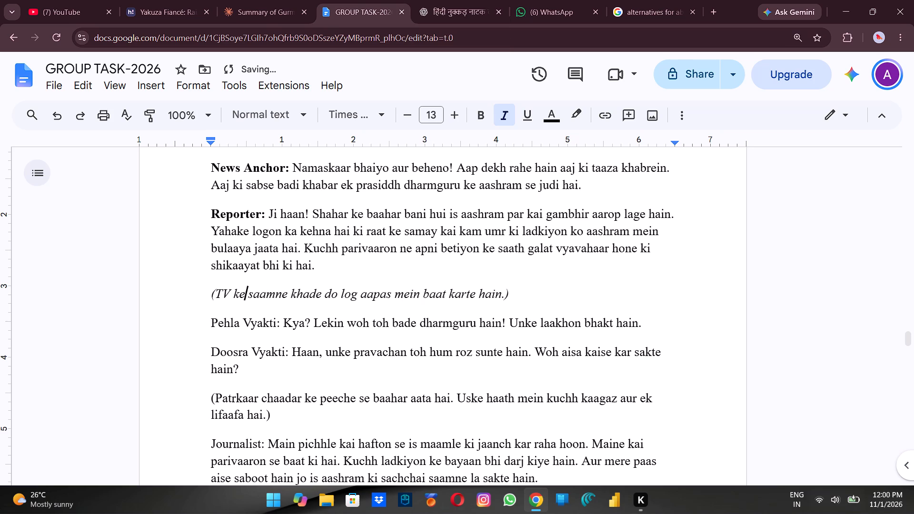
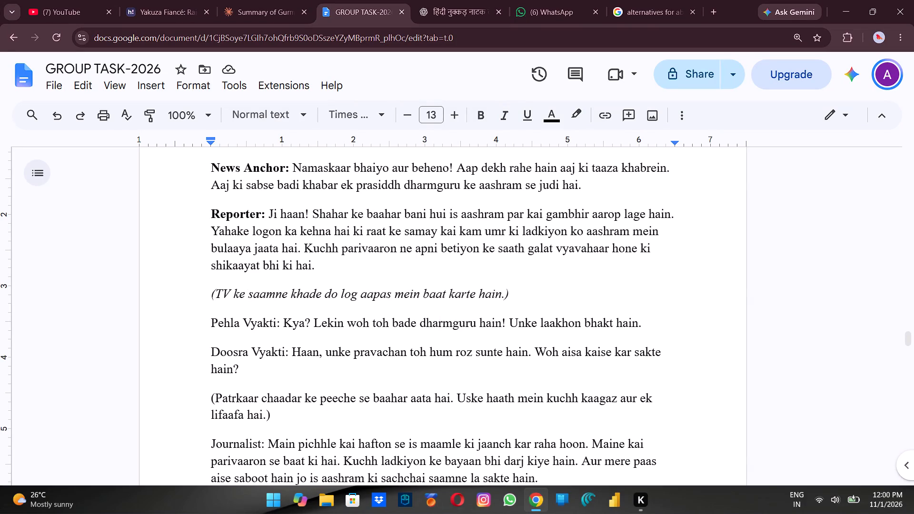
Bold the speaker labels "Pehla Vyakti:" and "Doosra Vyakti:" below the TV stage direction in Scene 3.
left_click_drag(183, 316, 257, 317)
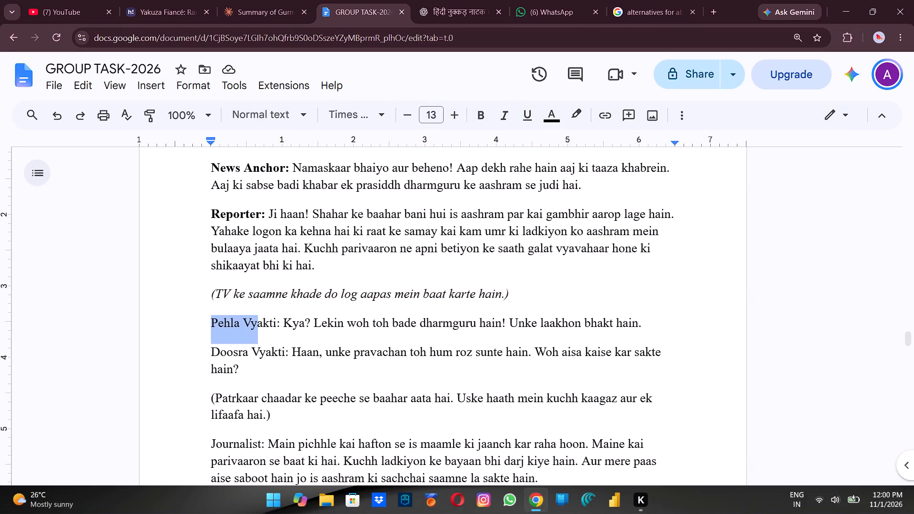
left_click(198, 318)
left_click_drag(188, 318, 279, 318)
left_click(476, 116)
left_click_drag(210, 355, 248, 355)
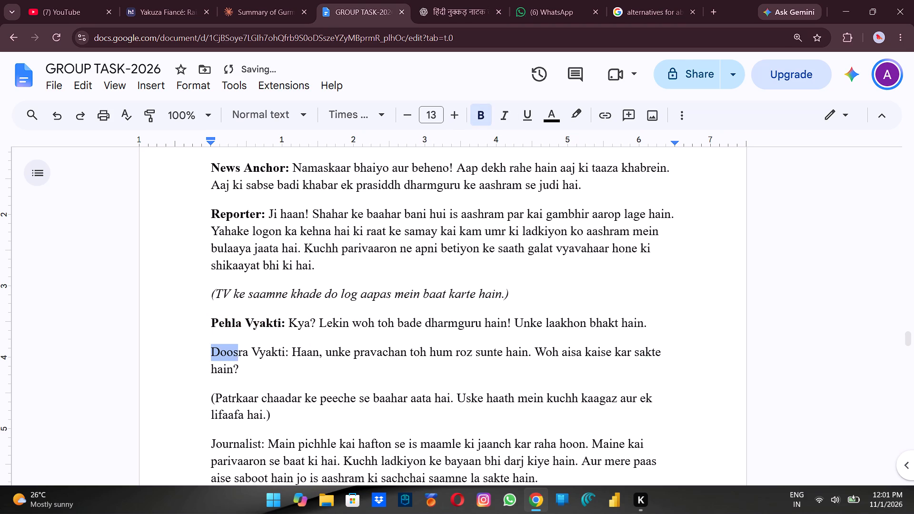
left_click_drag(248, 355, 288, 352)
left_click(480, 109)
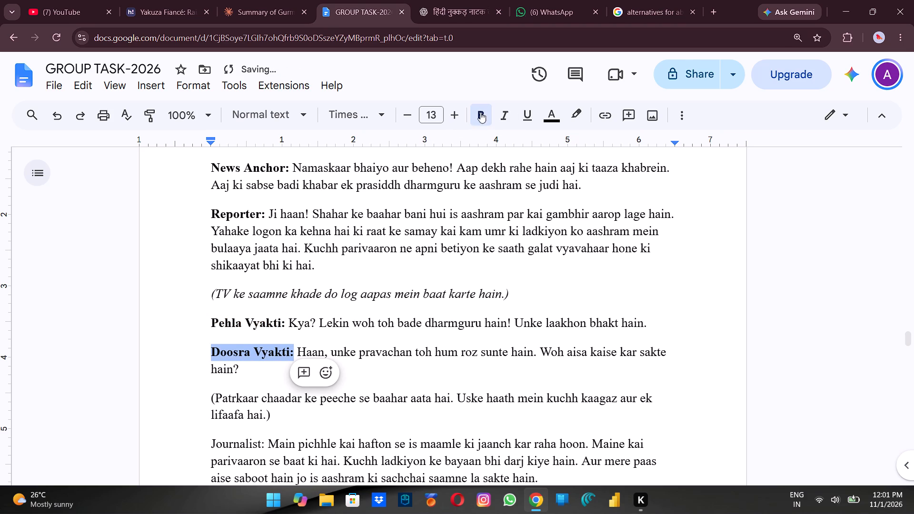
Reword the end of Doosra Vyakti's line so its last sentence reads "Woh aisa kabhi nahi kar sakte!".
scroll(447, 359, "down", 1)
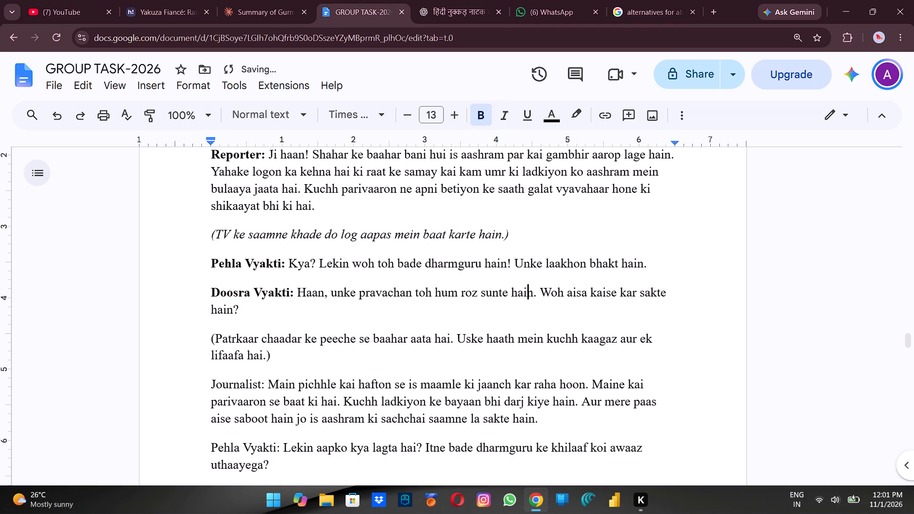
left_click(531, 287)
left_click(621, 286)
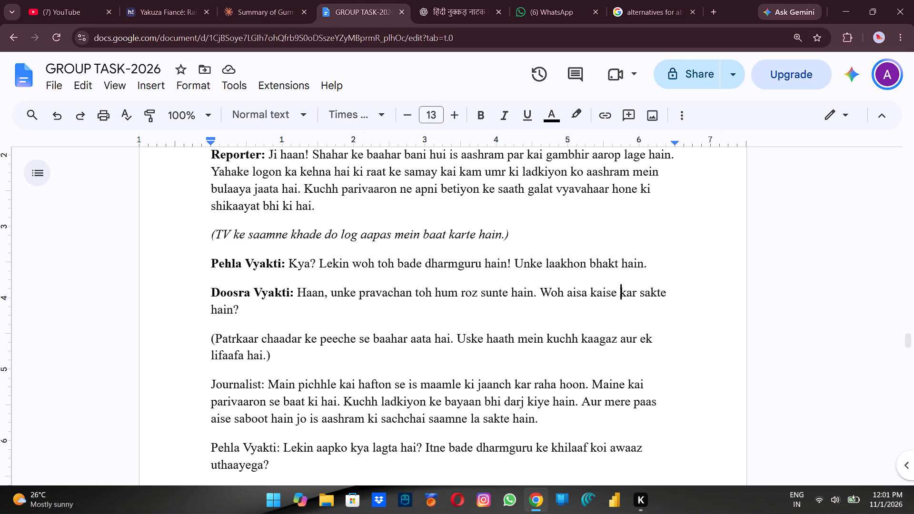
left_click(254, 313)
key("BackSpace")
key("BackSpace")
key("BackSpace")
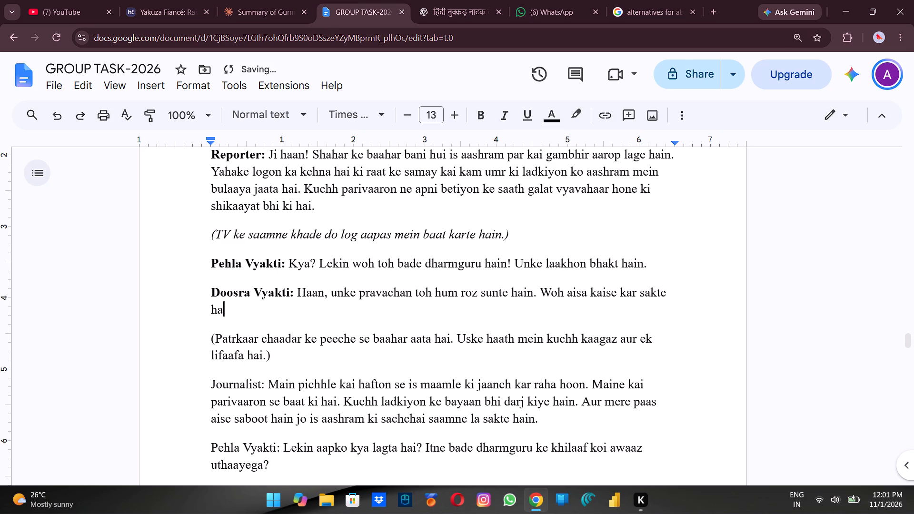
key("BackSpace")
key("BackSpace")
key("BackSpace")
key("BackSpace")
key("BackSpace")
key("BackSpace")
key("BackSpace")
key("BackSpace")
key("BackSpace")
key("BackSpace")
key("BackSpace")
key("BackSpace")
key("BackSpace")
key("BackSpace")
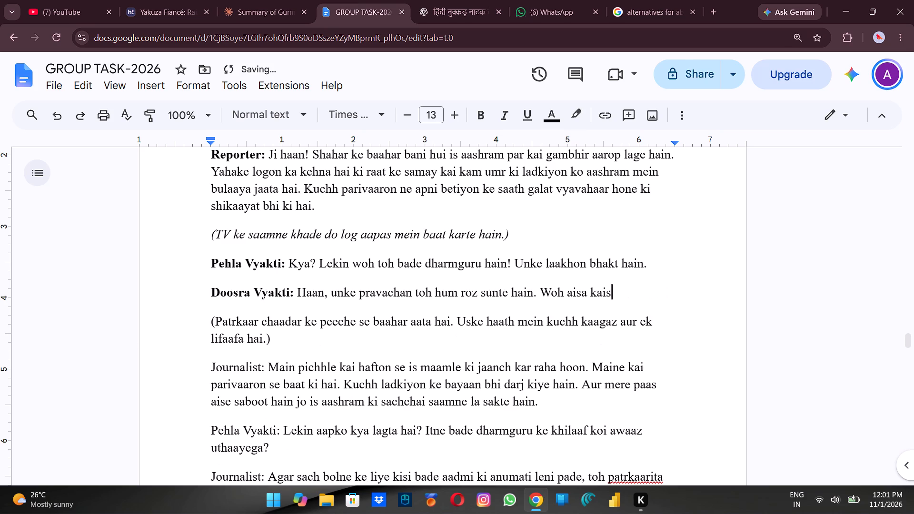
key("BackSpace")
key("BackSpace")
type("bhi nahi kar")
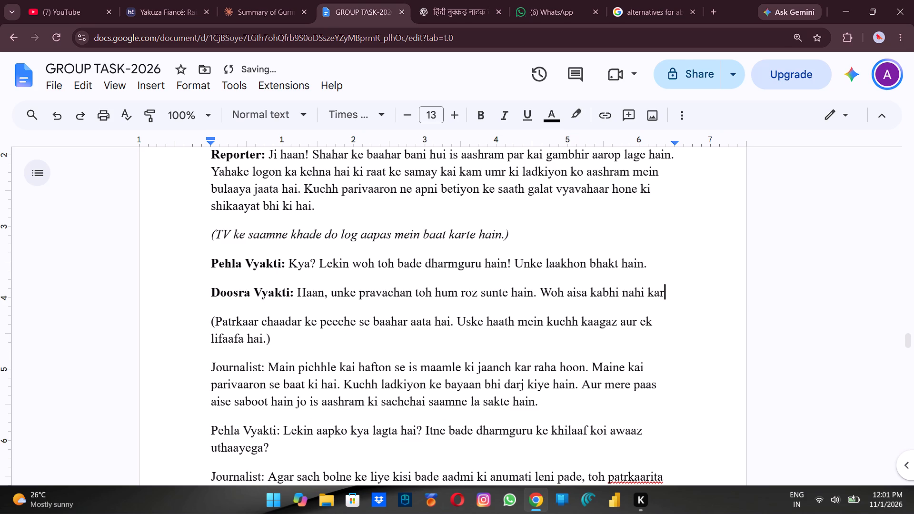
key("space")
type("sakte")
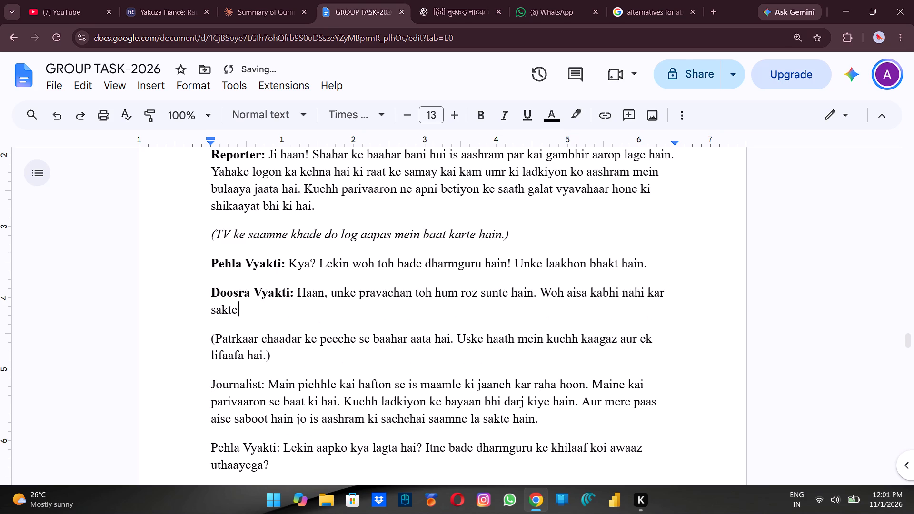
key("shift+exclam")
Delete the stage direction "(Patrkaar chaadar ke peeche se baahar aata hai...)" along with its empty paragraph, before the Journalist's first line.
scroll(202, 326, "down", 1)
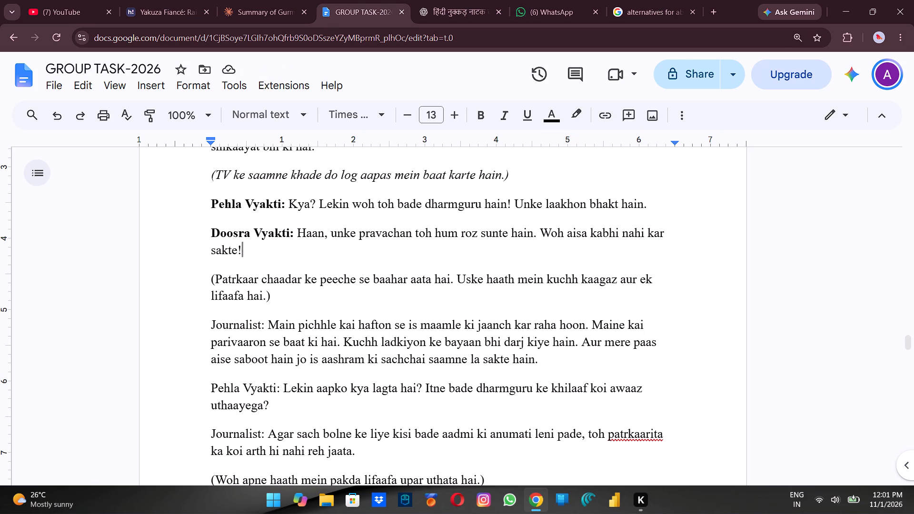
scroll(286, 308, "up", 1)
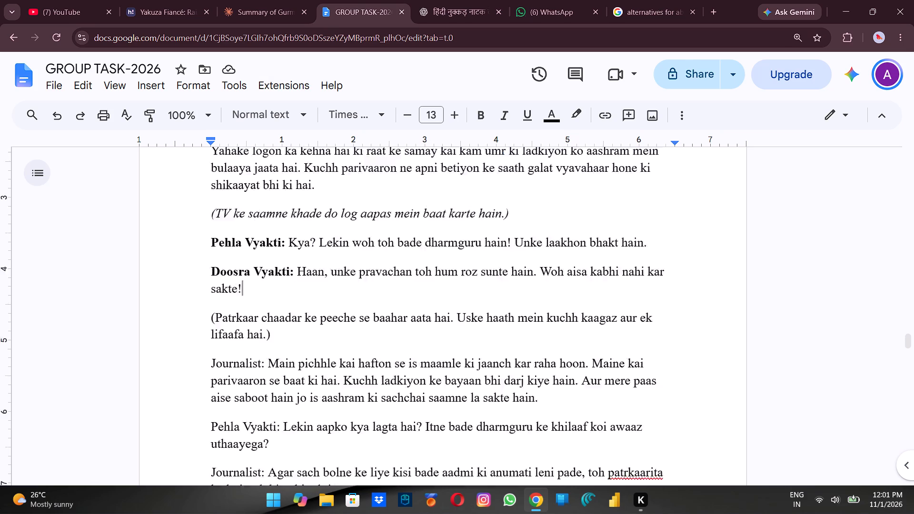
scroll(286, 308, "up", 2)
scroll(286, 308, "down", 2)
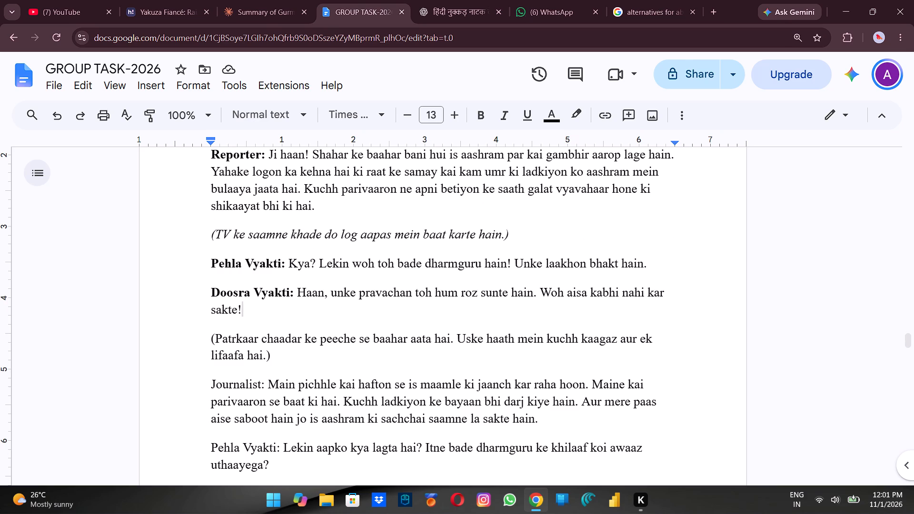
scroll(406, 329, "down", 3)
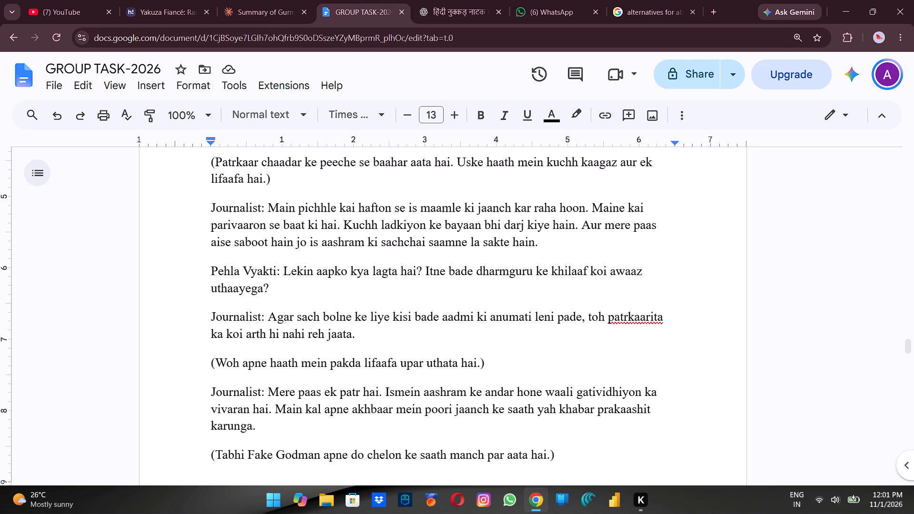
scroll(406, 329, "up", 5)
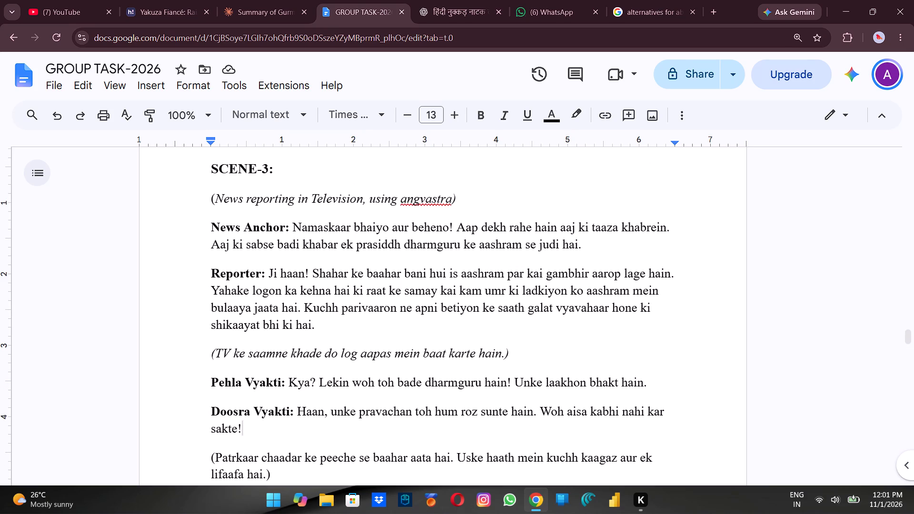
scroll(406, 329, "down", 2)
left_click(402, 380)
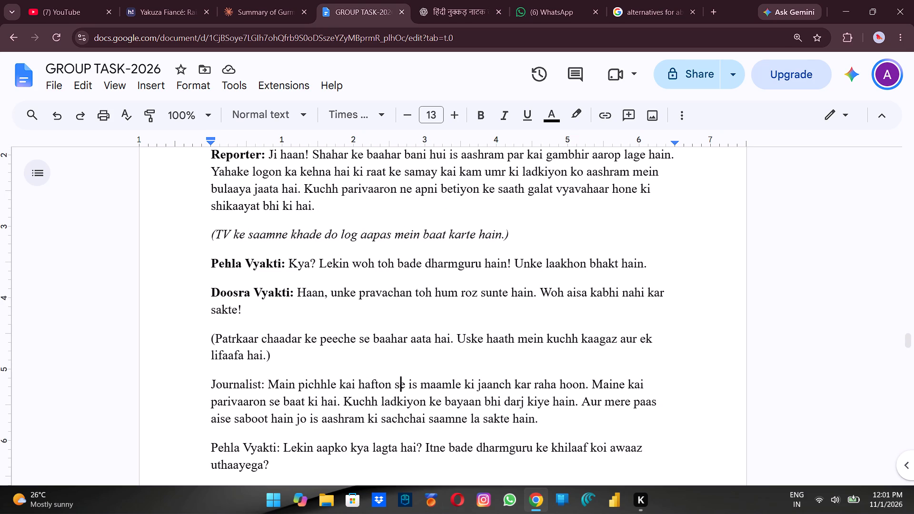
left_click_drag(320, 348, 206, 339)
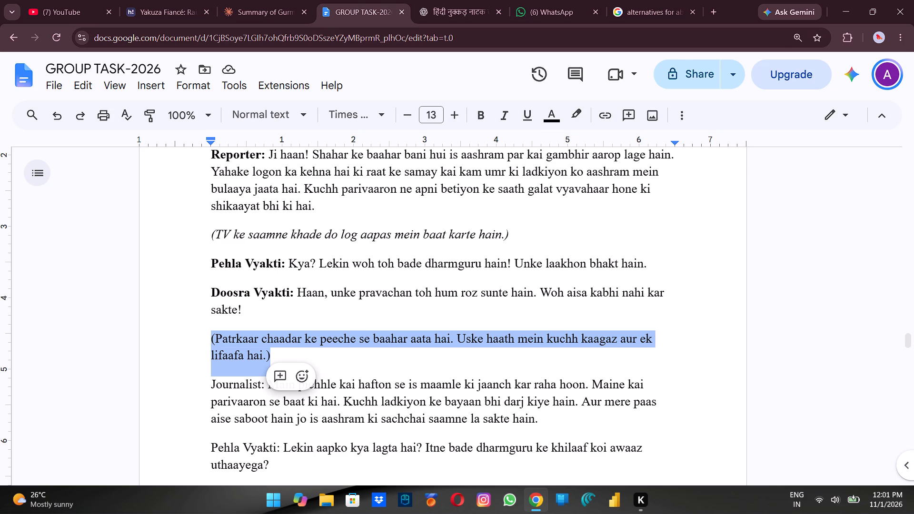
key("BackSpace")
key("BackSpace")
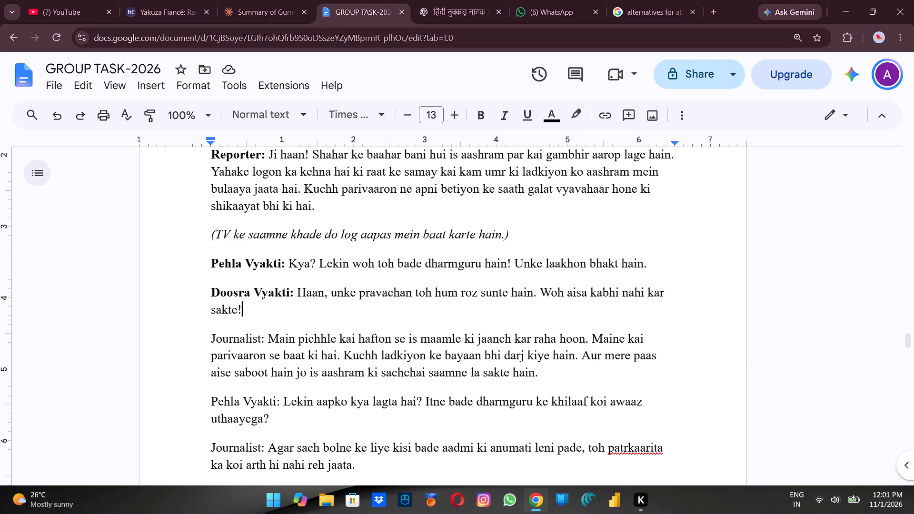
Bold the next three speaker labels after Doosra Vyakti's line: "Journalist:", "Pehla Vyakti:" and "Journalist:".
left_click_drag(205, 341, 268, 348)
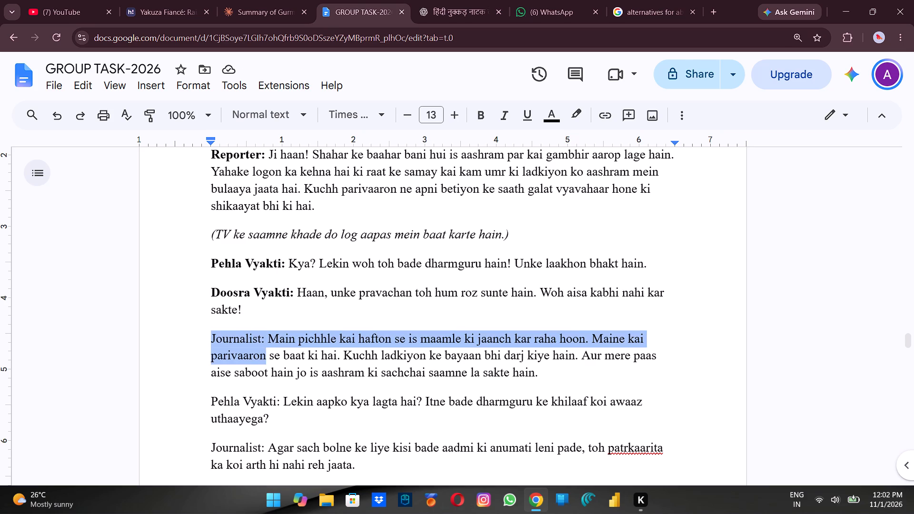
left_click_drag(268, 348, 265, 346)
left_click(474, 111)
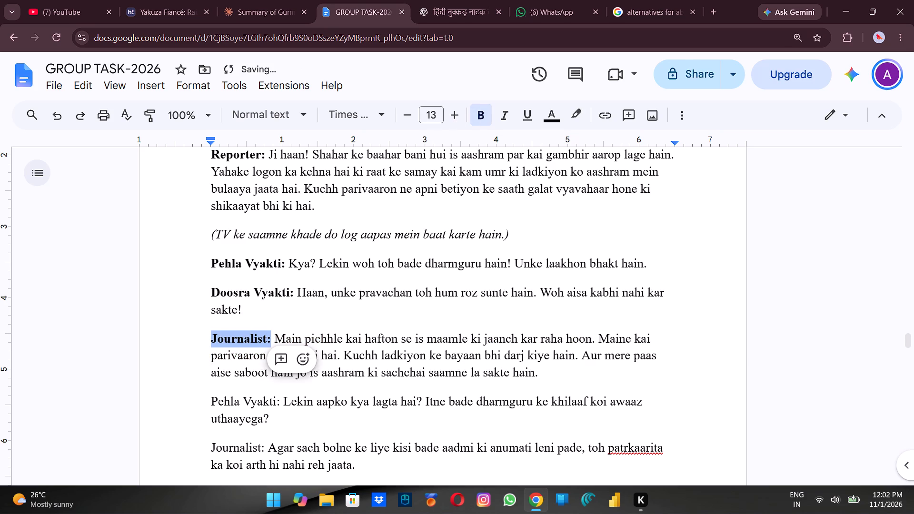
left_click(216, 431)
left_click_drag(199, 409, 199, 409)
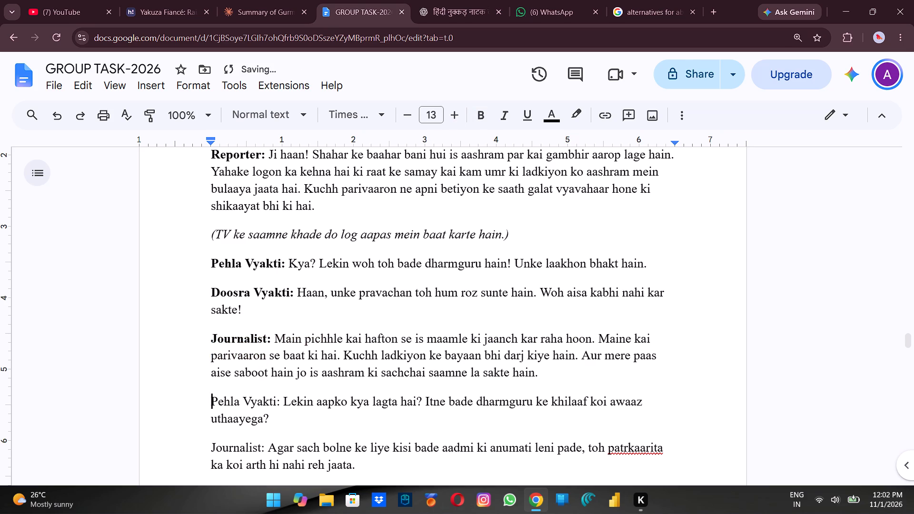
left_click_drag(199, 409, 281, 403)
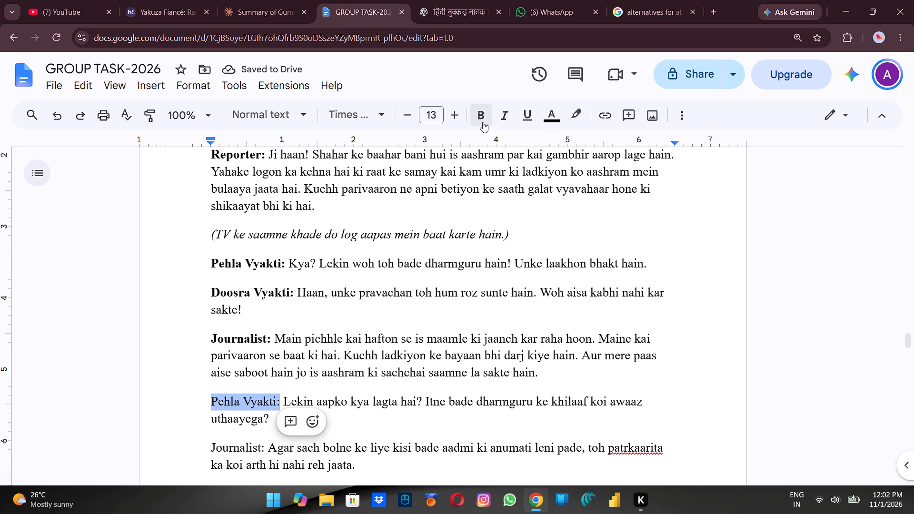
left_click(483, 121)
left_click_drag(210, 450, 231, 444)
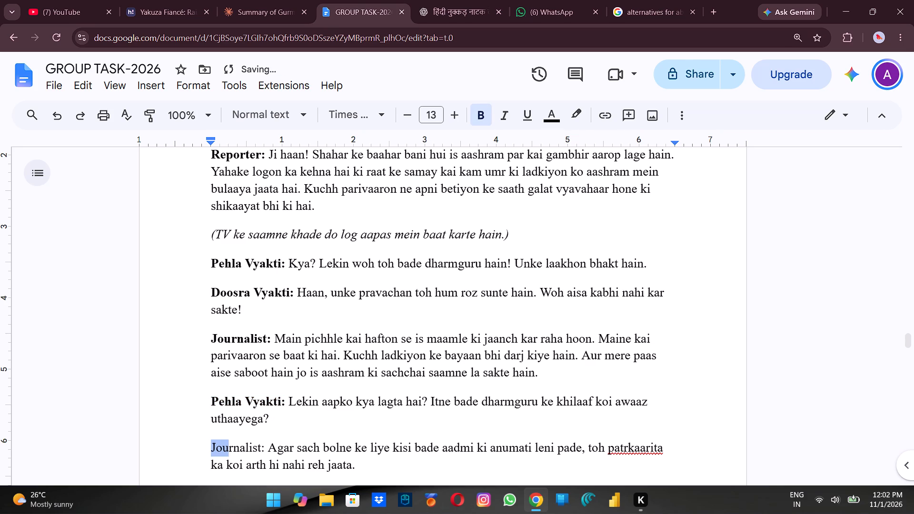
left_click_drag(231, 444, 267, 444)
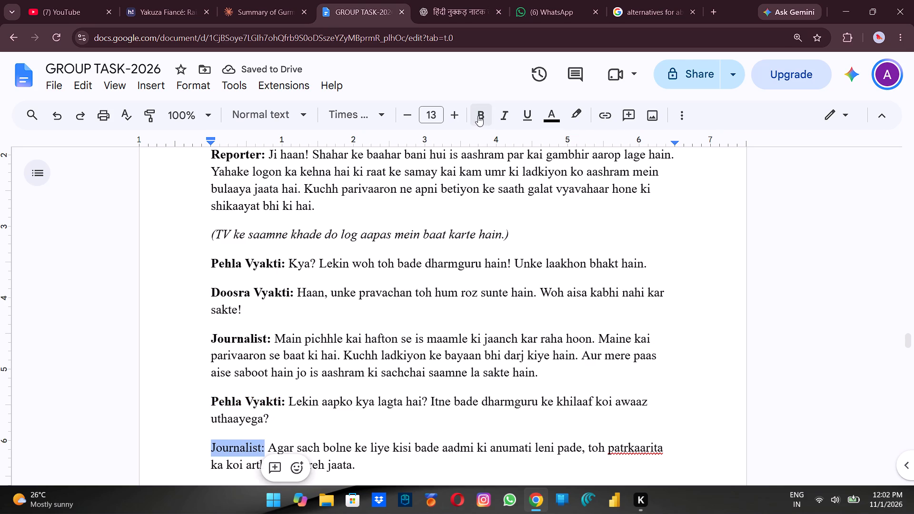
left_click(478, 116)
Review the Journalist's first speech and the dialogue around it in Scene 3.
scroll(364, 353, "down", 2)
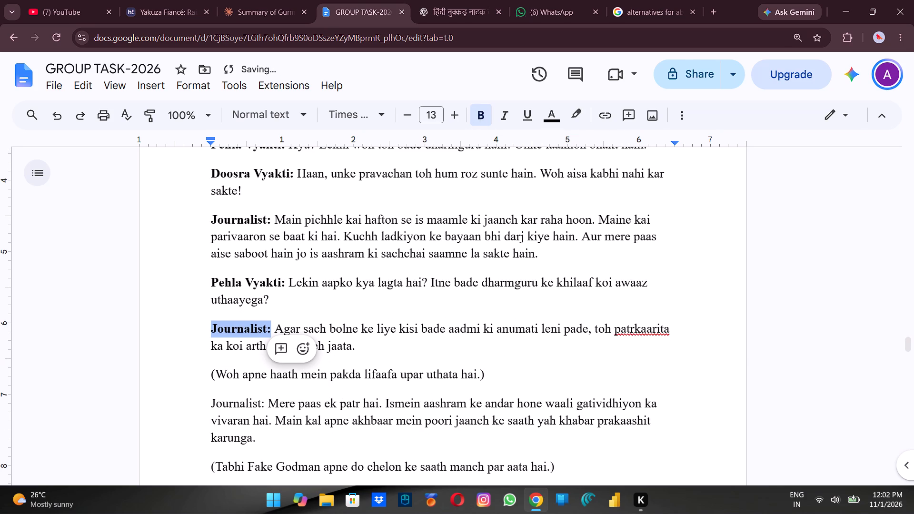
scroll(407, 354, "up", 1)
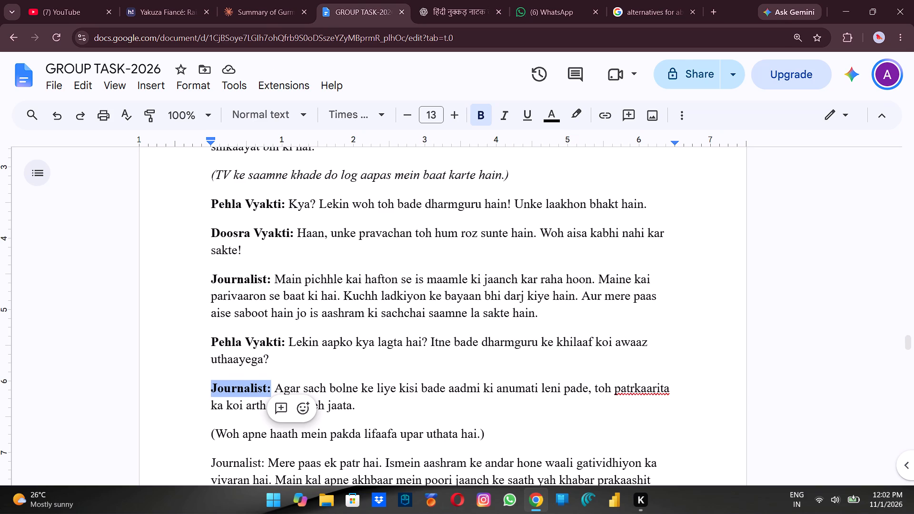
left_click(298, 283)
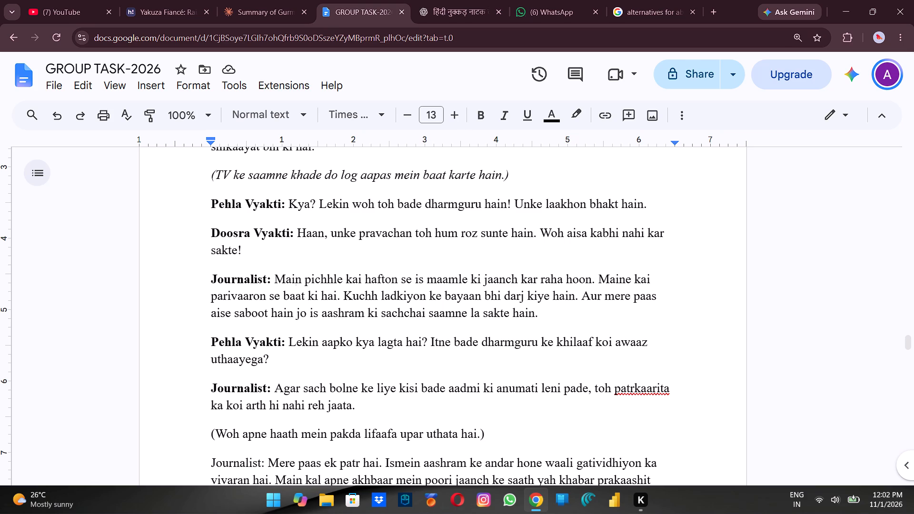
left_click(475, 297)
left_click(425, 287)
left_click(331, 285)
left_click(298, 284)
left_click_drag(274, 282, 539, 313)
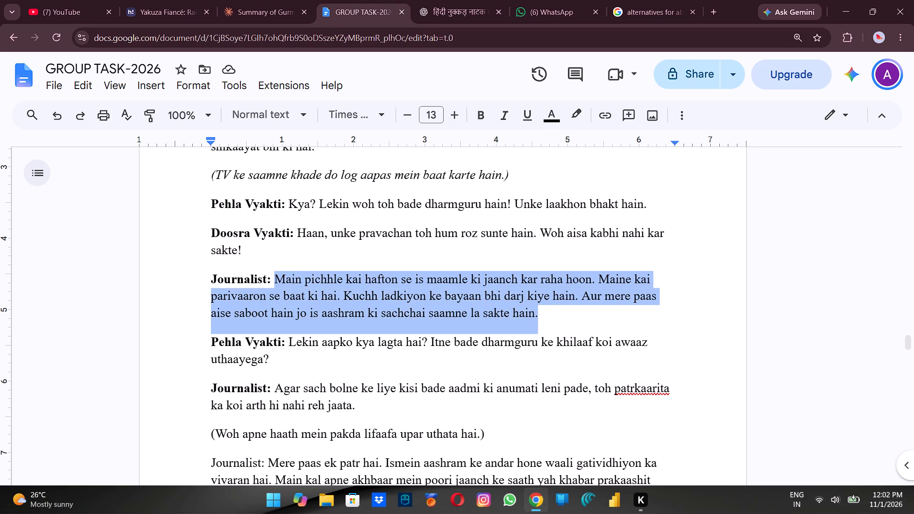
left_click(576, 307)
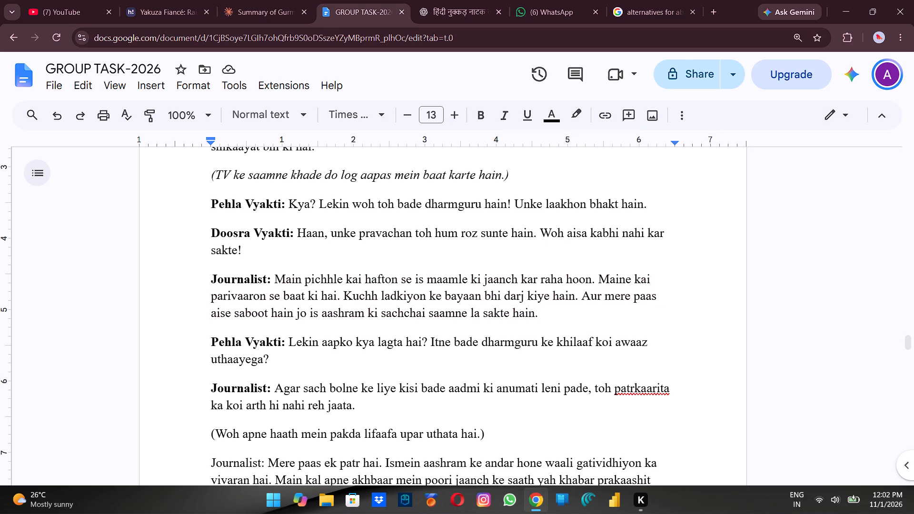
left_click(475, 258)
left_click(420, 258)
left_click(246, 251)
left_click(335, 303)
Reread the Journalist's first speech in Scene 3 together with the news report and bystander dialogue leading up to it.
left_click_drag(272, 283, 273, 283)
left_click_drag(273, 283, 537, 313)
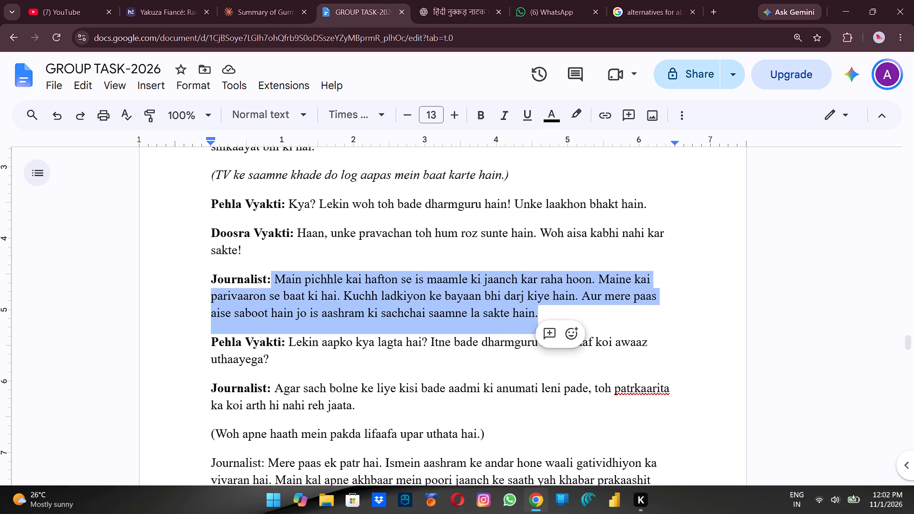
left_click(585, 283)
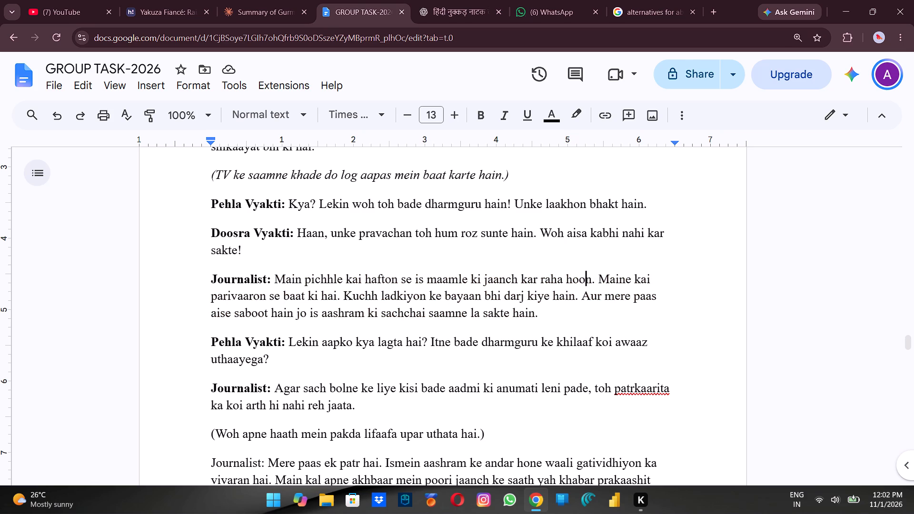
left_click(345, 277)
left_click_drag(346, 277, 429, 278)
left_click(429, 278)
left_click(519, 274)
left_click(196, 284)
scroll(265, 274, "up", 3)
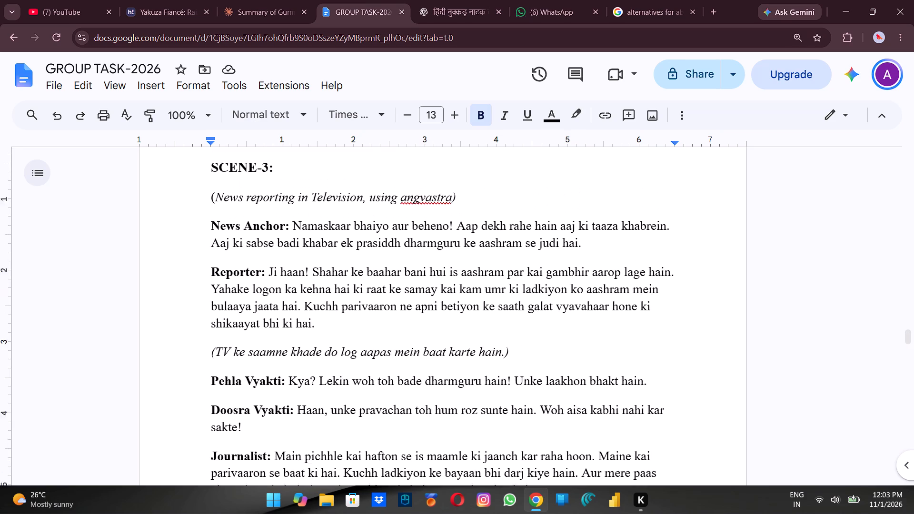
scroll(265, 274, "up", 1)
scroll(265, 274, "down", 2)
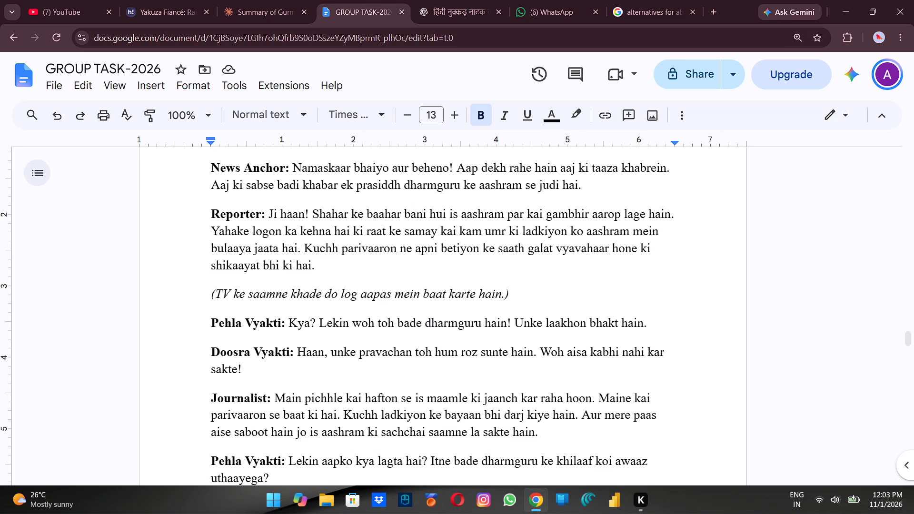
left_click(278, 304)
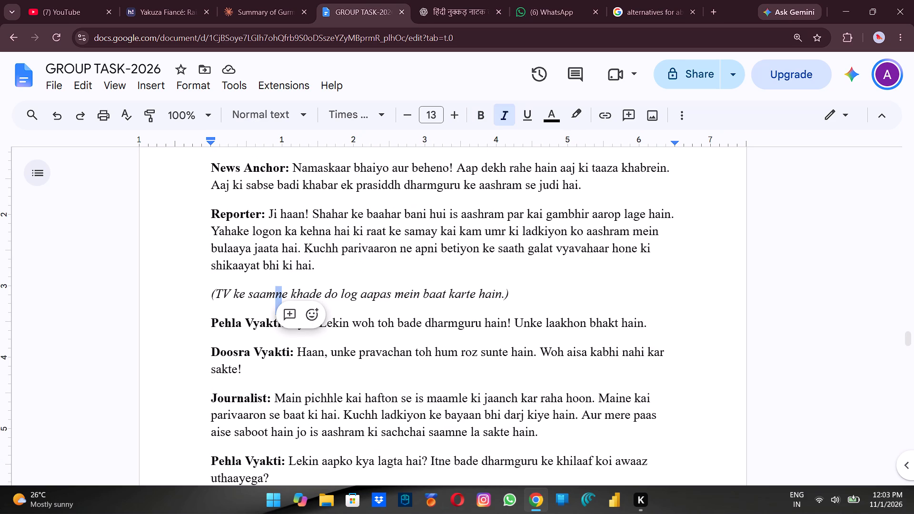
left_click(248, 405)
left_click(256, 408)
left_click(271, 391)
left_click(265, 391)
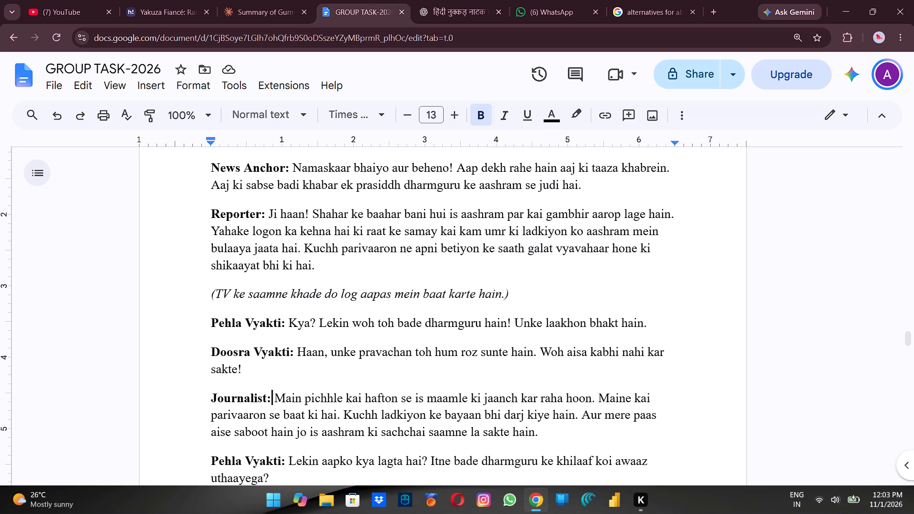
left_click(270, 396)
left_click(267, 396)
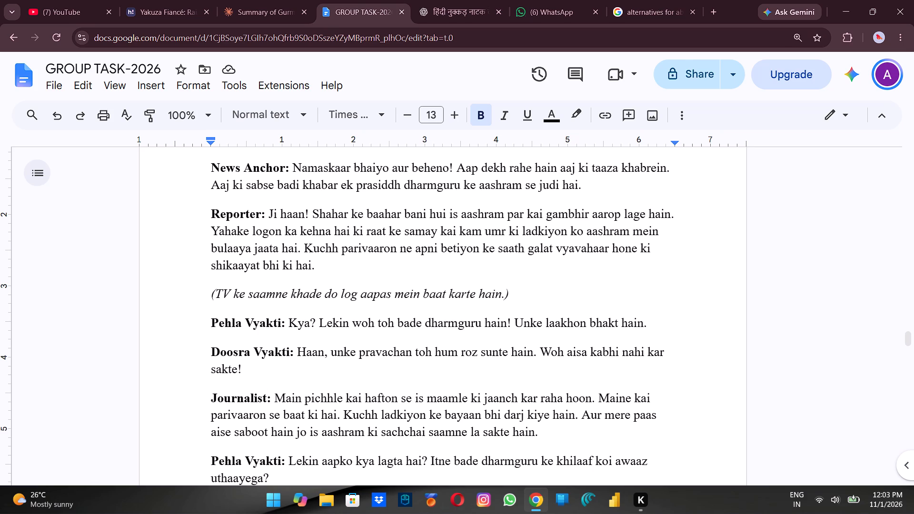
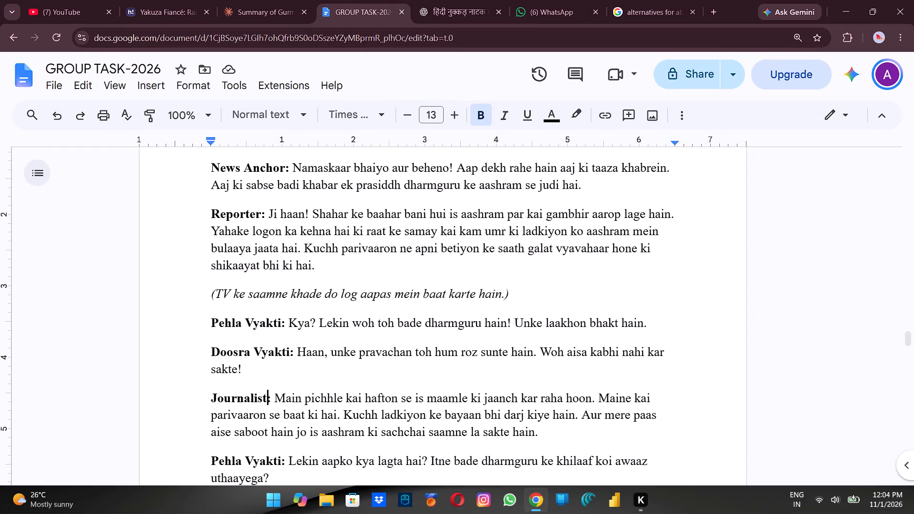
Review the Journalist's lines in Scene 3 and the dialogue leading back to the opening news report.
scroll(623, 430, "down", 2)
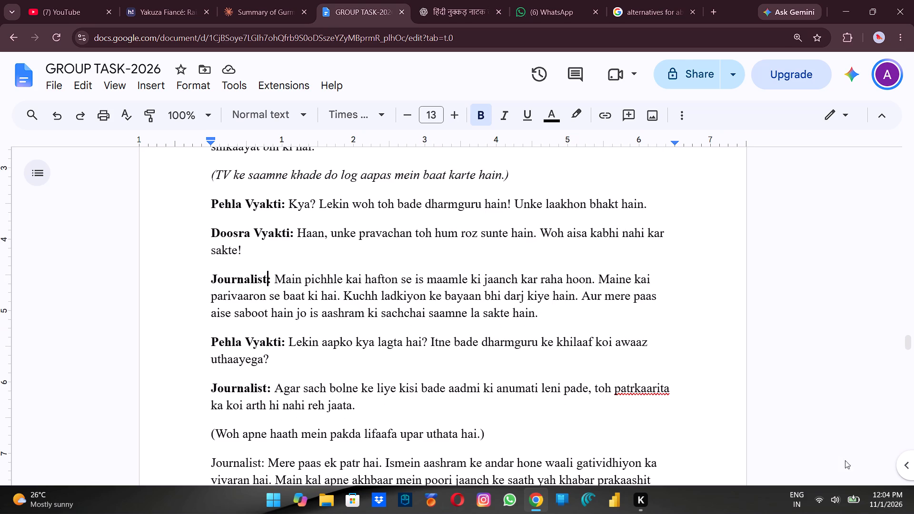
left_click(646, 445)
left_click(724, 407)
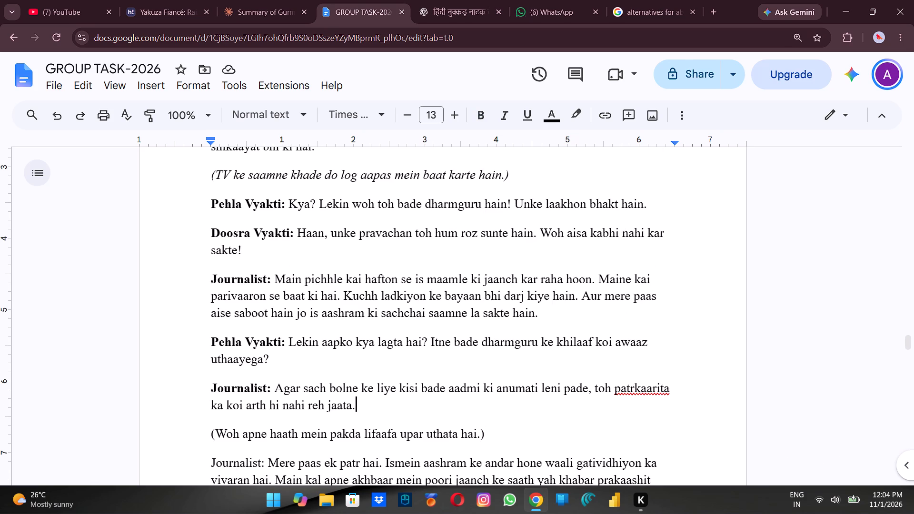
scroll(695, 373, "down", 1)
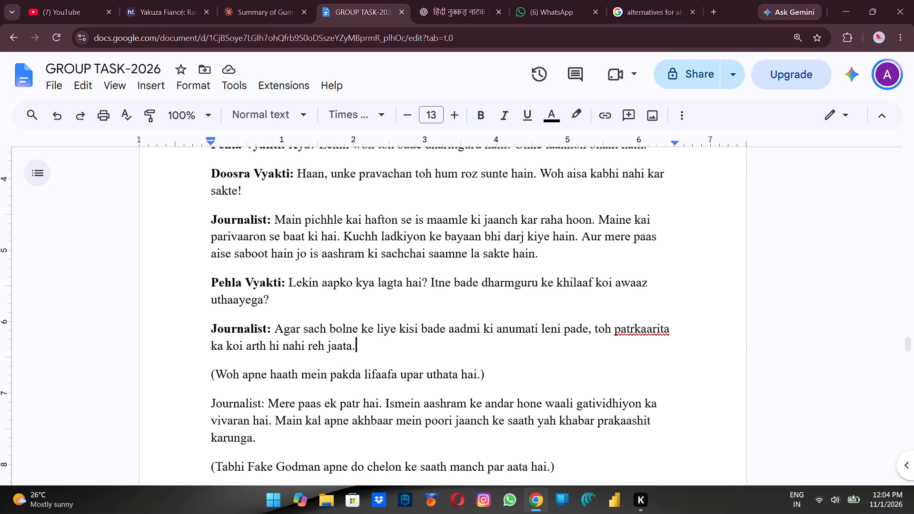
left_click(372, 164)
left_click(301, 218)
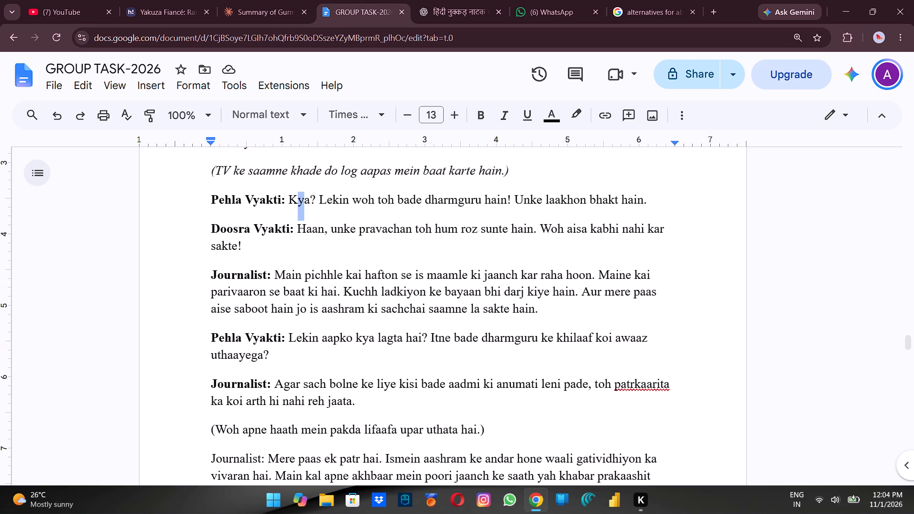
left_click(267, 262)
left_click(263, 292)
left_click(272, 277)
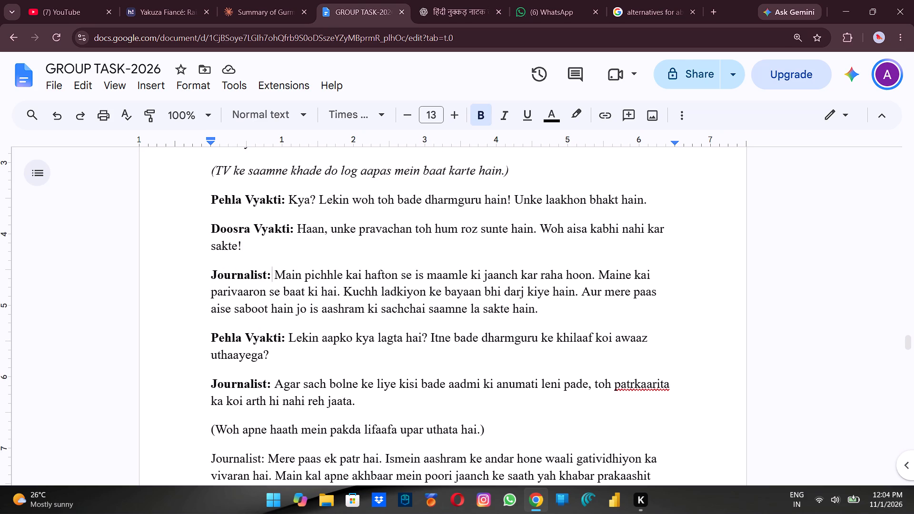
left_click(264, 272)
left_click(268, 272)
scroll(268, 272, "up", 3)
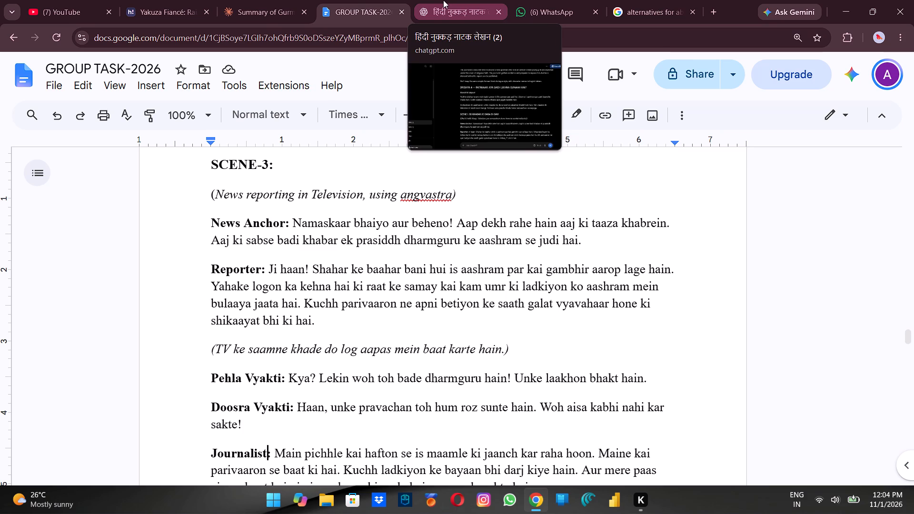
Cut the News Anchor's whole speech, from "Namaskaar bhaiyo aur beheno!" to "aashram se judi hai.", at the start of Scene 3.
left_click(233, 309)
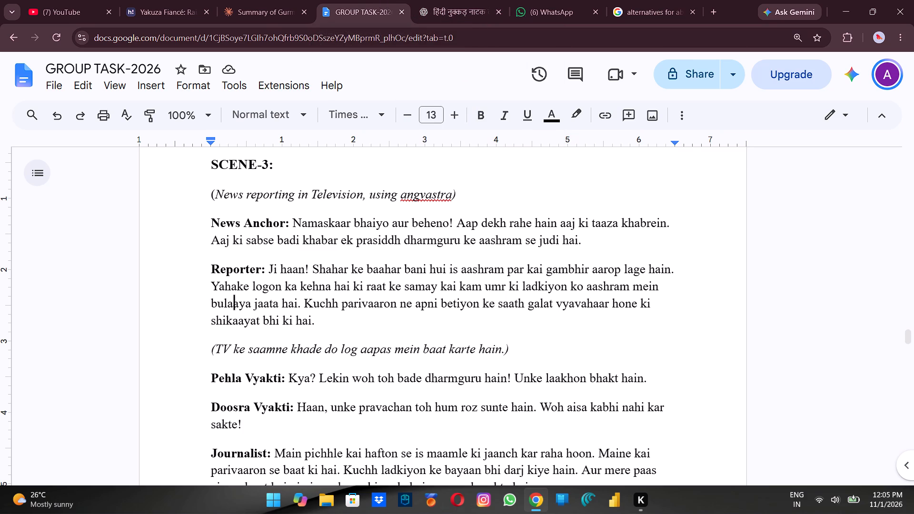
left_click(221, 148)
left_click(169, 294)
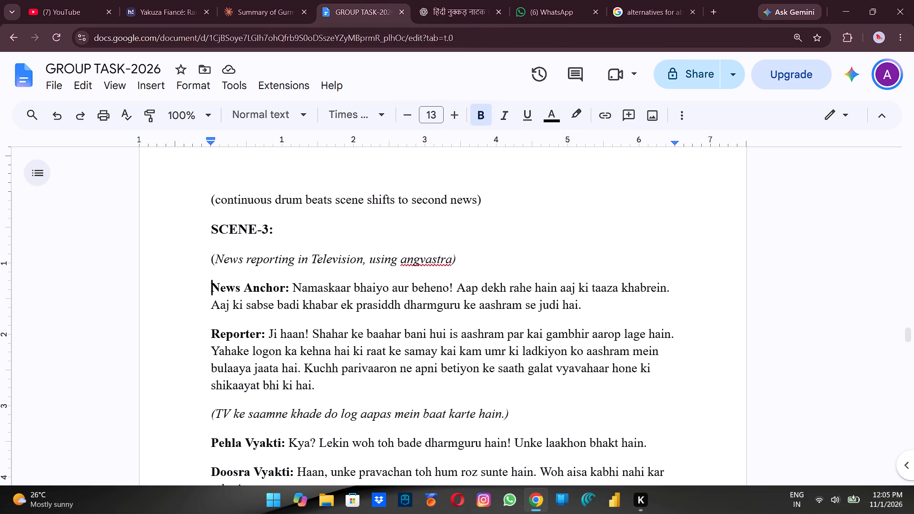
left_click_drag(171, 293, 606, 301)
left_click(342, 298)
left_click_drag(293, 284, 579, 301)
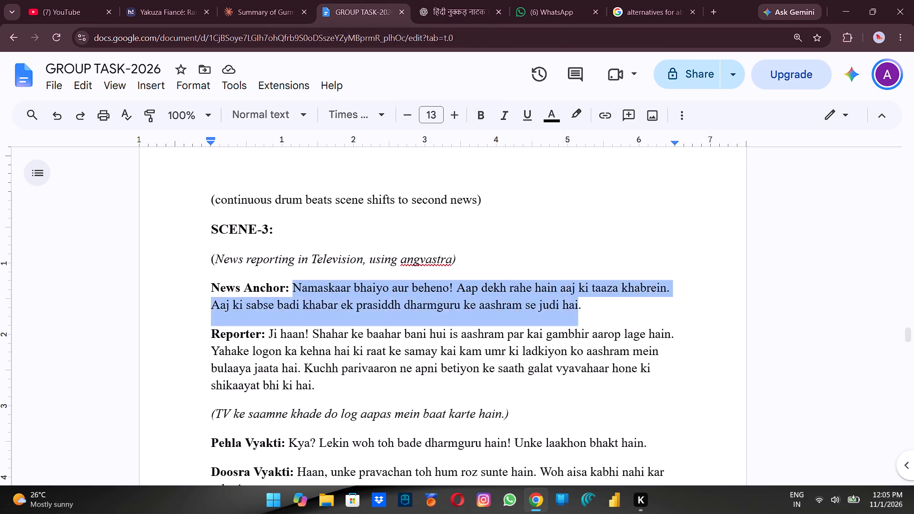
left_click_drag(579, 301, 587, 305)
right_click(564, 304)
left_click(621, 133)
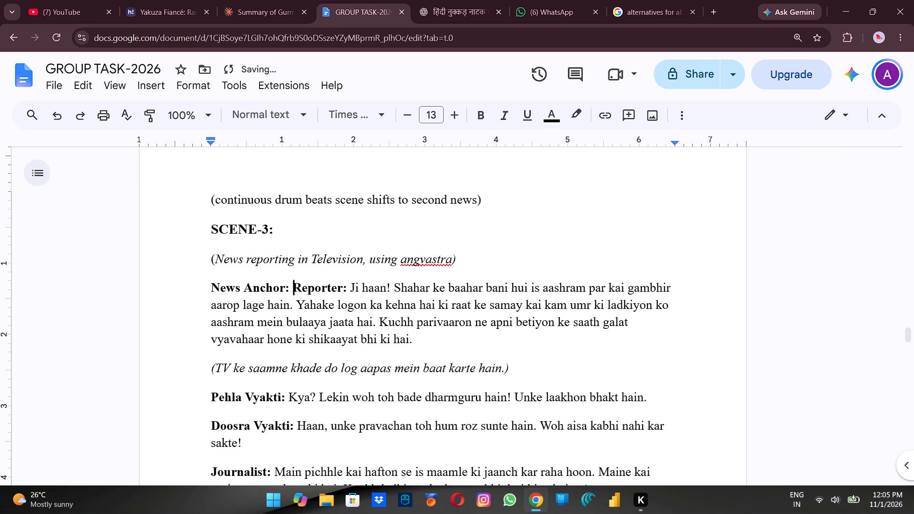
Delete the leftover "News Anchor:" label in front of the "Reporter:" label.
key("BackSpace")
key("BackSpace")
key("BackSpace")
key("BackSpace")
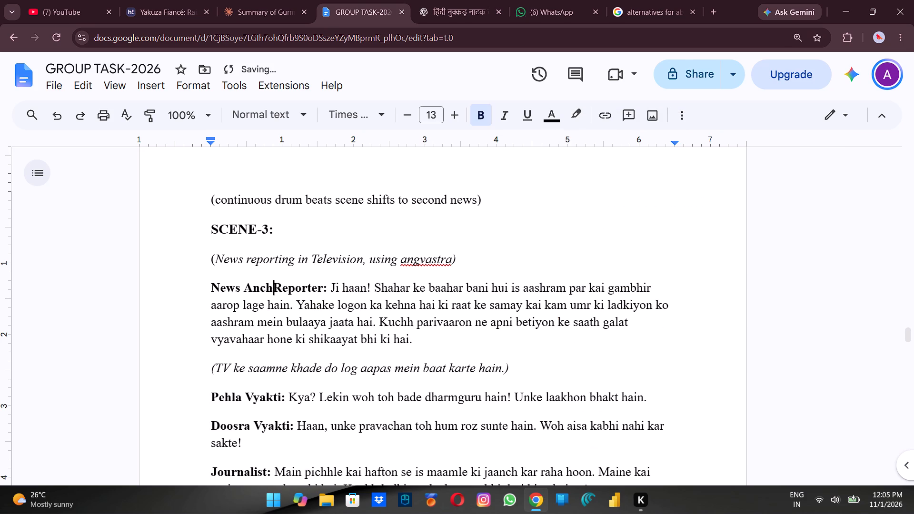
key("BackSpace")
key("BackSpace")
key("BackSpace")
key("BackSpace")
key("BackSpace")
key("BackSpace")
key("BackSpace")
key("BackSpace")
key("BackSpace")
Replace "Ji haan!" at the start of the Reporter's speech with the cut News Anchor speech.
left_click(262, 361)
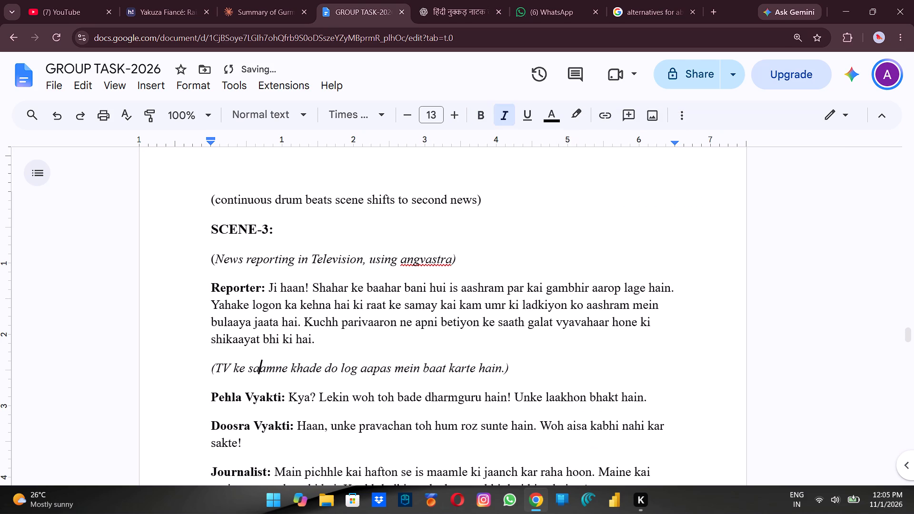
left_click(299, 291)
left_click(313, 290)
key("BackSpace")
key("BackSpace")
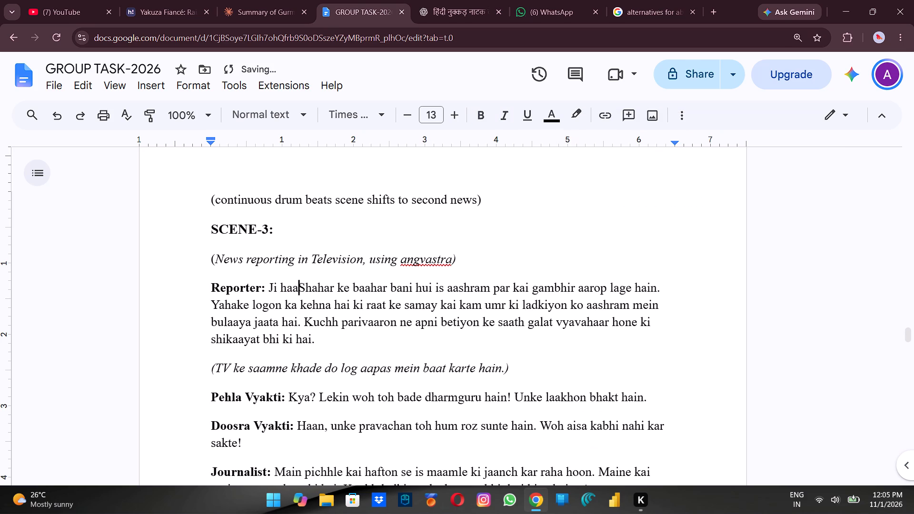
key("BackSpace")
key("BackSpace")
key("BackSpace")
key("BackSpace")
key("BackSpace")
key("BackSpace")
key("BackSpace")
key("ctrl+v")
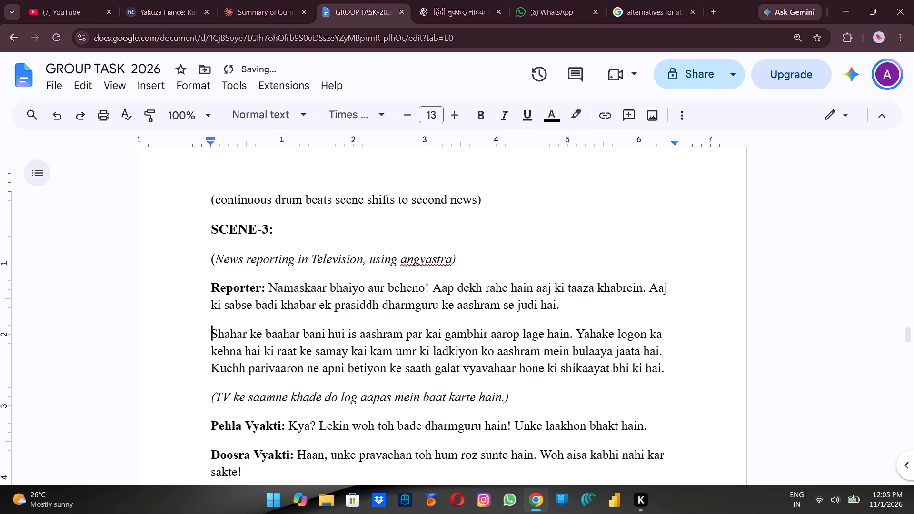
Change the speaker label "Journalist" to "Reporter" on the speech beginning "Main pichhle kai hafton se".
scroll(339, 297, "down", 1)
scroll(411, 315, "down", 1)
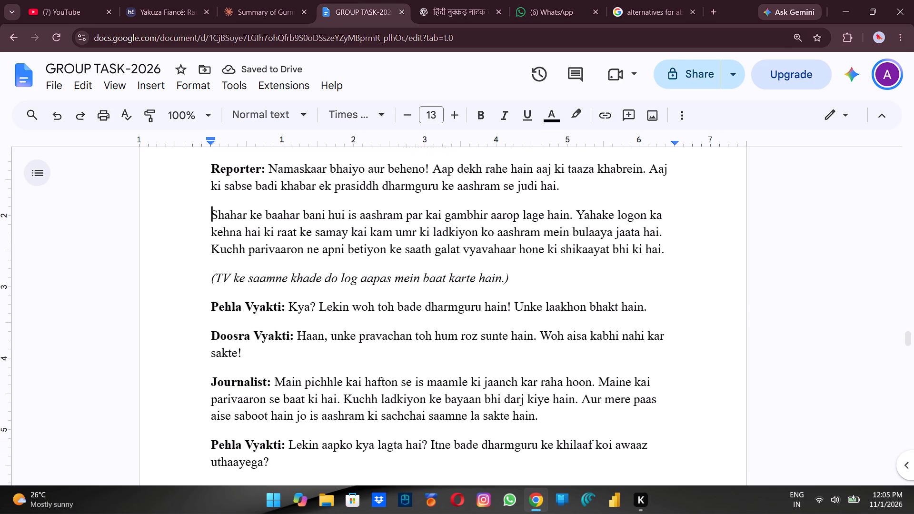
scroll(408, 316, "down", 1)
scroll(515, 279, "down", 1)
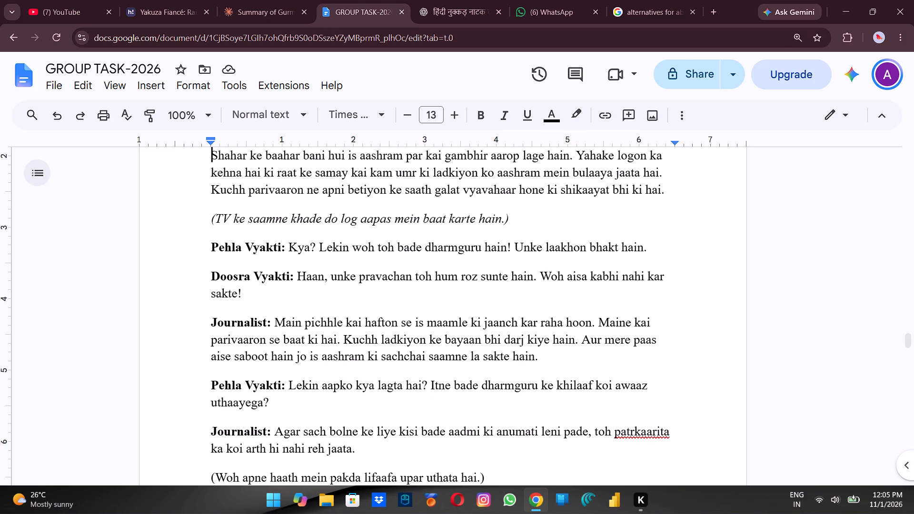
left_click(386, 323)
left_click(178, 256)
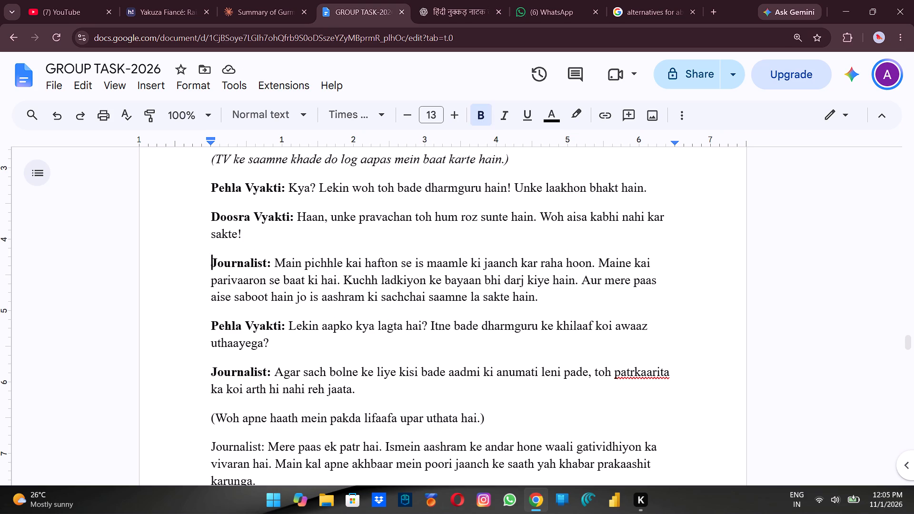
left_click(213, 239)
left_click(226, 258)
left_click(243, 255)
left_click(267, 256)
key("Left")
key("Left")
key("Right")
key("Right")
key("BackSpace")
key("BackSpace")
key("BackSpace")
key("BackSpace")
key("BackSpace")
key("BackSpace")
key("BackSpace")
key("BackSpace")
key("BackSpace")
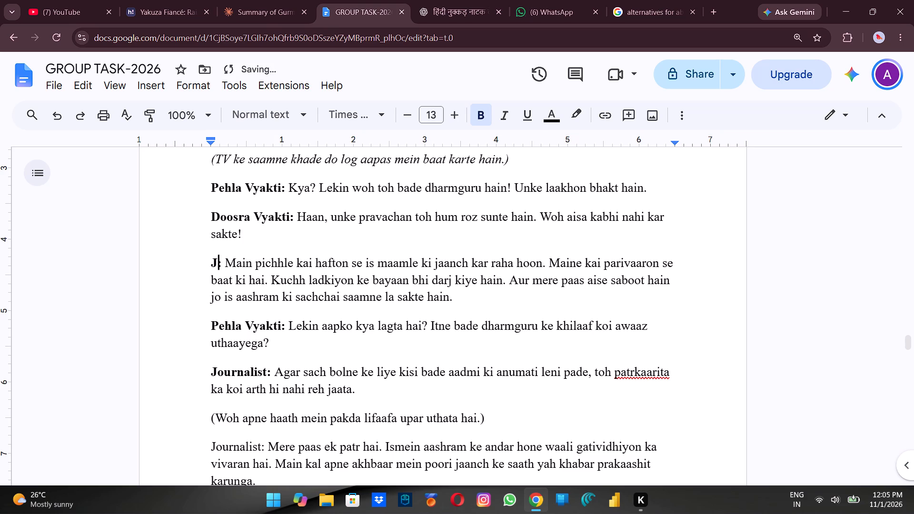
key("r")
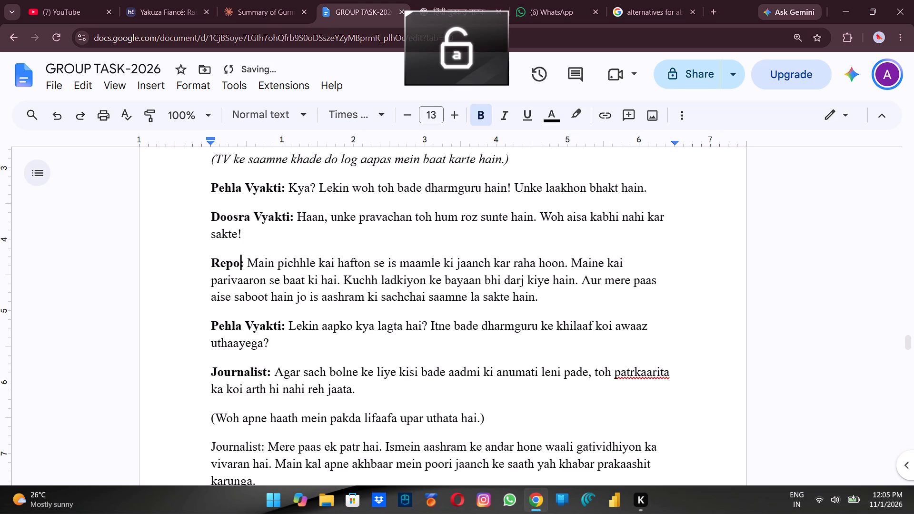
Add the italic stage direction "(Reporter TV ke bahar aata hai hadbadi me)" on a new line after Doosra Vyakti's line.
left_click(265, 249)
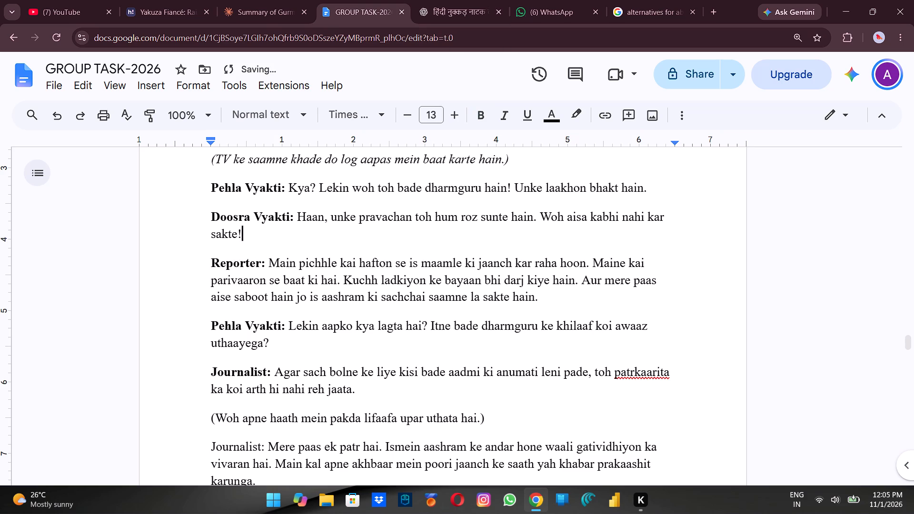
left_click(264, 253)
key("Return")
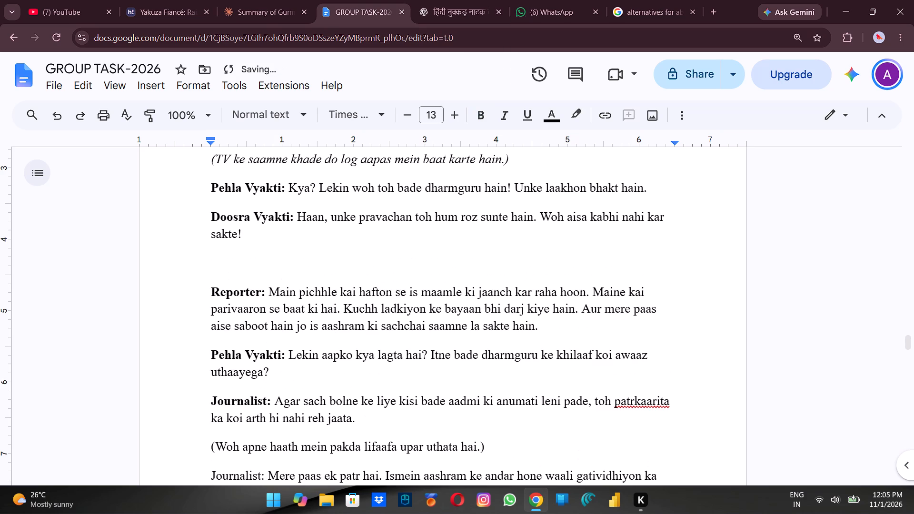
key("shift+parenleft")
left_click(503, 107)
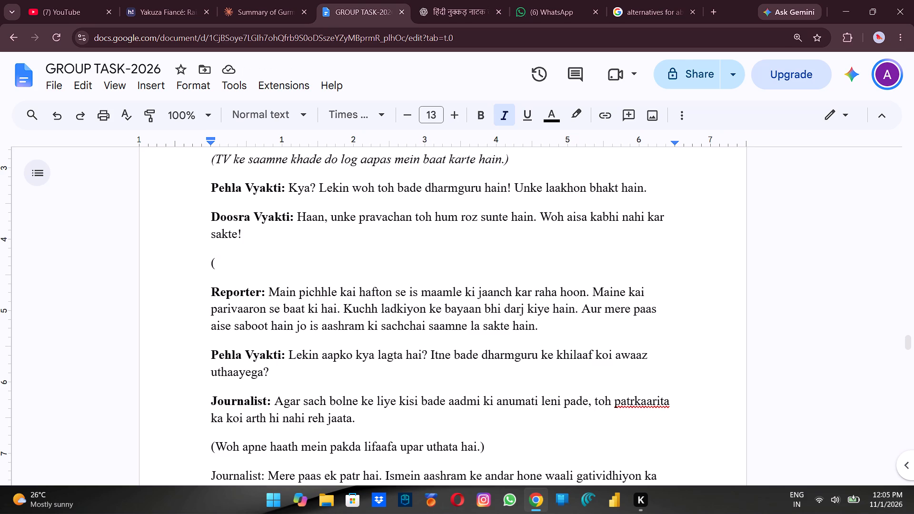
type("eporter")
key("space")
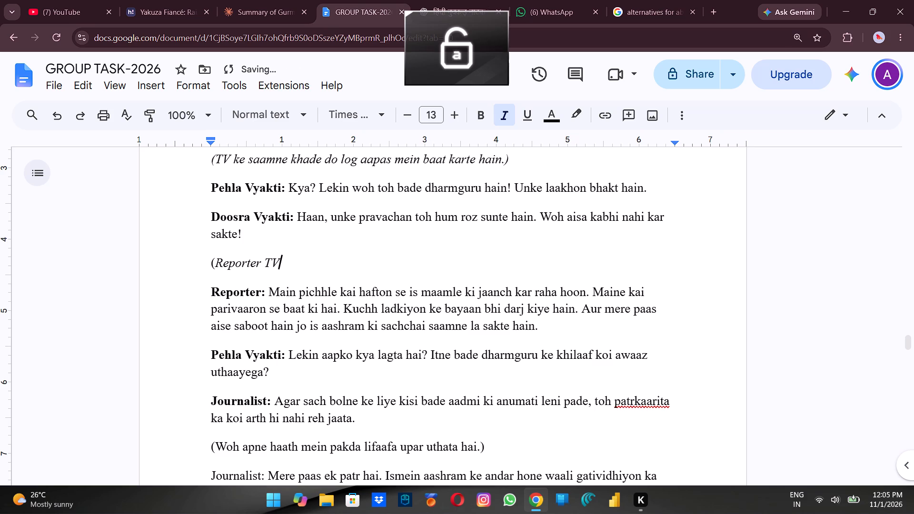
key("space")
type("ke bahar aata hai hadbadi me)")
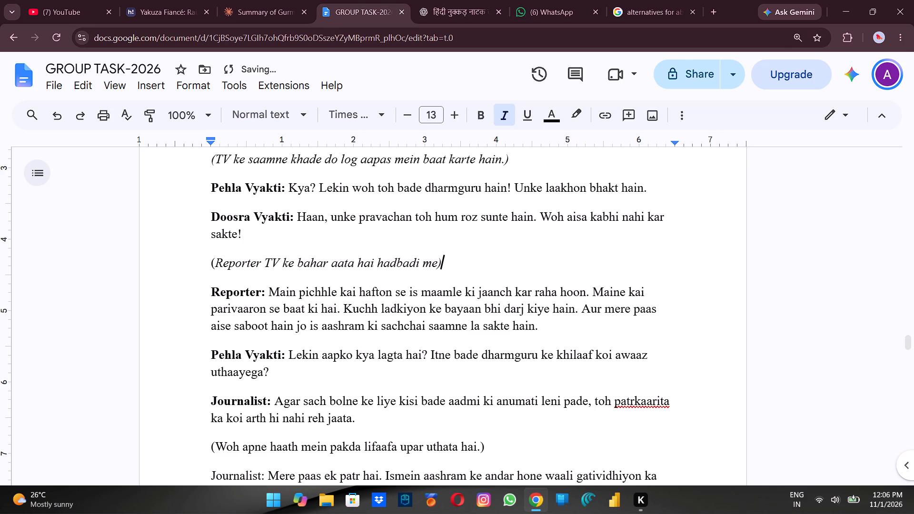
Change the speaker label "Journalist" to "Reporter" on the speech beginning "Agar sach bolne ke liye".
left_click(373, 281)
scroll(468, 282, "down", 1)
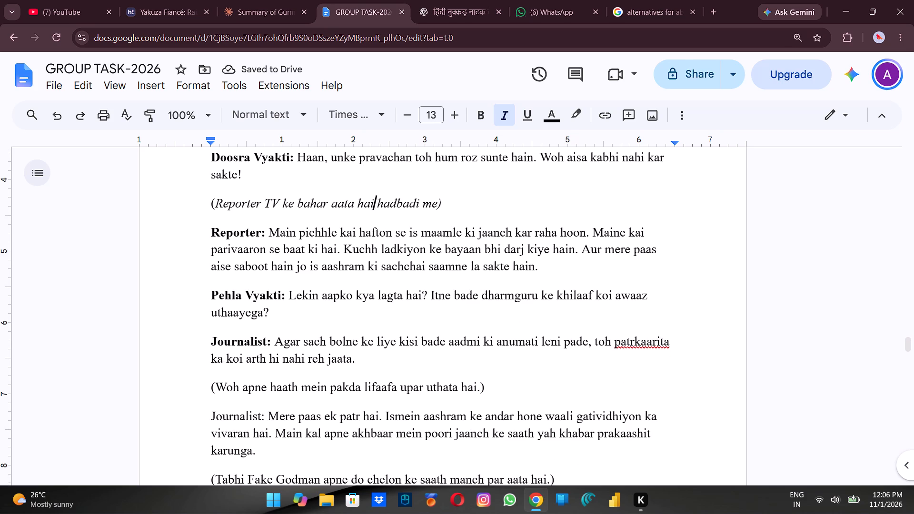
left_click(376, 261)
scroll(482, 260, "down", 1)
left_click(396, 264)
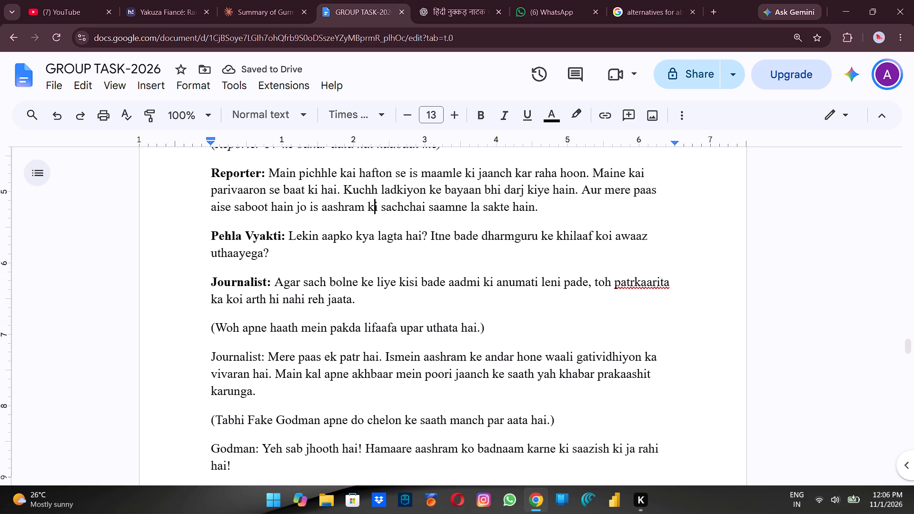
left_click(451, 297)
scroll(545, 280, "down", 1)
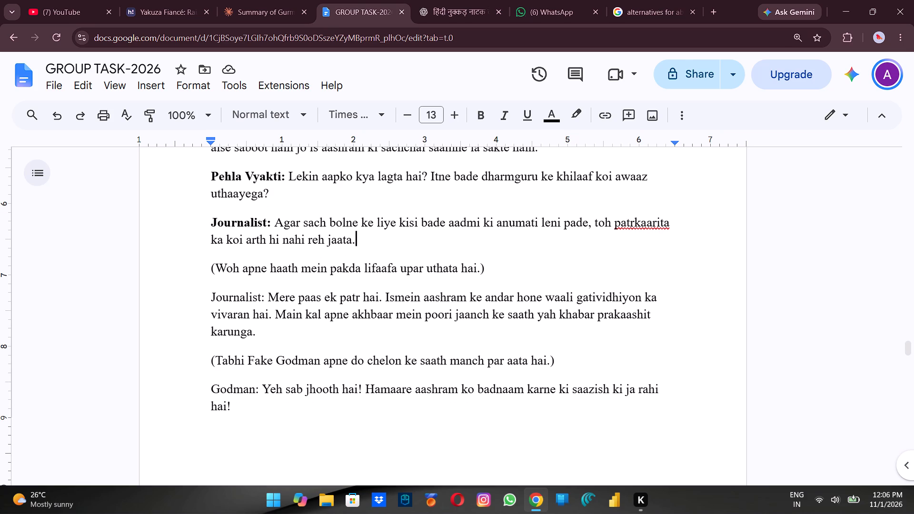
left_click(230, 226)
left_click(271, 226)
left_click(266, 225)
key("BackSpace")
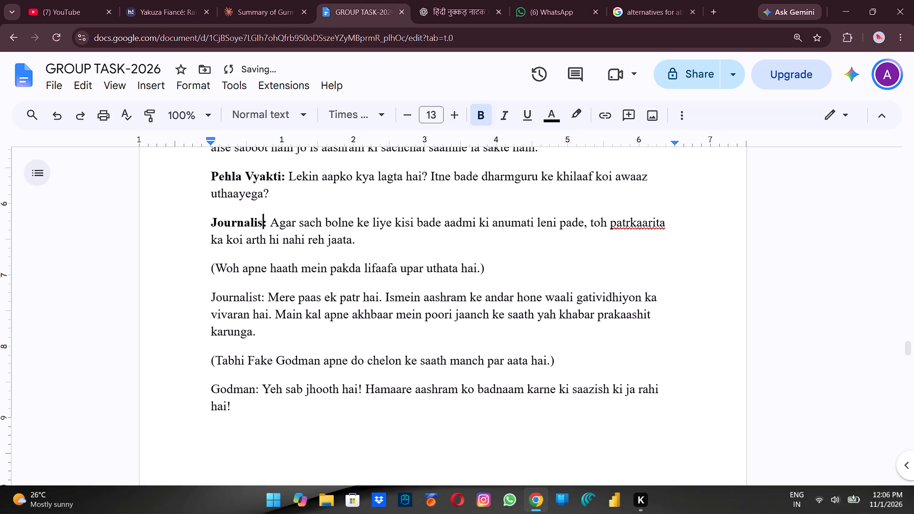
key("BackSpace")
key("BackSpace")
key("BackSpace")
key("BackSpace")
key("BackSpace")
key("BackSpace")
key("BackSpace")
key("BackSpace")
key("BackSpace")
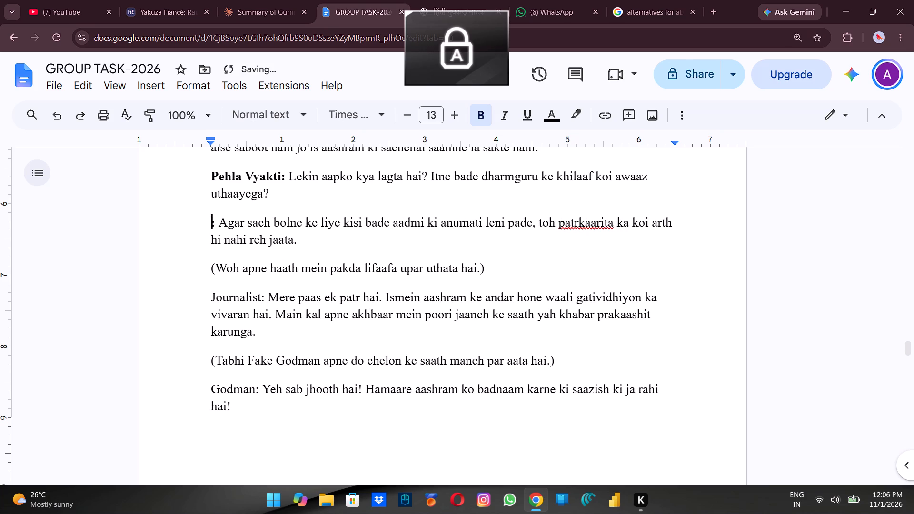
type("eport")
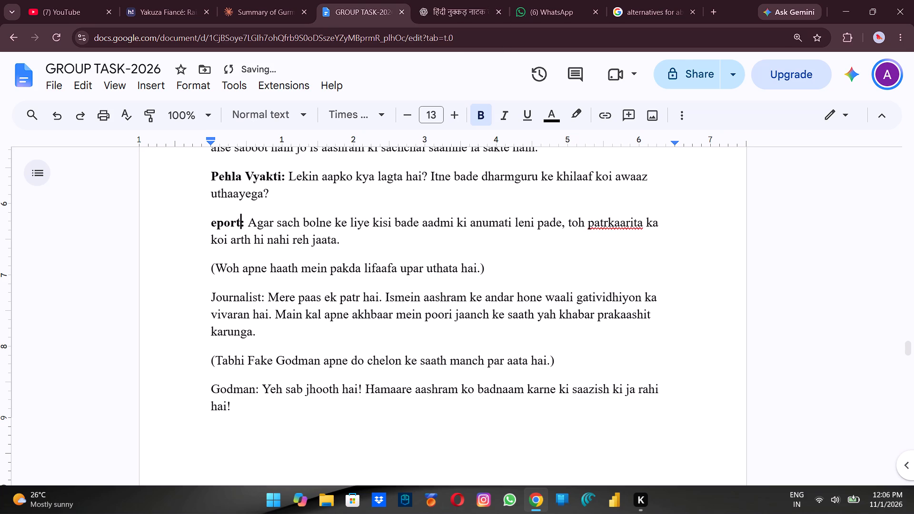
key("BackSpace")
key("BackSpace")
key("BackSpace")
key("BackSpace")
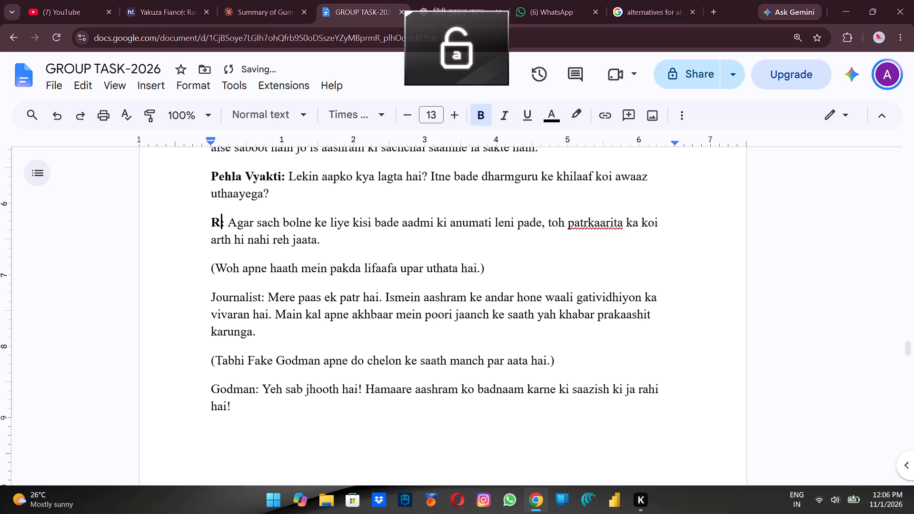
type("eportor")
scroll(266, 225, "up", 2)
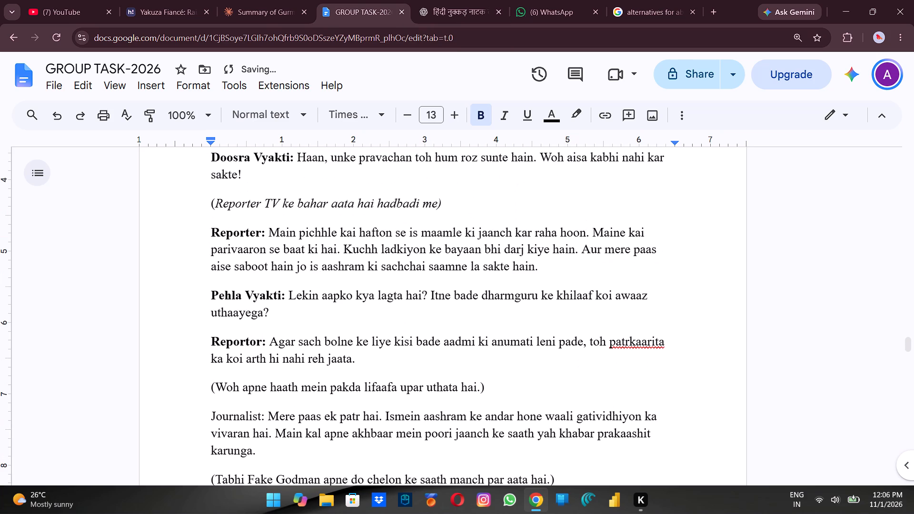
key("BackSpace")
key("BackSpace")
type("er")
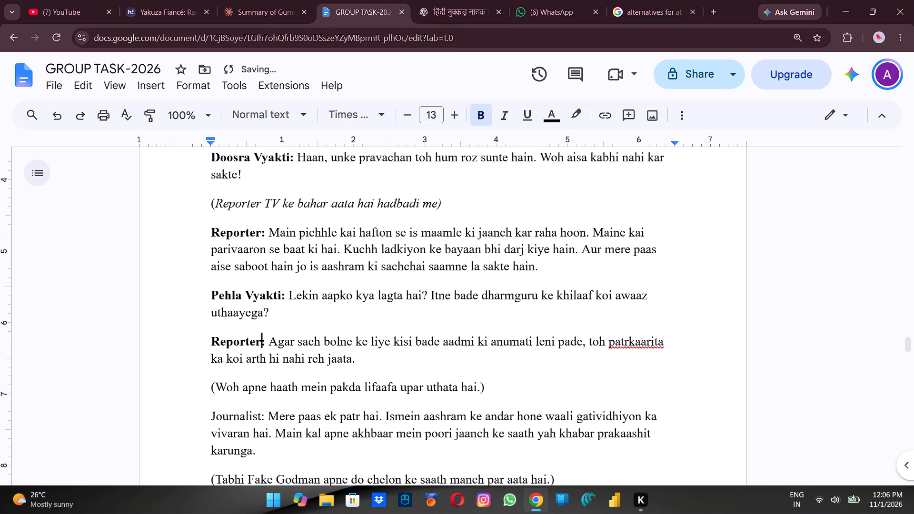
Replace the word "patrkaarita" in the Reporter's "Agar sach bolne ke liye" speech with "hamare hone".
scroll(266, 225, "up", 2)
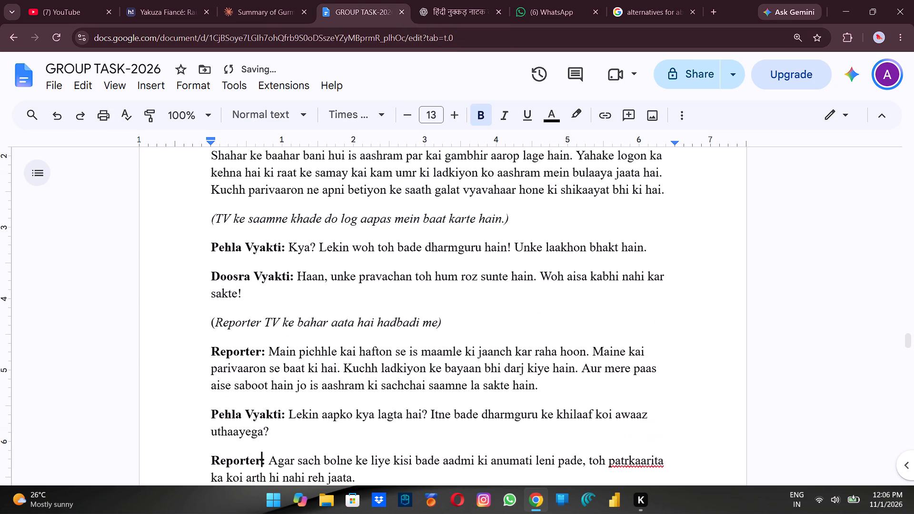
scroll(266, 225, "down", 1)
left_click(236, 371)
scroll(243, 363, "down", 1)
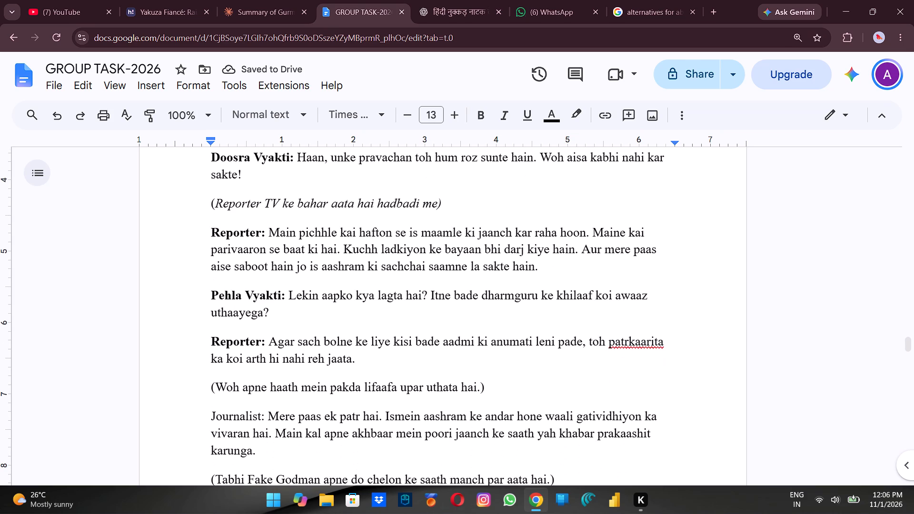
left_click(418, 324)
left_click(582, 340)
left_click(615, 339)
left_click_drag(612, 342, 617, 344)
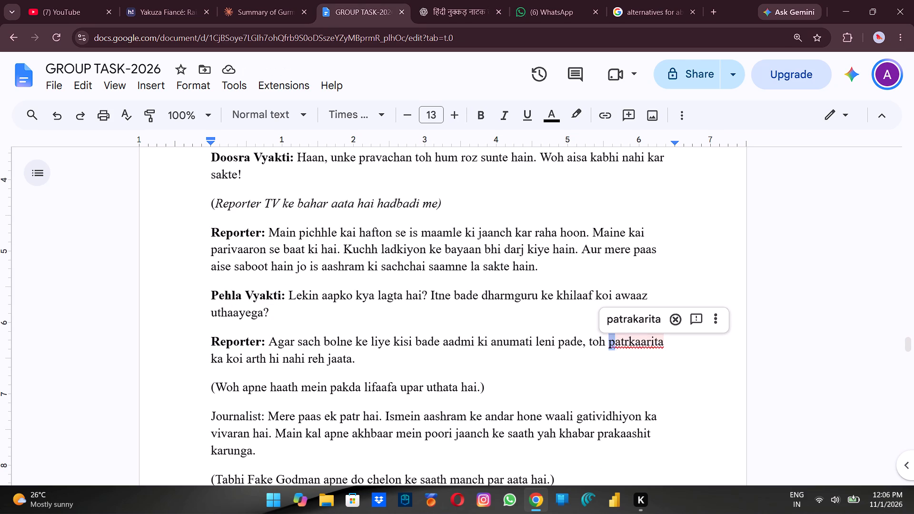
left_click_drag(617, 344, 662, 345)
type("hamare hone")
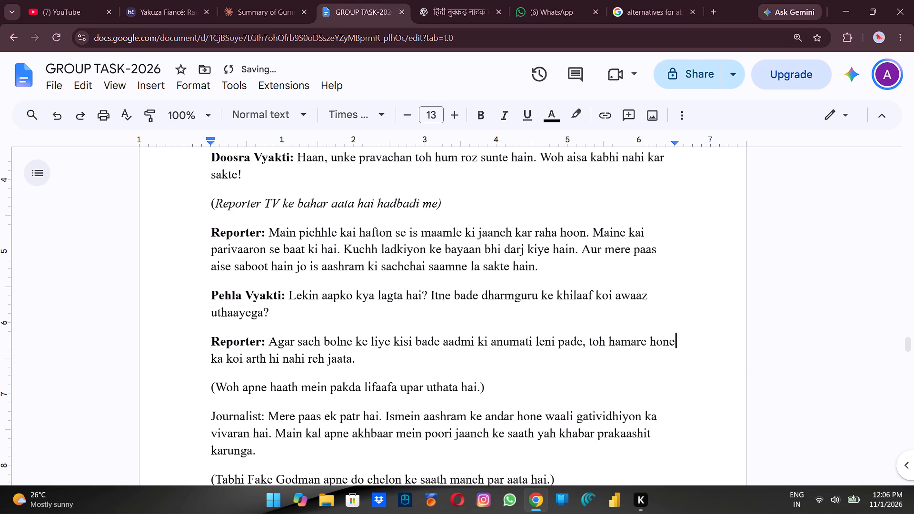
Italicize the stage direction "Woh apne haath mein pakda lifaafa upar uthata hai.)" after its opening bracket.
scroll(529, 315, "down", 2)
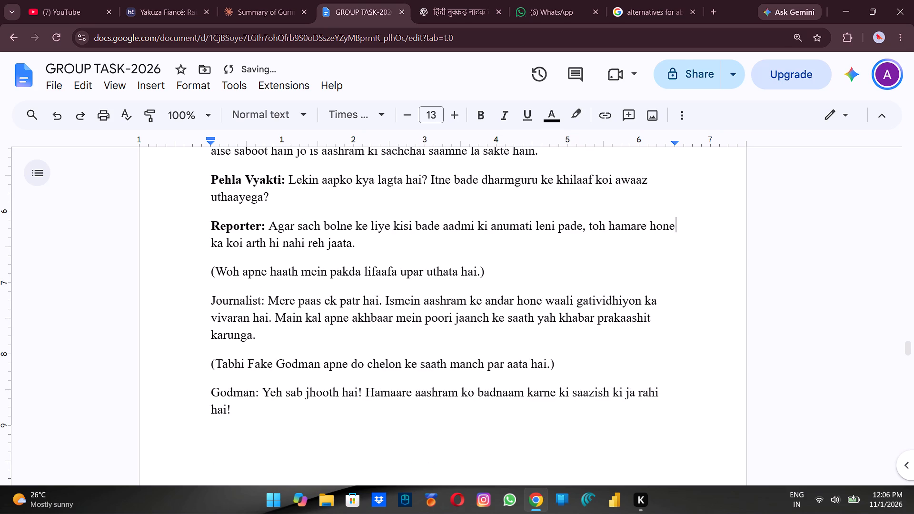
left_click_drag(219, 277, 453, 276)
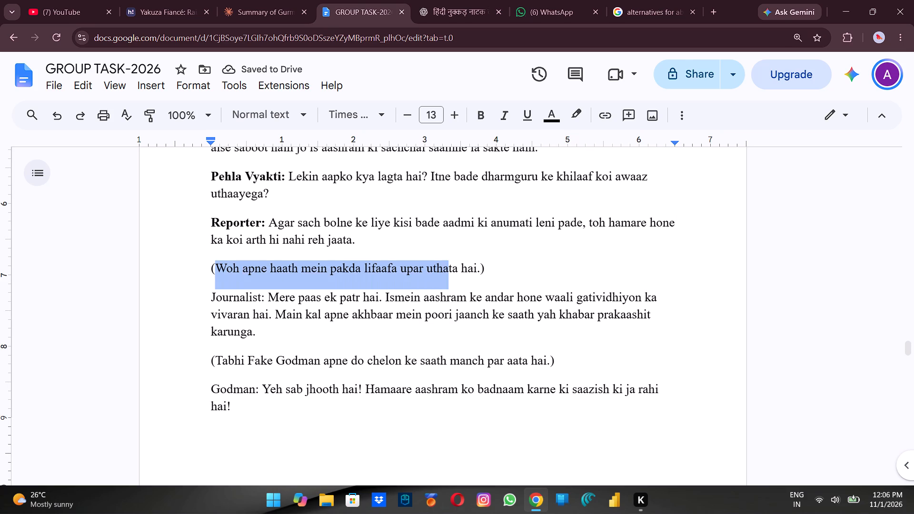
left_click_drag(453, 276, 495, 274)
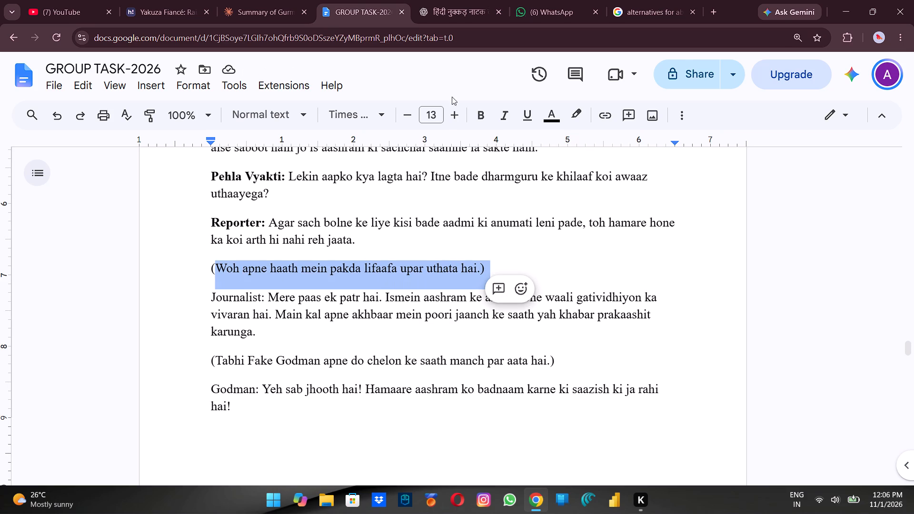
left_click(508, 113)
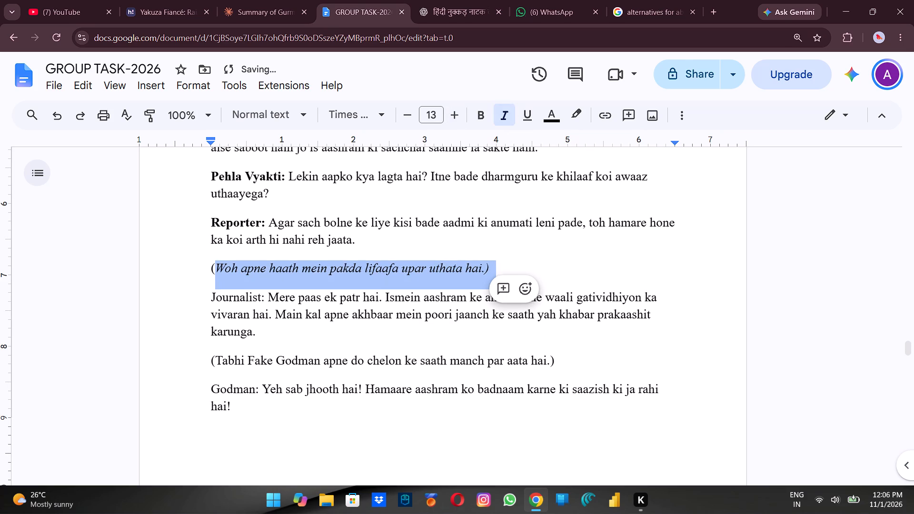
left_click(429, 347)
Select the end of the Journalist's "Mere paas ek patr hai" speech, from "akhbaar mein poori jaanch" through "karunga.".
scroll(437, 339, "down", 1)
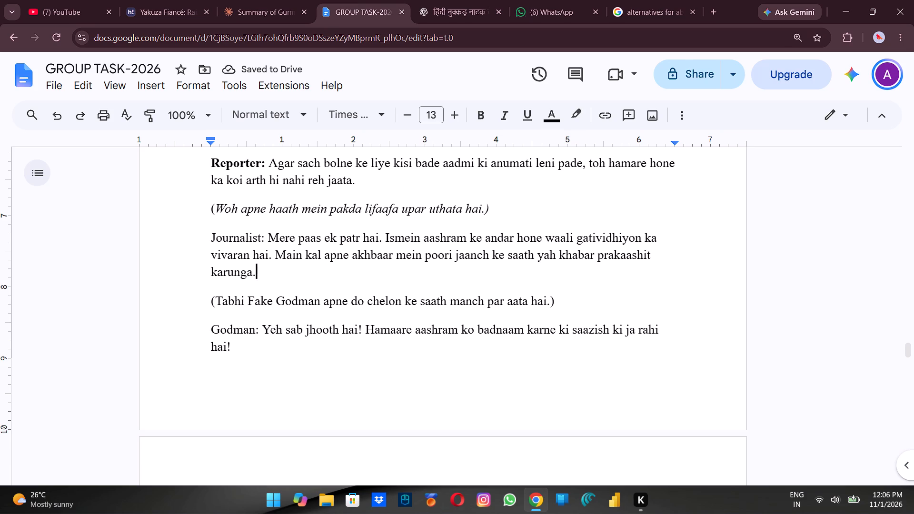
left_click(660, 241)
left_click(465, 266)
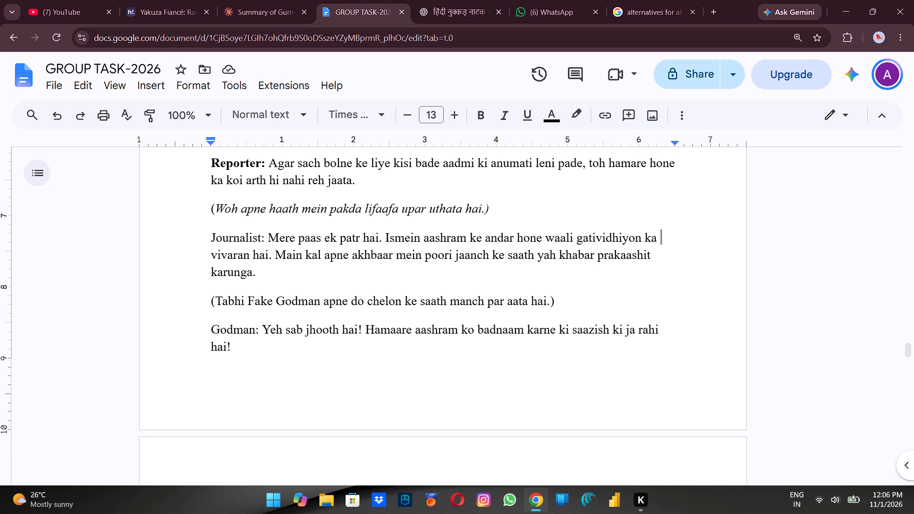
left_click(600, 236)
left_click(432, 245)
left_click(377, 264)
left_click(328, 267)
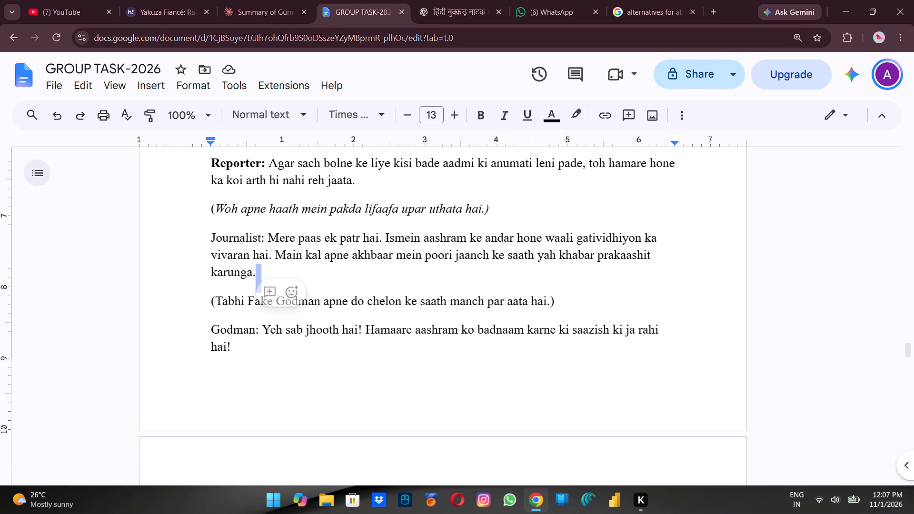
left_click(402, 253)
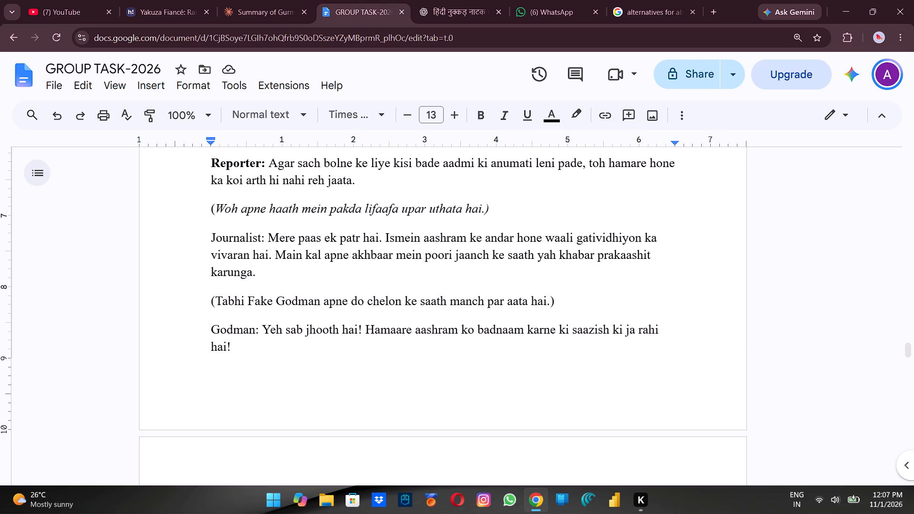
left_click(596, 256)
left_click_drag(597, 256, 655, 262)
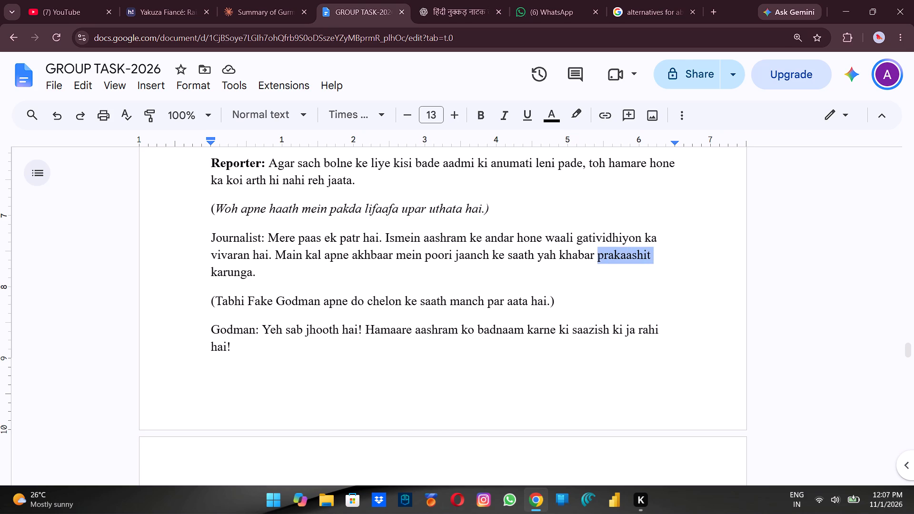
left_click_drag(655, 262, 630, 268)
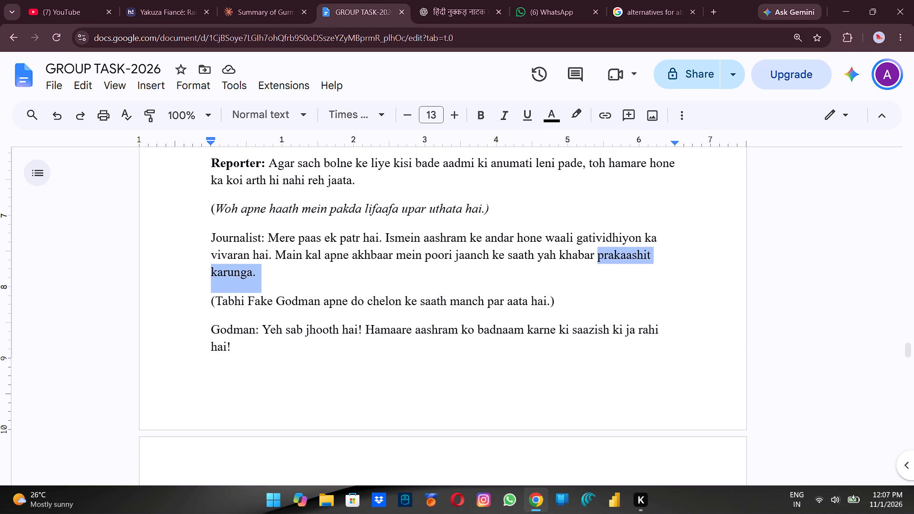
left_click_drag(630, 268, 606, 268)
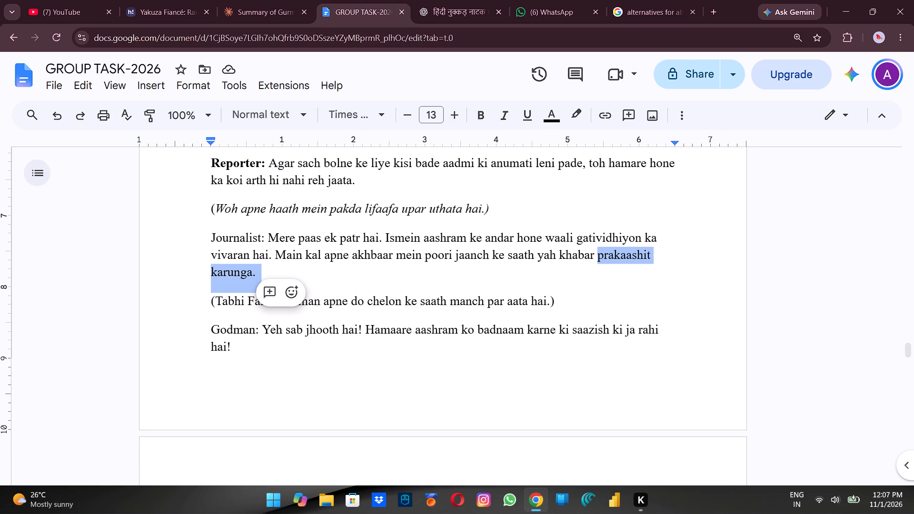
left_click(351, 255)
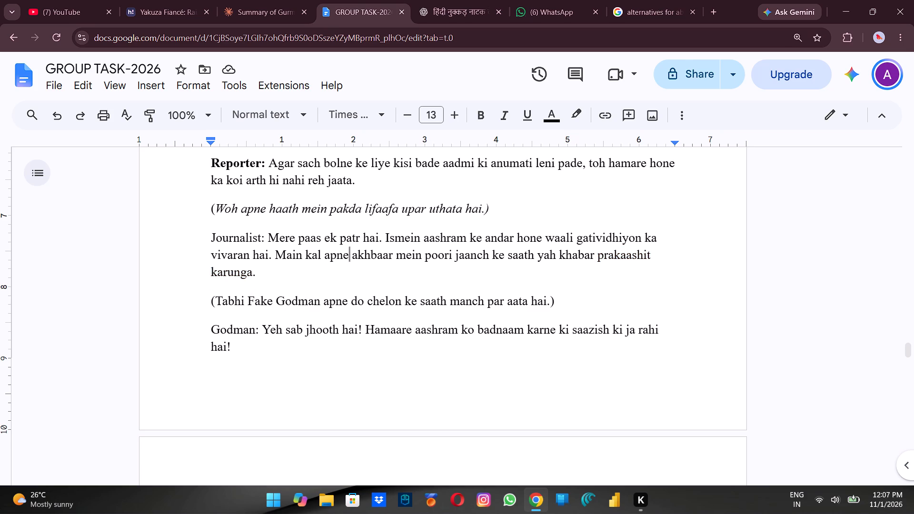
left_click_drag(352, 255, 596, 273)
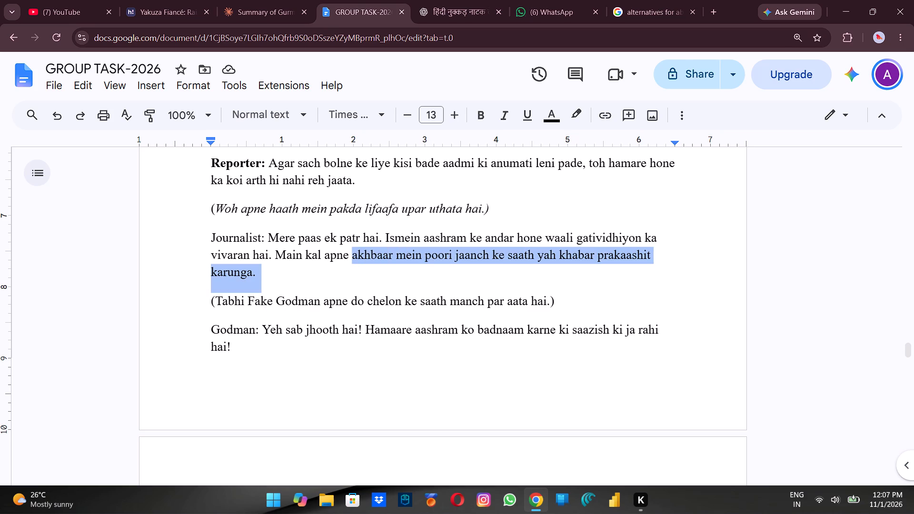
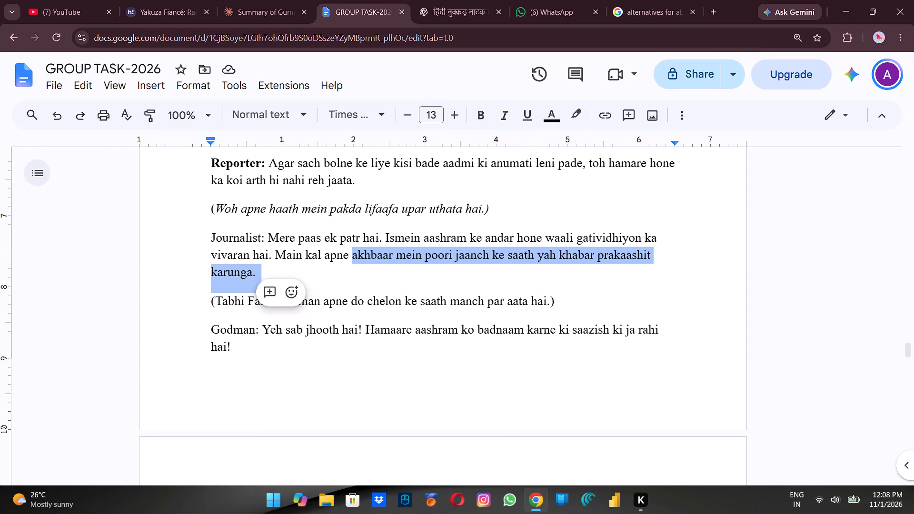
Replace the end of the "Mere paas ek patr hai" speech after "Main kal" with "ye baat sabke saamne zarur lekar aaunga", keeping the following stage direction separate.
key("BackSpace")
key("BackSpace")
key("BackSpace")
key("BackSpace")
key("BackSpace")
key("BackSpace")
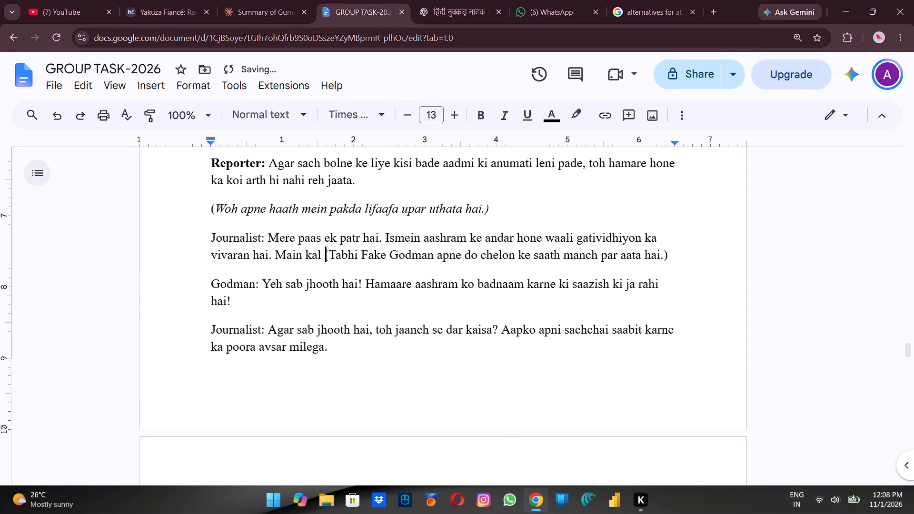
type("ye baat sabke saamne k")
key("BackSpace")
type("zarur lekar aaunga")
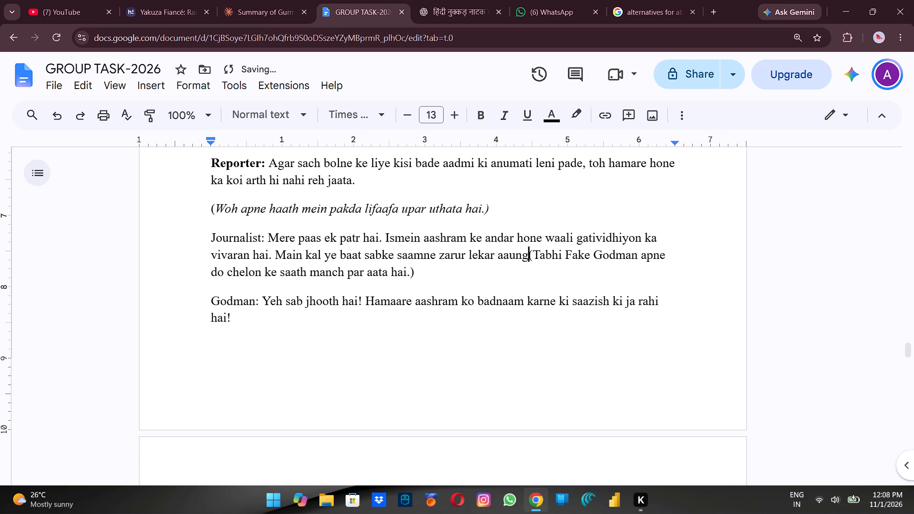
key("Return")
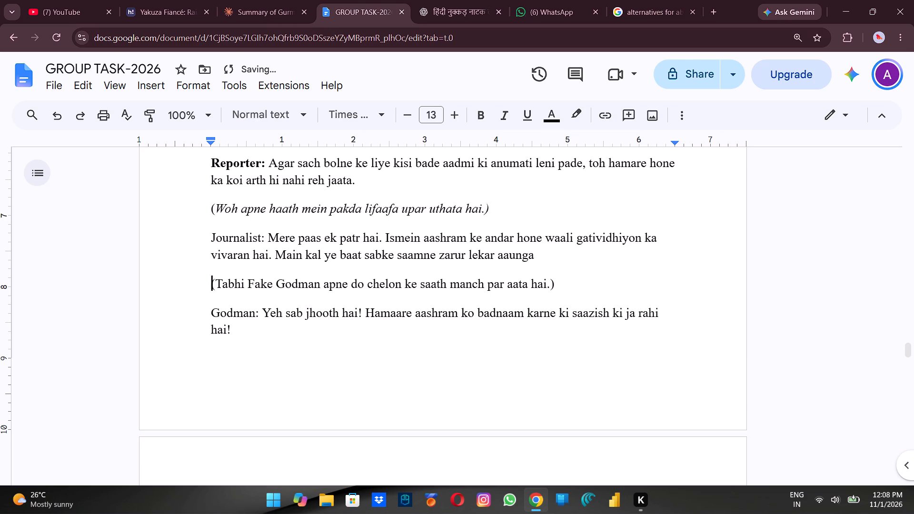
Change "Godman" to "Guru" in the stage direction beginning "(Tabhi Fake".
left_click_drag(321, 284, 291, 282)
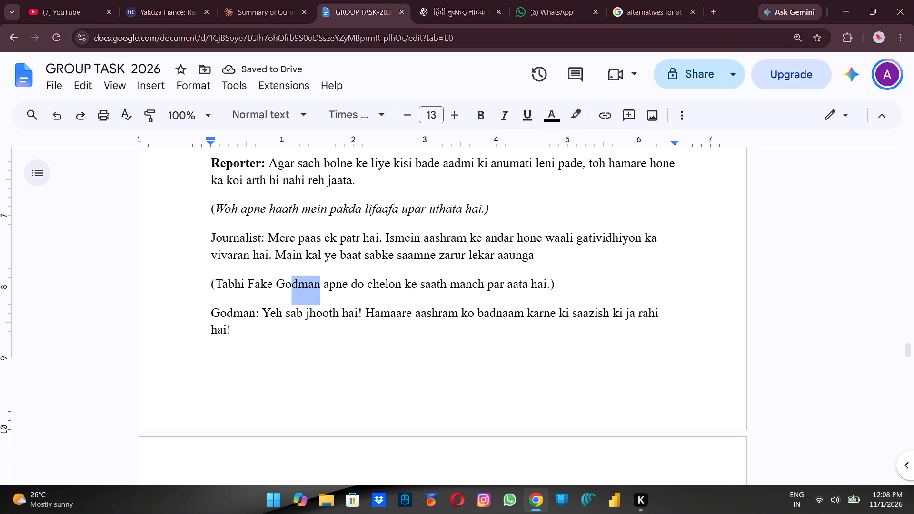
left_click_drag(291, 282, 288, 282)
type("uru")
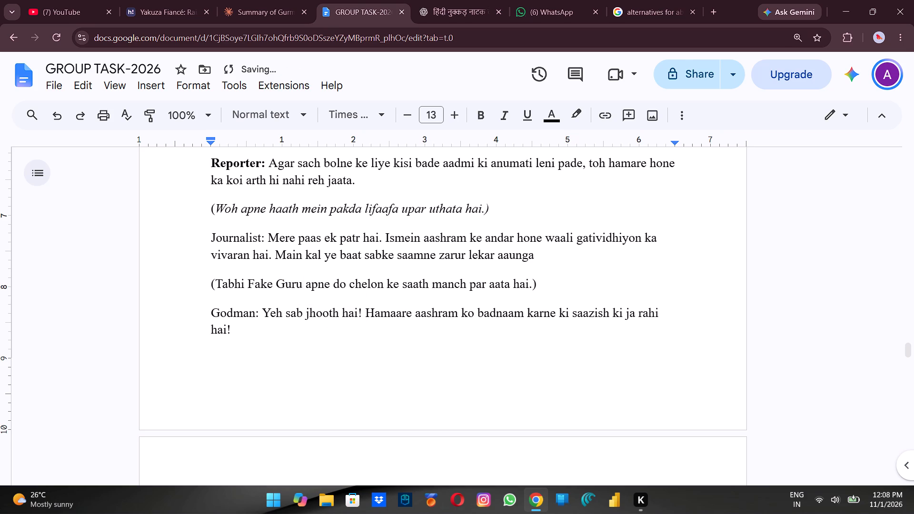
Change the speaker label "Godman" to "Guru" on the line "Yeh sab jhooth hai!".
left_click(229, 332)
left_click(229, 326)
key("Up")
key("Right")
key("Right")
key("Right")
key("Right")
key("BackSpace")
key("BackSpace")
key("BackSpace")
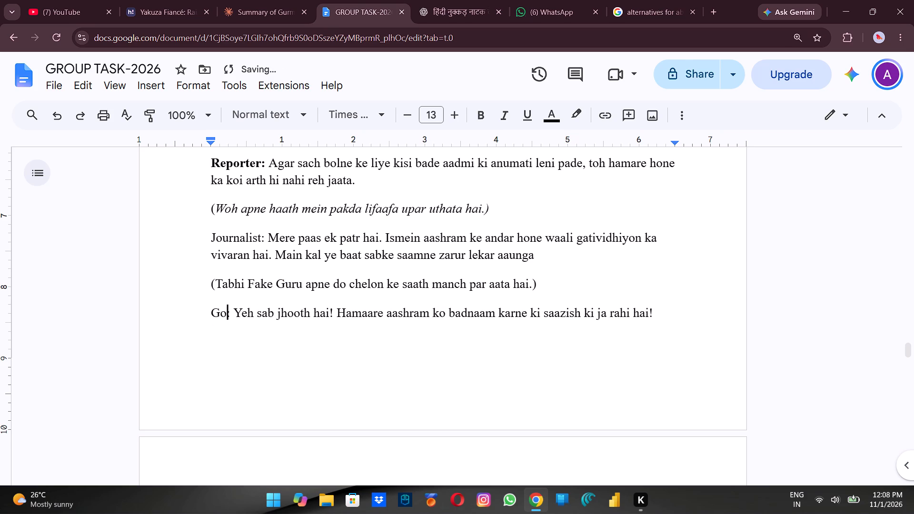
key("BackSpace")
key("BackSpace")
type("uru")
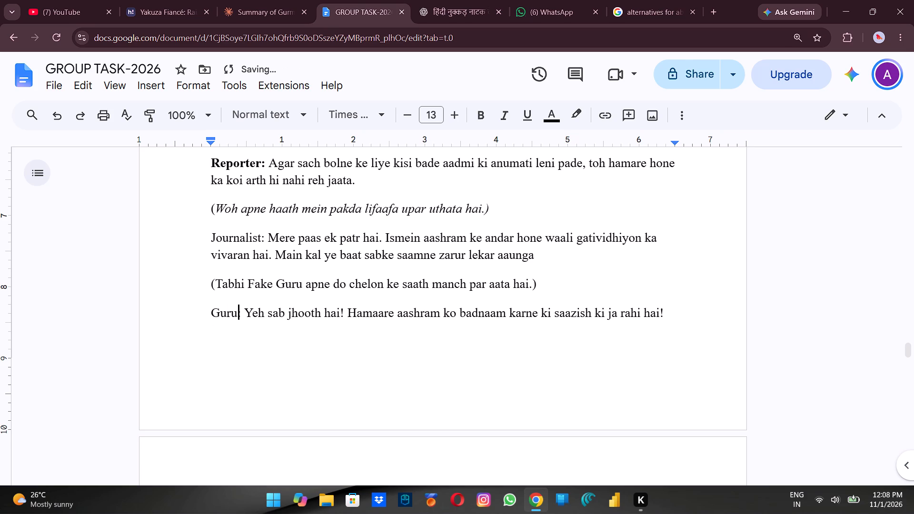
Bold the speaker label "Guru:" on the line "Yeh sab jhooth hai!".
scroll(257, 368, "down", 1)
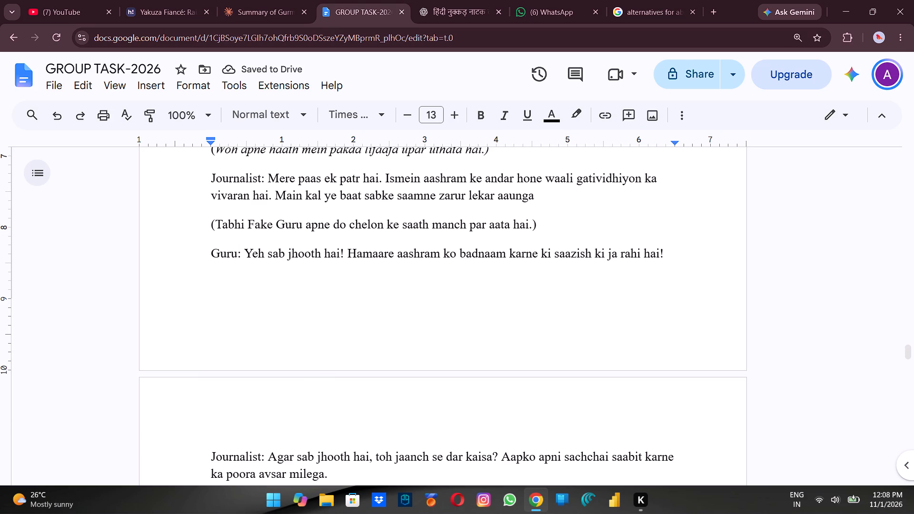
scroll(497, 332, "down", 1)
scroll(561, 306, "down", 1)
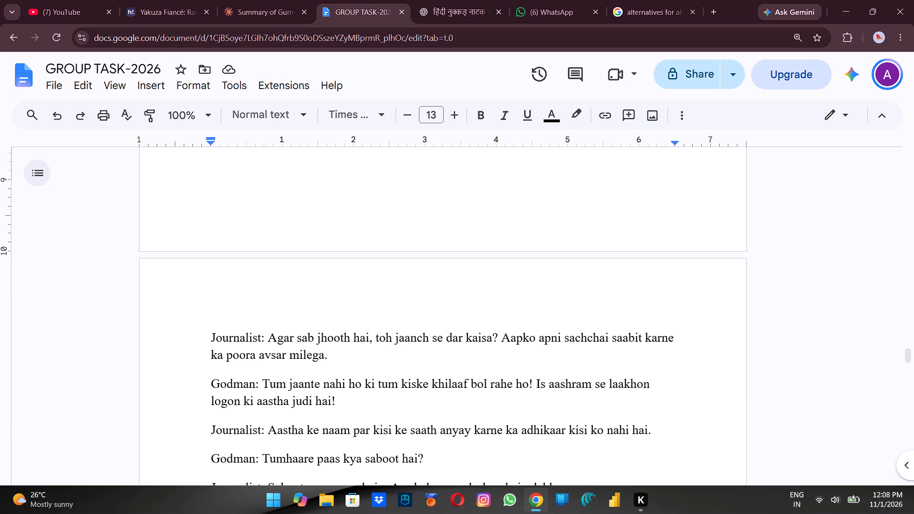
scroll(253, 307, "up", 3)
left_click_drag(194, 312, 240, 310)
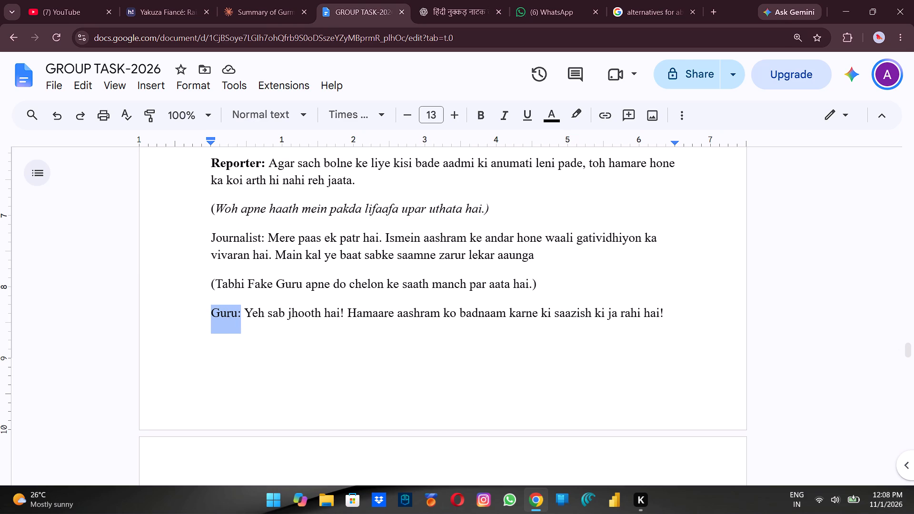
left_click_drag(240, 310, 241, 310)
left_click(485, 115)
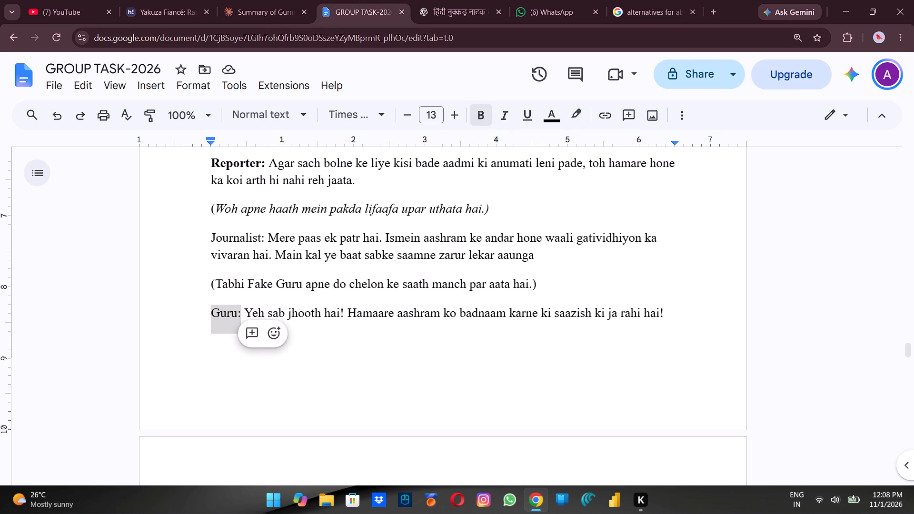
Replace the speaker label "Journalist:" with a bold "Reporter:" on the speech "Mere paas ek patr hai".
left_click_drag(200, 243, 266, 242)
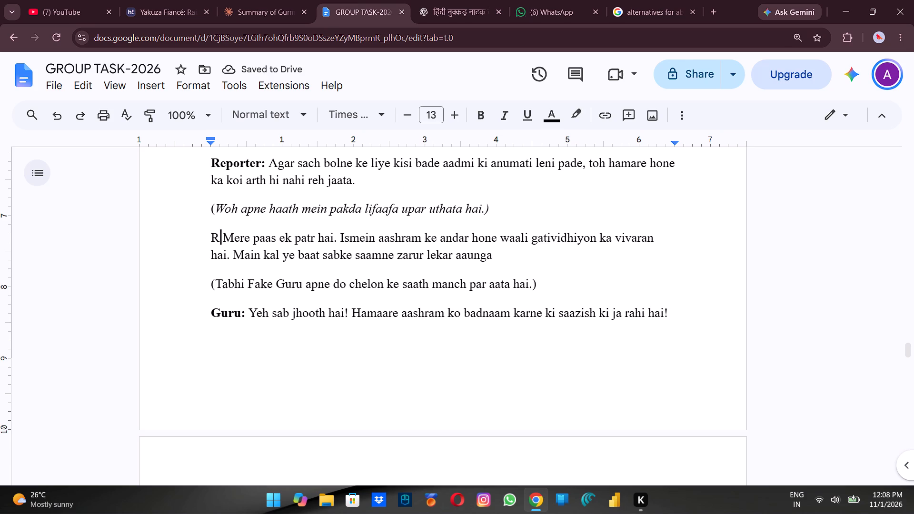
type("eporter:")
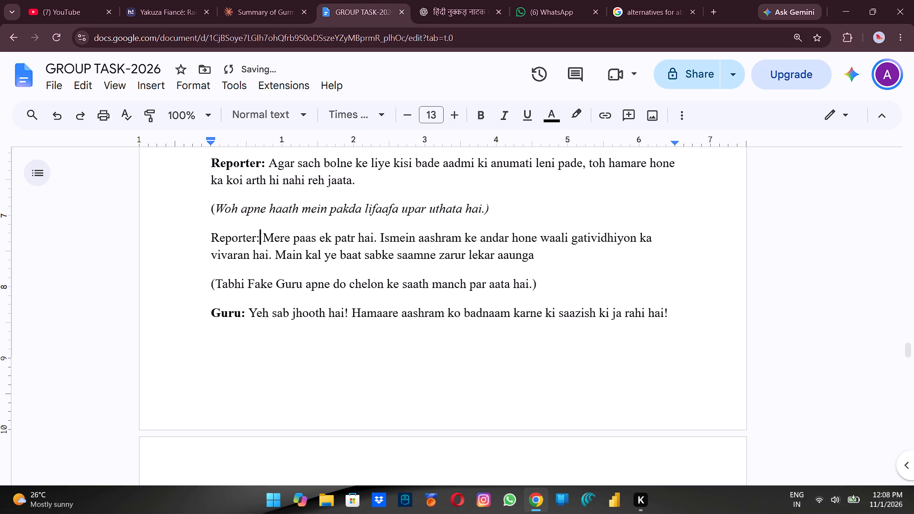
scroll(266, 242, "up", 2)
left_click(171, 371)
left_click_drag(164, 352, 171, 352)
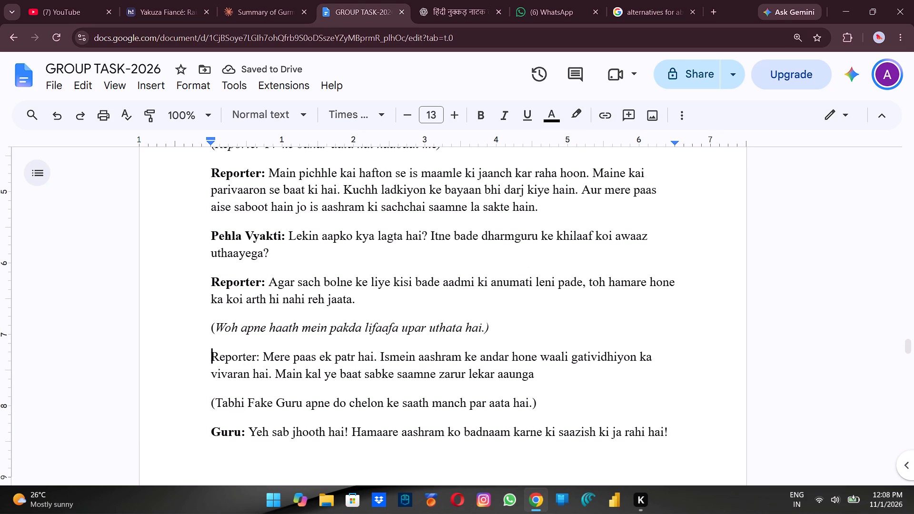
left_click_drag(171, 352, 261, 352)
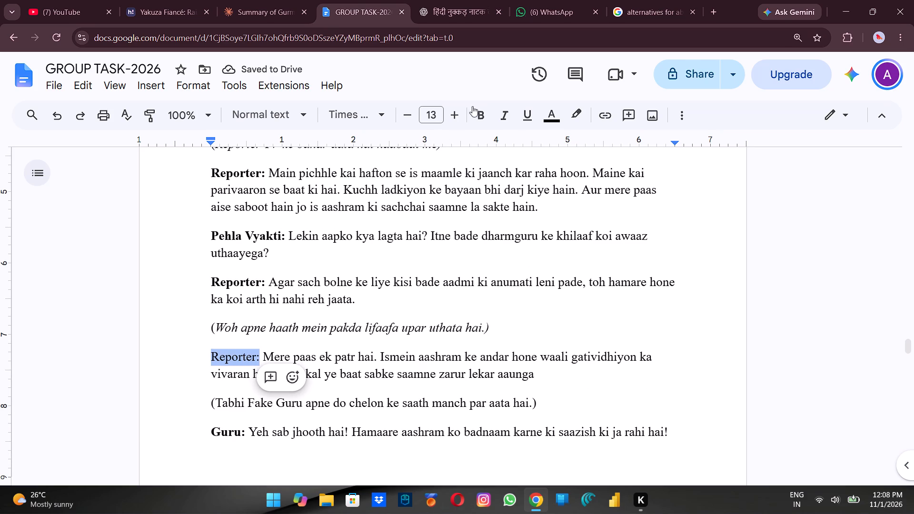
left_click(479, 116)
Delete the heading "SCENE 2: SACH KI KEEMAT" along with its line, so the stage directions around it follow each other.
scroll(359, 312, "down", 6)
left_click(359, 312)
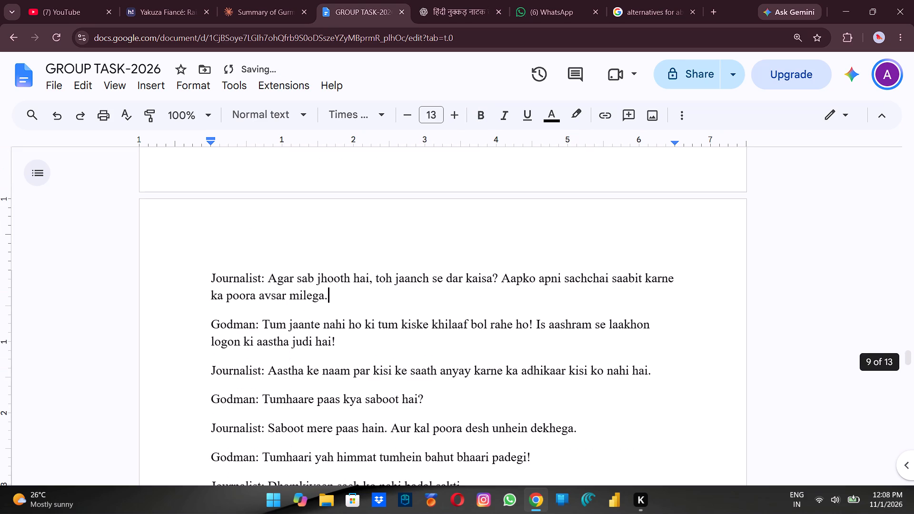
left_click(223, 300)
left_click(253, 286)
scroll(315, 296, "up", 2)
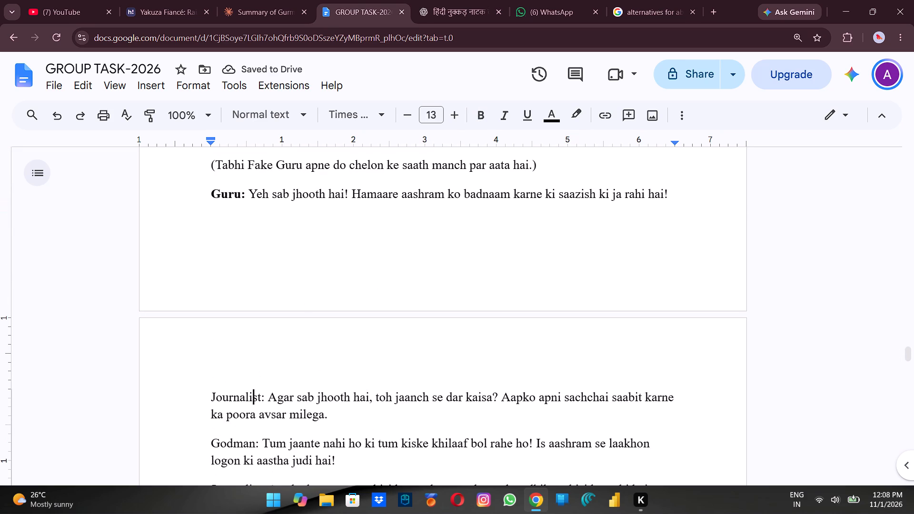
scroll(315, 296, "down", 1)
scroll(394, 278, "down", 1)
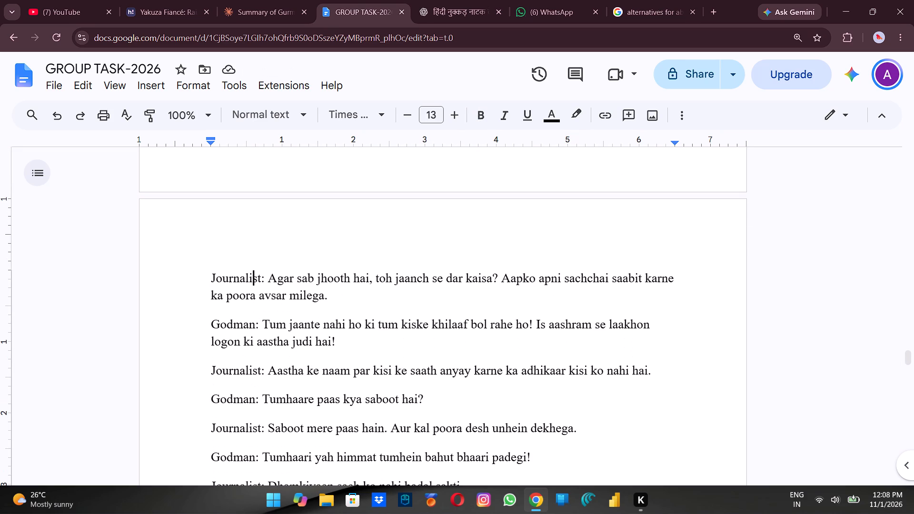
scroll(411, 299, "down", 3)
scroll(411, 299, "up", 1)
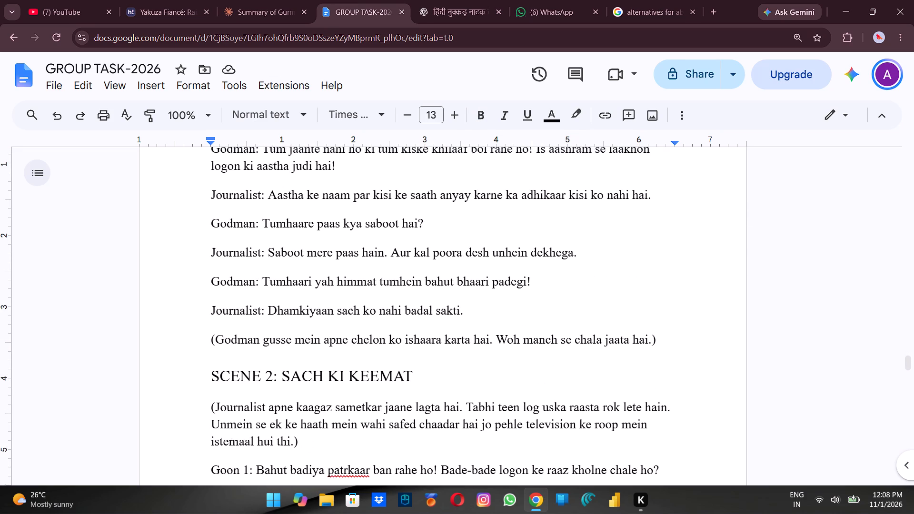
left_click(524, 470)
left_click(429, 418)
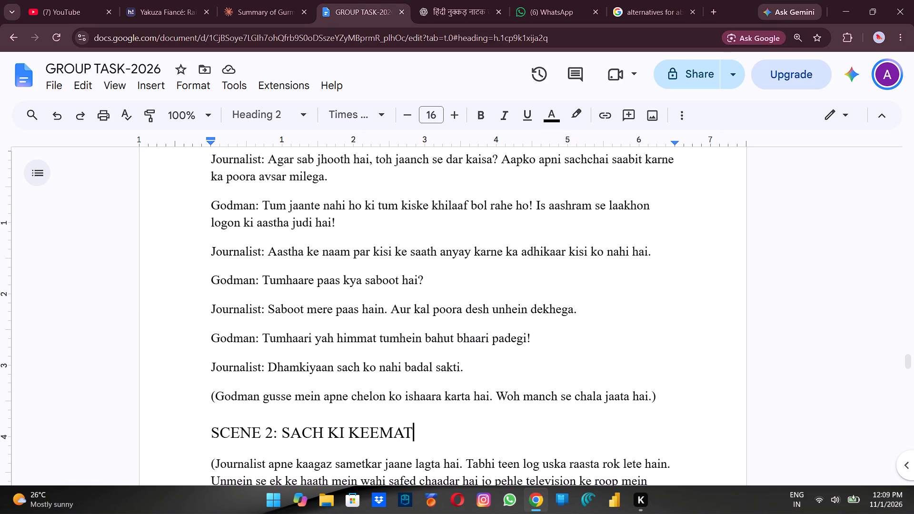
key("BackSpace")
key("BackSpace")
key("BackSpace")
key("BackSpace")
key("BackSpace")
key("BackSpace")
key("BackSpace")
key("BackSpace")
key("BackSpace")
key("BackSpace")
key("BackSpace")
key("BackSpace")
key("BackSpace")
key("BackSpace")
key("BackSpace")
key("BackSpace")
key("BackSpace")
key("BackSpace")
key("BackSpace")
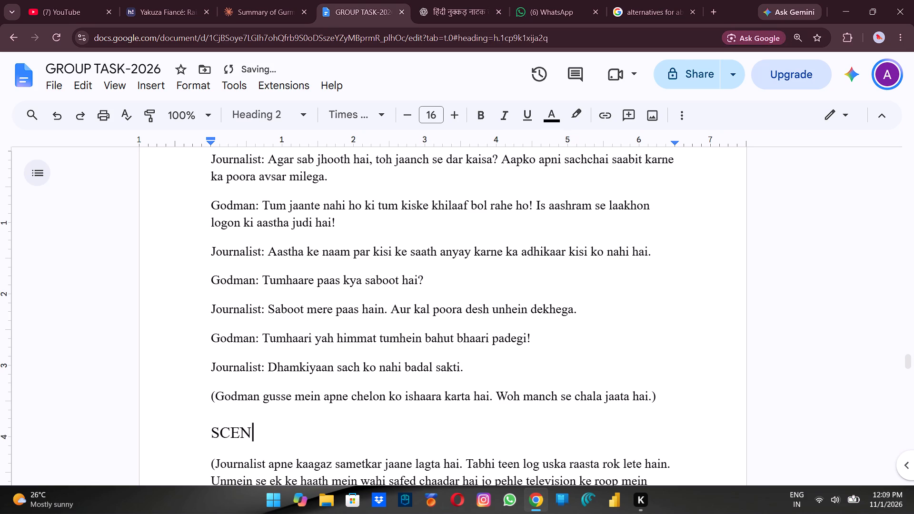
key("BackSpace")
key("BackSpace")
key("BackSpace")
key("BackSpace")
key("BackSpace")
Delete the Journalist's line "Aastha ke naam par kisi ke saath anyay karne ka adhikaar kisi ko nahi hai.".
scroll(428, 415, "up", 1)
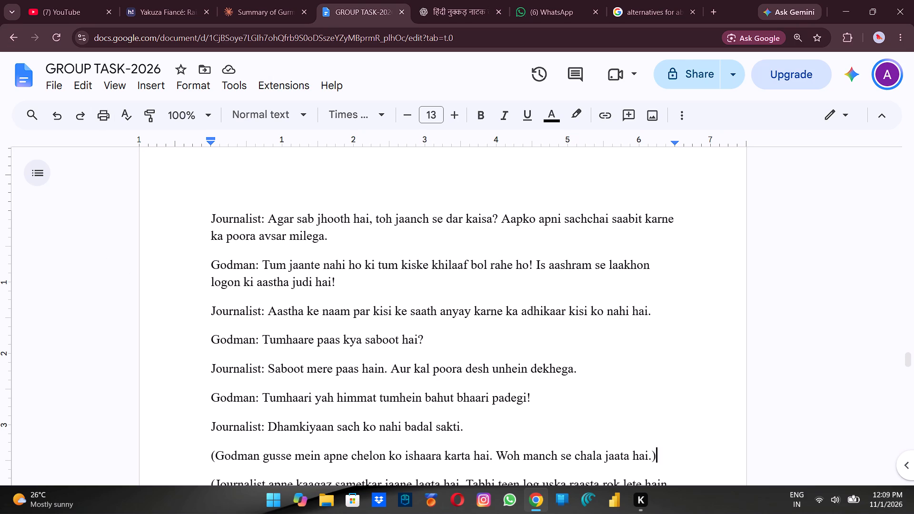
left_click_drag(175, 306, 657, 306)
key("BackSpace")
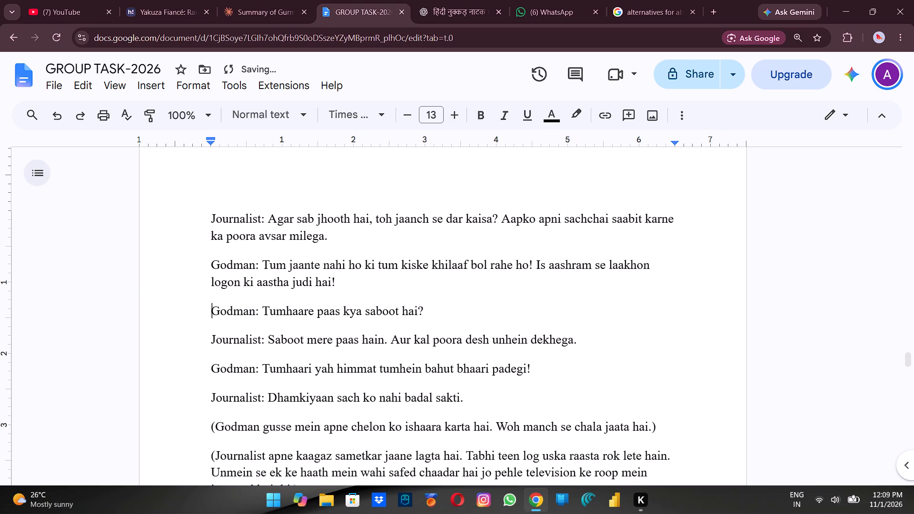
Remove the "Godman:" label before "Tumhaare paas kya saboot hai?" and join that question to the end of the preceding Godman speech.
key("Right")
key("Right")
key("Right")
key("Right")
key("Right")
key("Right")
key("Right")
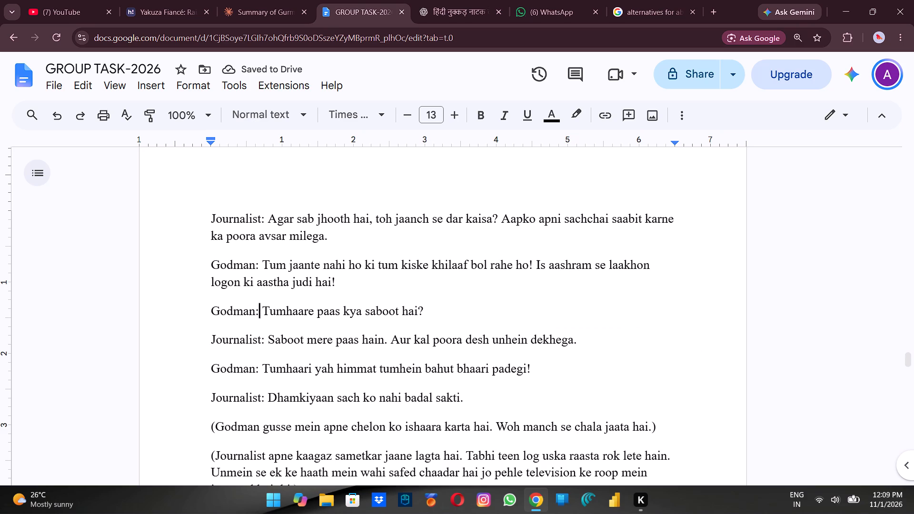
key("Right")
key("BackSpace")
key("BackSpace")
key("BackSpace")
key("BackSpace")
key("BackSpace")
key("BackSpace")
key("BackSpace")
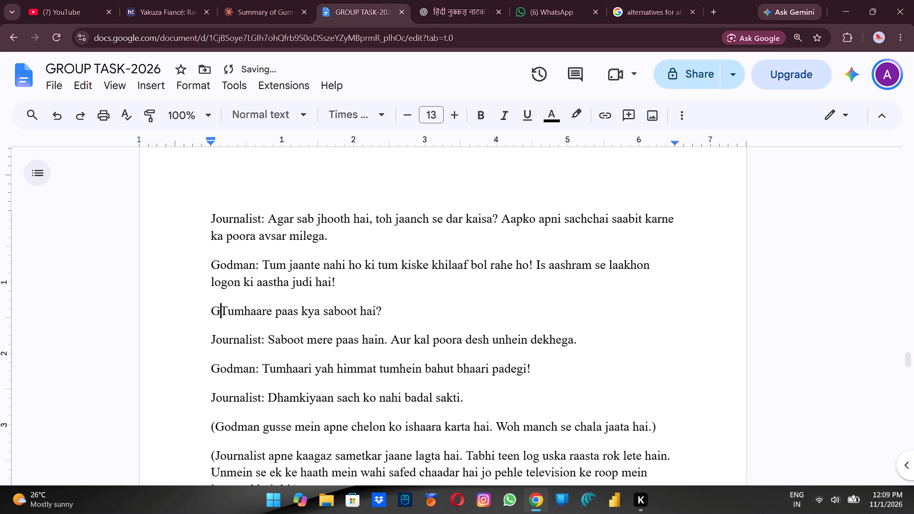
key("BackSpace")
key("BackSpace")
key("space")
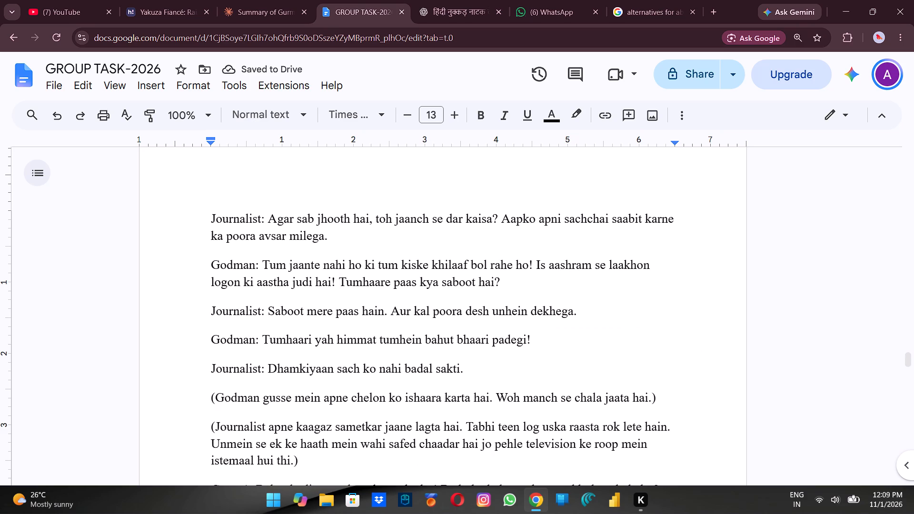
Replace the speaker label "Journalist" with a bold "Reporter" on the speech beginning "Agar sab jhooth hai".
scroll(173, 216, "up", 2)
left_click(123, 279)
left_click(274, 345)
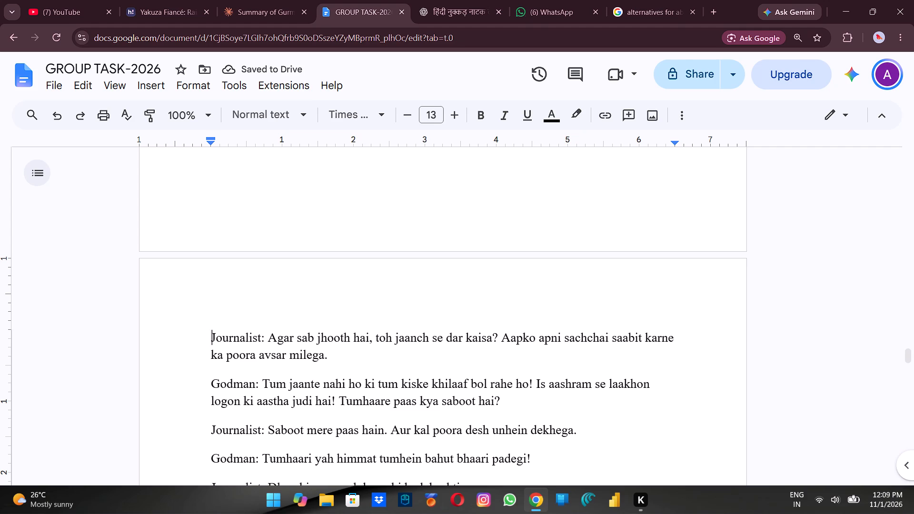
left_click(258, 339)
left_click(260, 339)
key("BackSpace")
key("BackSpace")
key("BackSpace")
key("BackSpace")
key("BackSpace")
key("BackSpace")
key("BackSpace")
key("BackSpace")
key("BackSpace")
key("r")
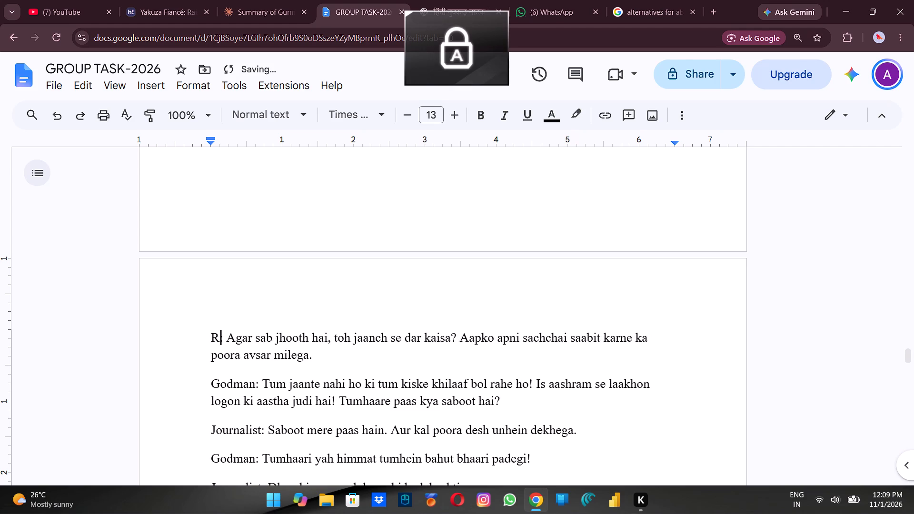
type("eporter")
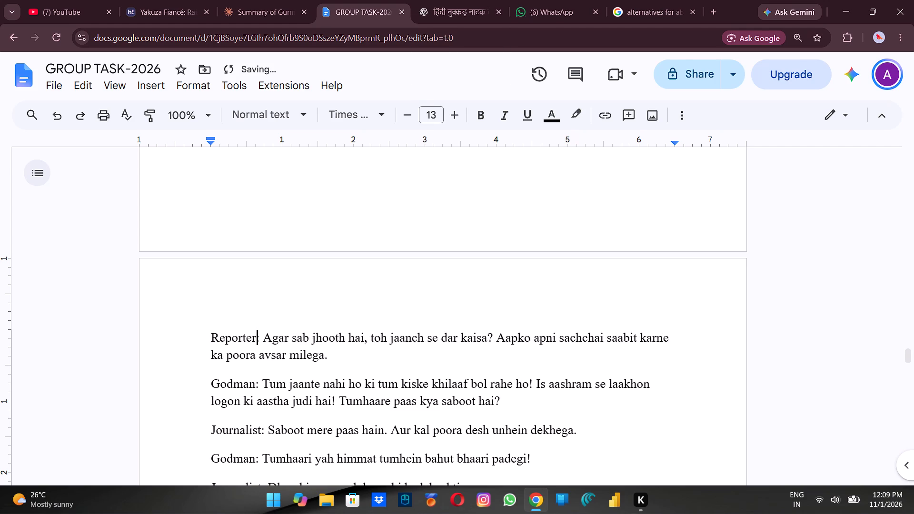
left_click_drag(209, 338, 256, 337)
left_click(484, 110)
Change the speaker label "Godman" to "Guru" on the speech beginning "Tum jaante nahi ho".
scroll(265, 308, "down", 1)
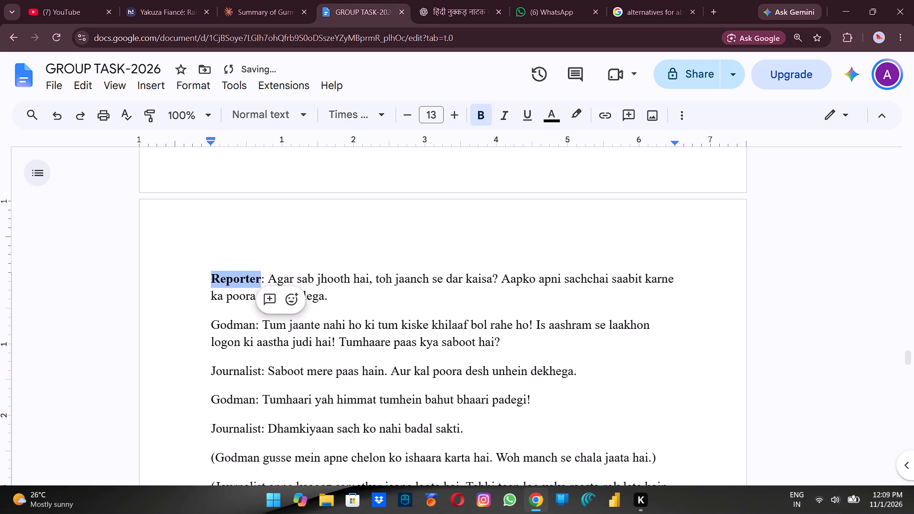
left_click_drag(211, 326, 255, 319)
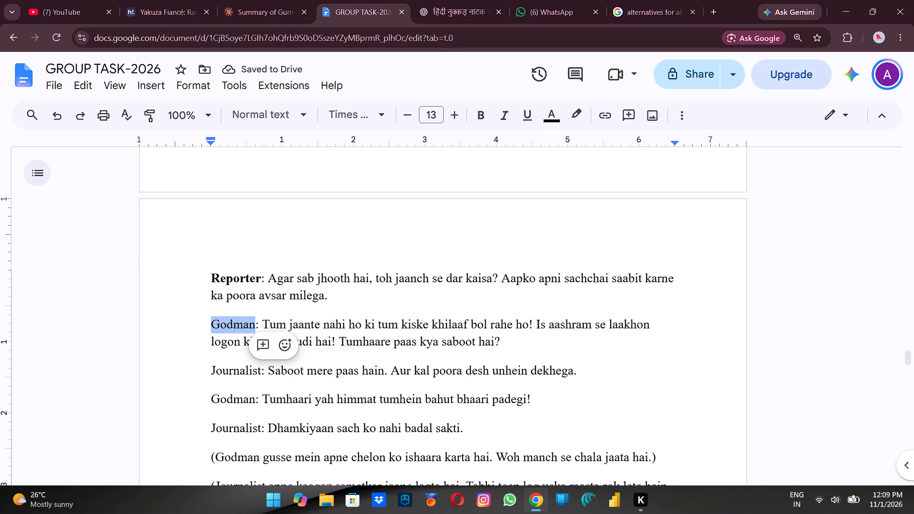
type("uru")
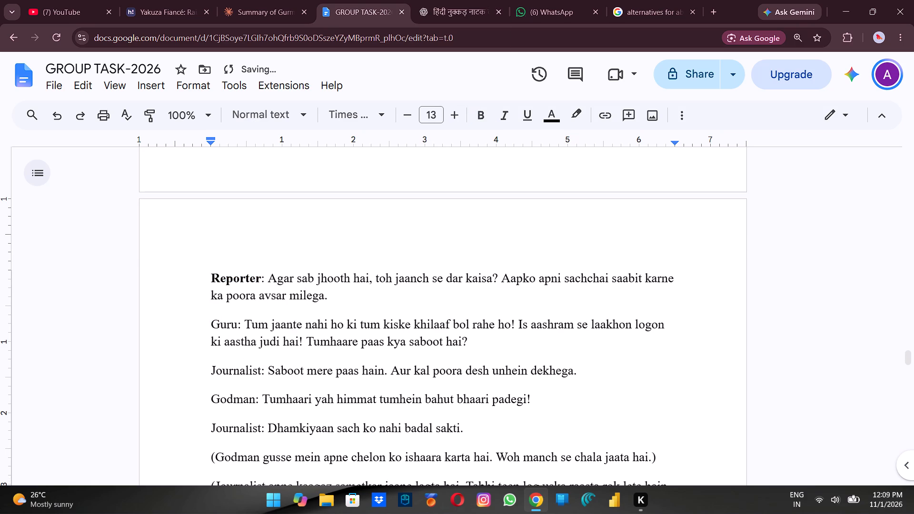
Bold the speaker label "Guru" on the speech beginning "Tum jaante nahi ho".
left_click_drag(183, 336, 212, 331)
left_click(217, 328)
double_click(226, 327)
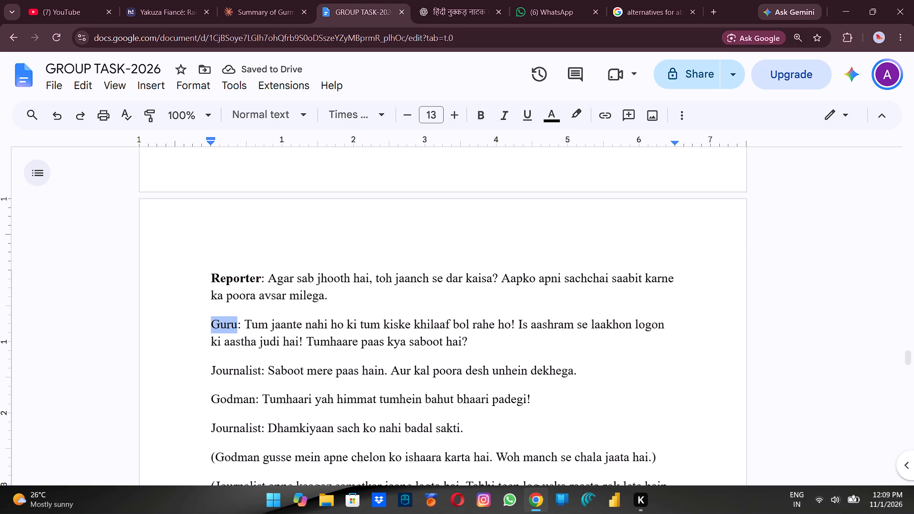
left_click(477, 116)
scroll(234, 299, "up", 4)
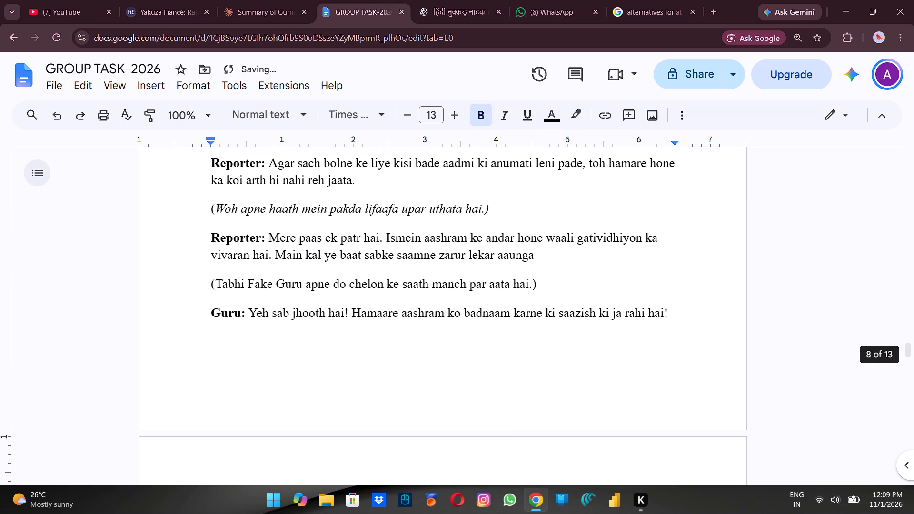
scroll(234, 299, "down", 6)
left_click(138, 318)
Replace the "Journalist" labels on the "Saboot mere paas hain" and "Dhamkiyaan sach ko" lines with the bold "Reporter" copied from the earlier speech.
double_click(245, 264)
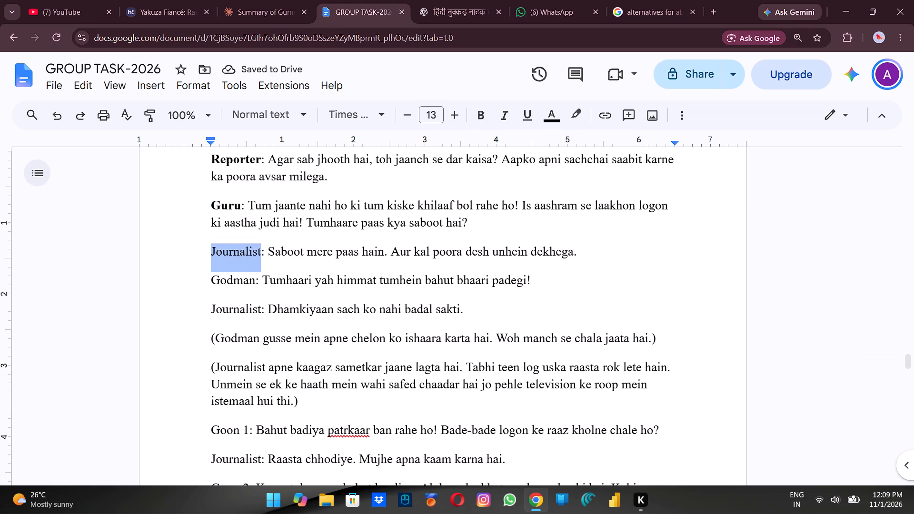
left_click_drag(215, 161, 266, 158)
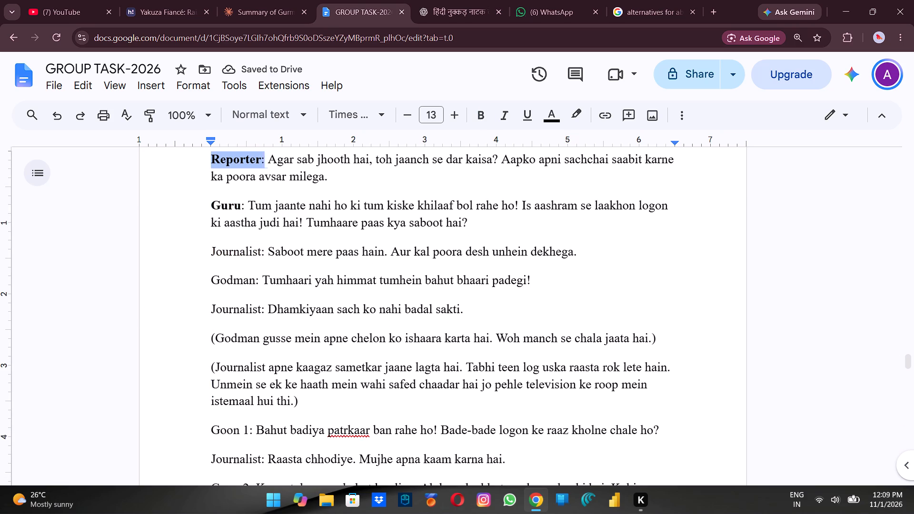
left_click_drag(266, 158, 262, 158)
key("ctrl+c")
left_click_drag(208, 256, 224, 255)
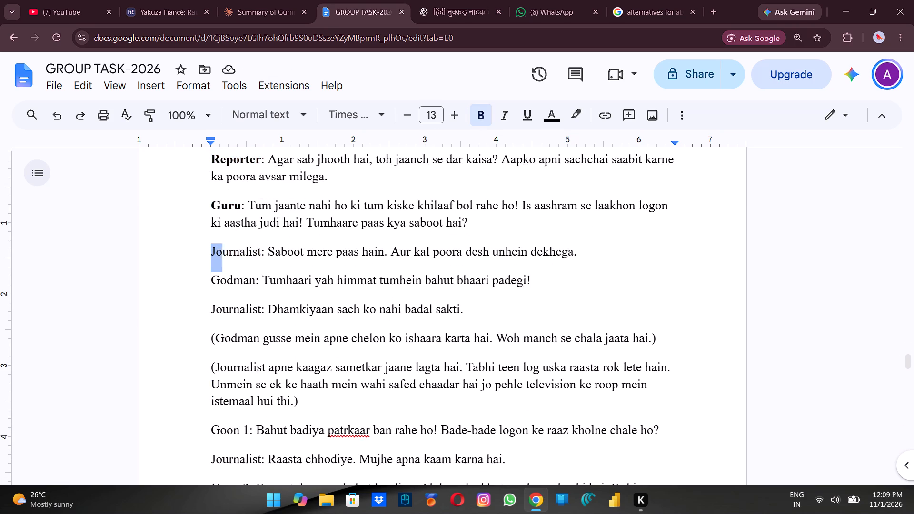
left_click_drag(224, 255, 260, 255)
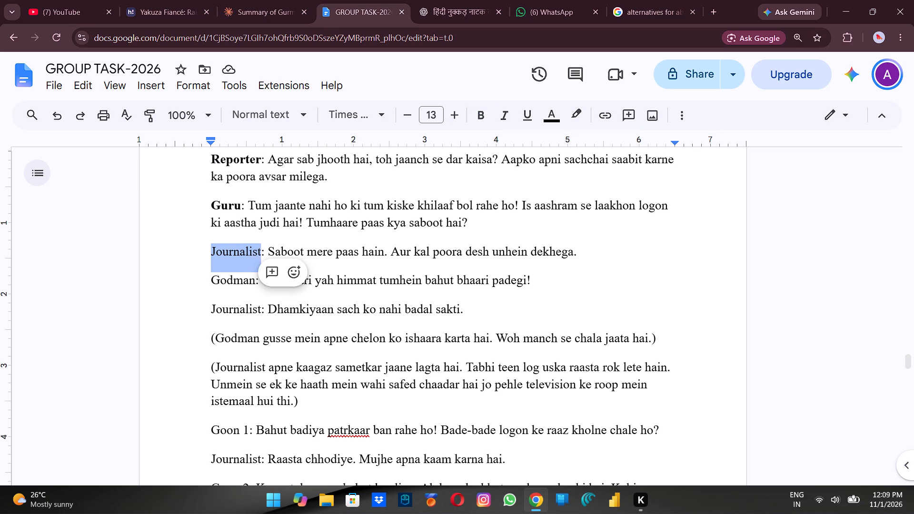
key("ctrl+v")
left_click(207, 312)
left_click_drag(207, 317, 242, 316)
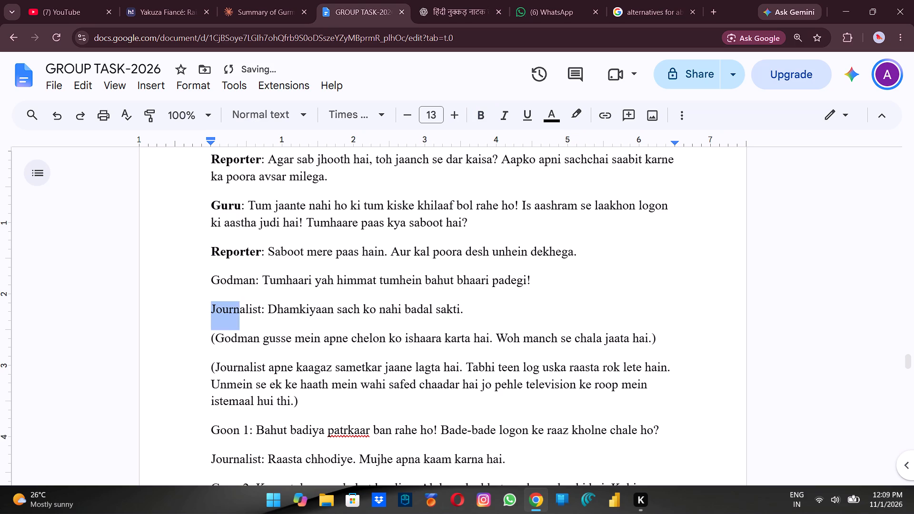
left_click_drag(242, 316, 263, 312)
key("ctrl+v")
Change the speaker label "Godman" to a bold "Guru" on the line beginning "Tumhaari yah himmat".
left_click(259, 265)
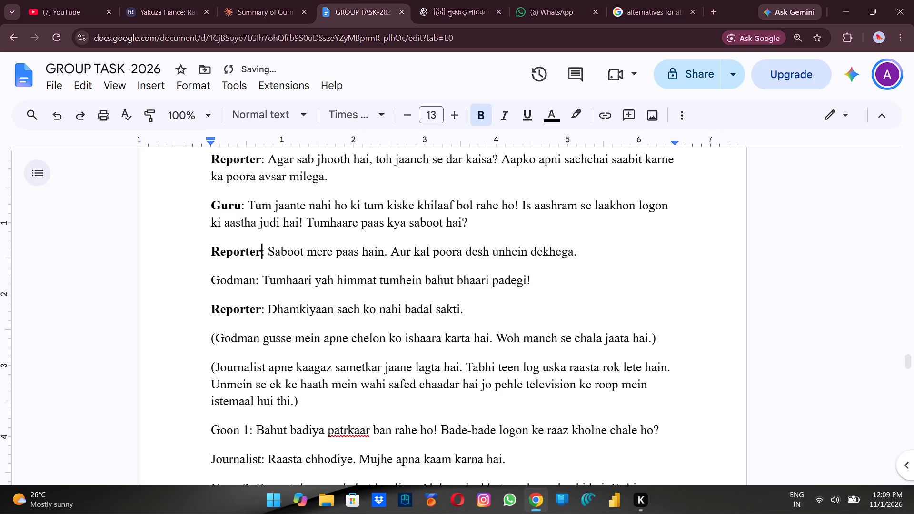
key("Down")
key("Left")
key("Left")
key("BackSpace")
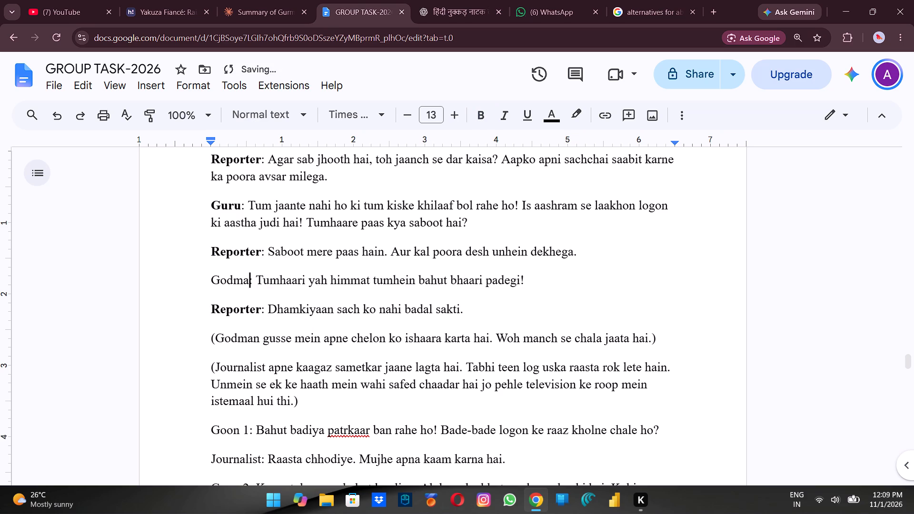
key("BackSpace")
key("BackSpace")
key("BackSpace")
key("BackSpace")
type("uru")
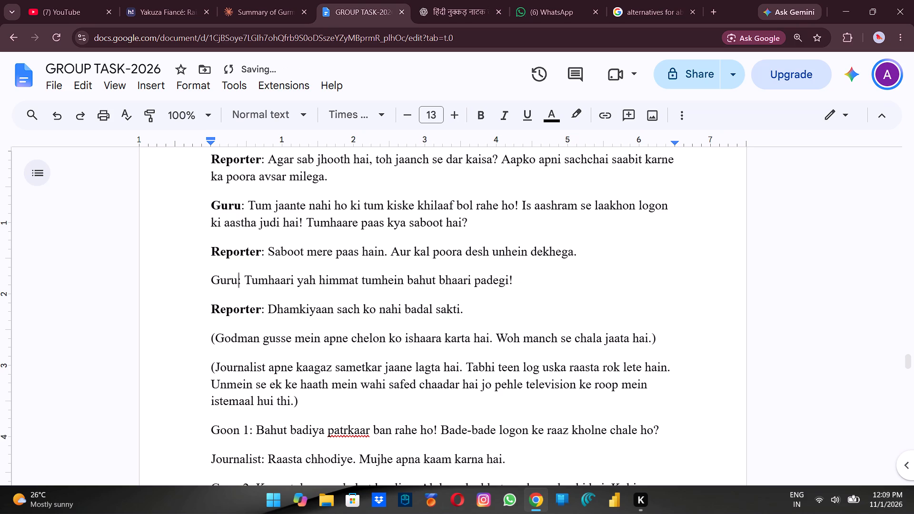
left_click_drag(215, 290, 238, 290)
left_click(484, 114)
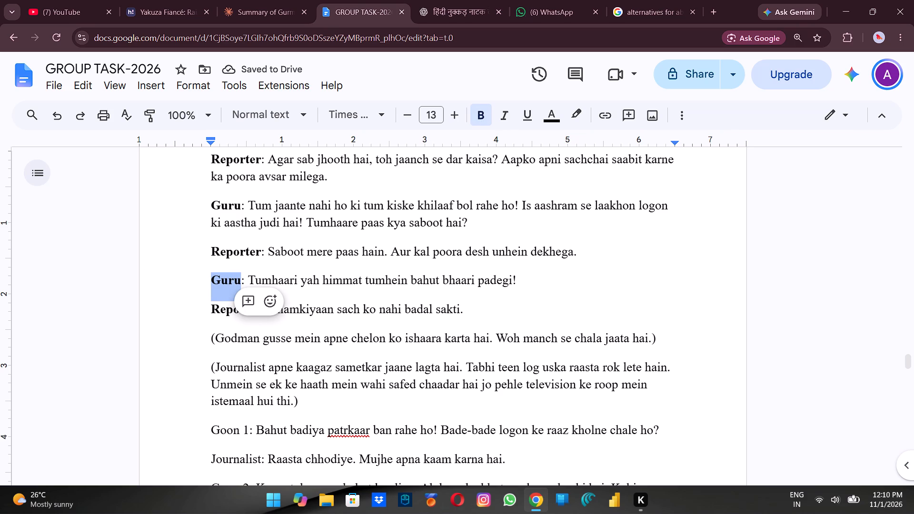
left_click(418, 326)
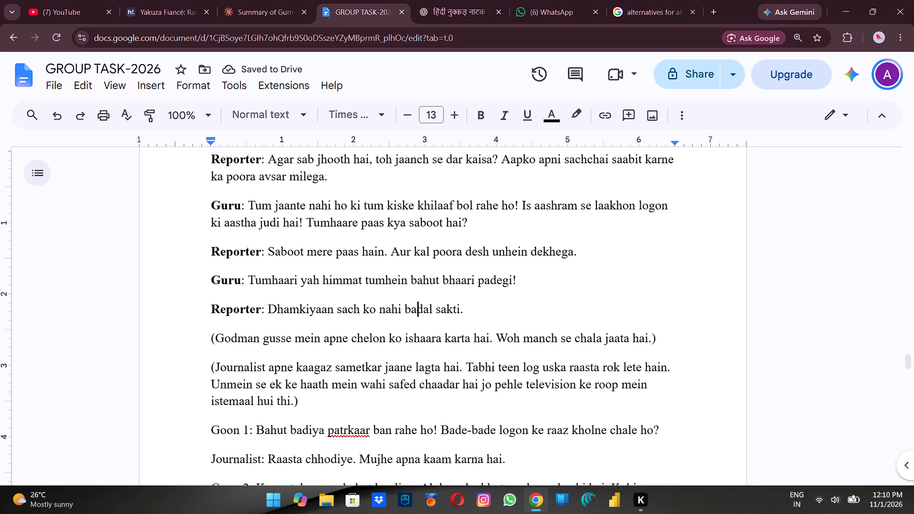
Reword the end of the Guru's "Tumhaari yah himmat" line to "padne wali hai!Yaad rakhna.".
left_click(514, 280)
key("BackSpace")
key("BackSpace")
key("BackSpace")
type("ne wali")
key("space")
type("hai")
key("Right")
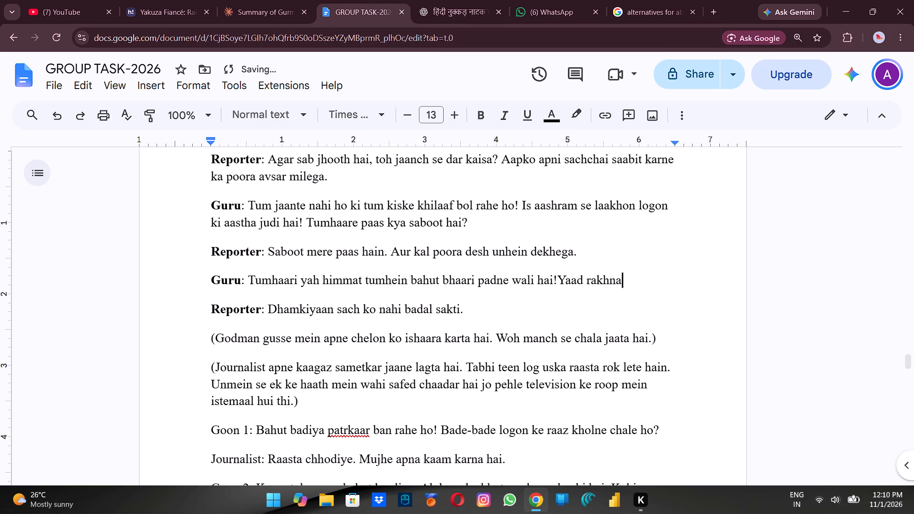
key("period")
scroll(425, 296, "down", 1)
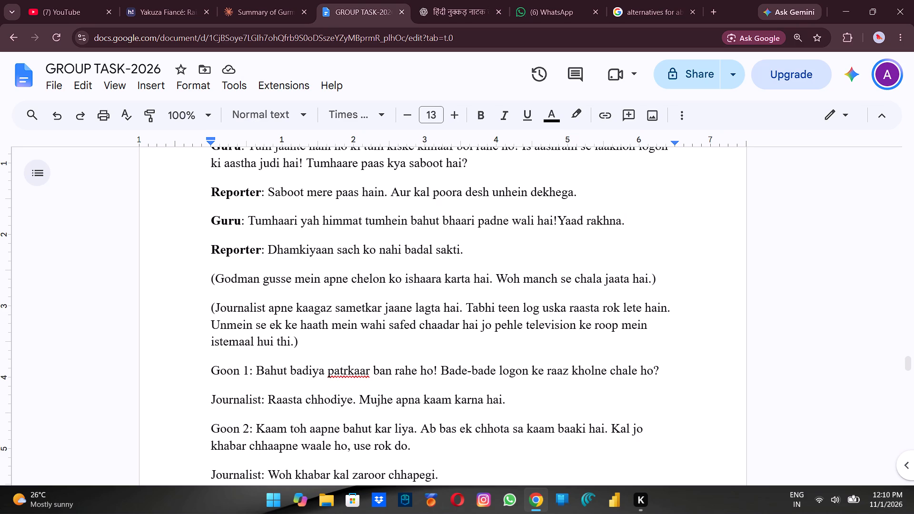
scroll(447, 367, "down", 1)
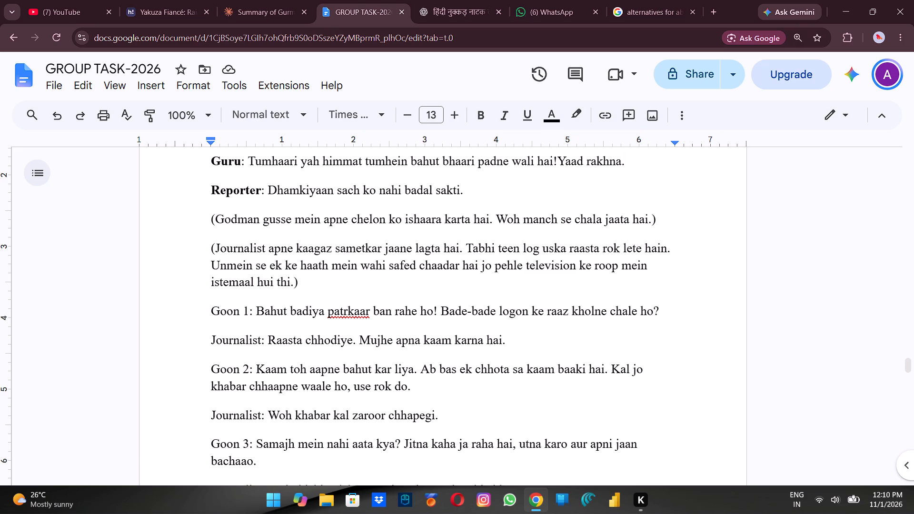
scroll(79, 454, "down", 3)
scroll(79, 454, "up", 2)
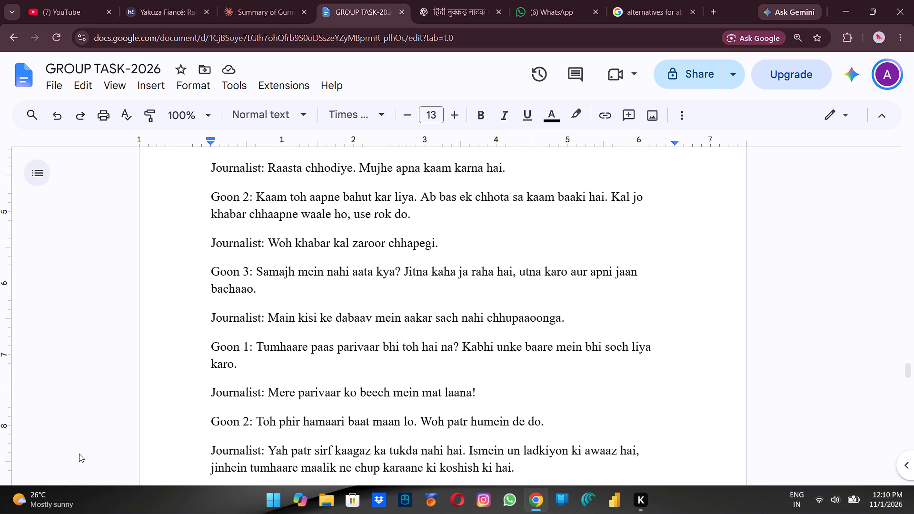
scroll(79, 454, "up", 1)
left_click(259, 238)
left_click(211, 274)
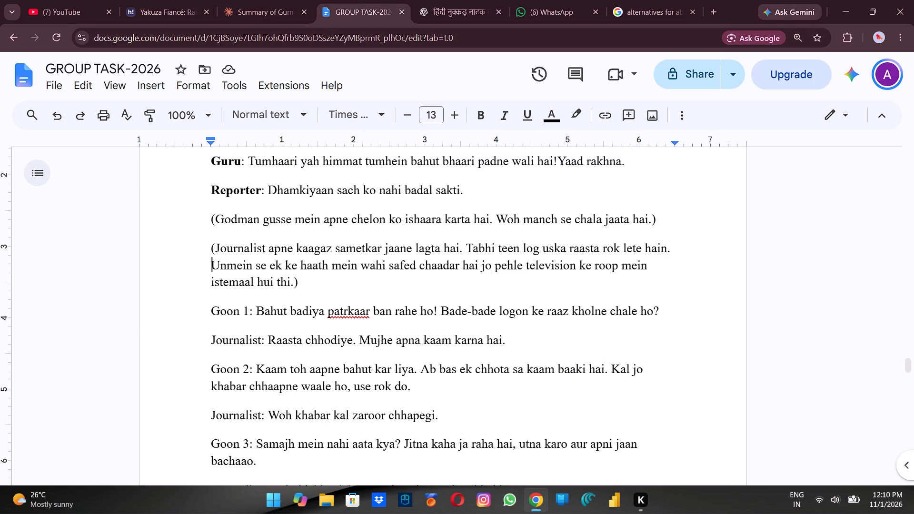
left_click_drag(210, 261, 217, 266)
left_click_drag(203, 240, 267, 283)
left_click(258, 270)
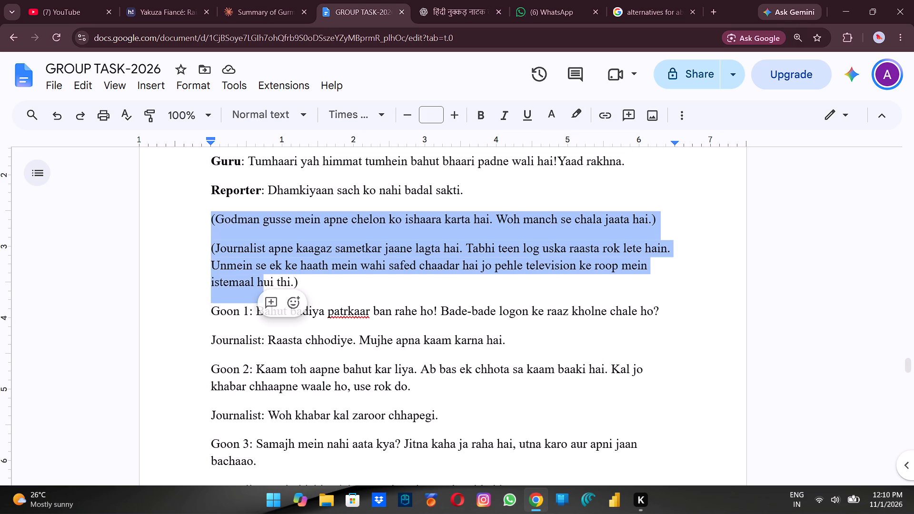
left_click(189, 238)
left_click(183, 259)
left_click(183, 251)
left_click_drag(183, 251, 296, 328)
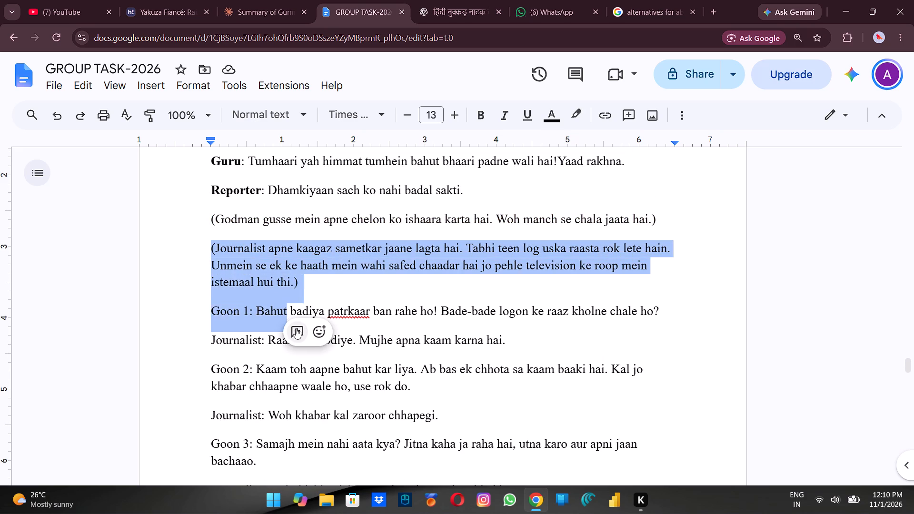
left_click_drag(296, 328, 393, 376)
scroll(296, 329, "down", 3)
scroll(326, 358, "down", 11)
scroll(393, 376, "down", 3)
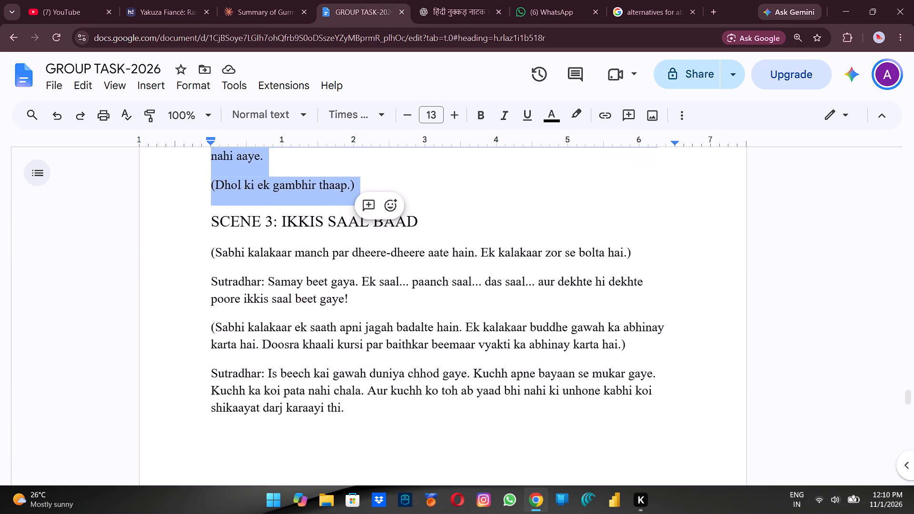